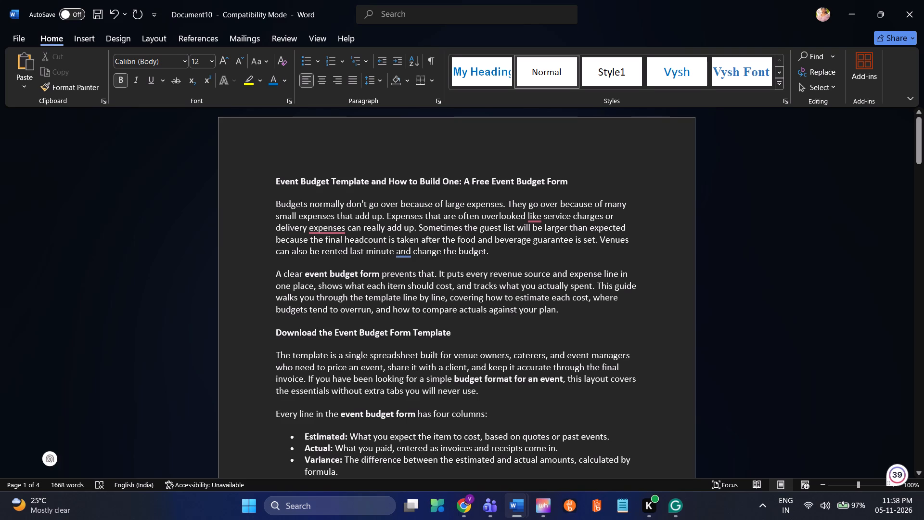
click(897, 477)
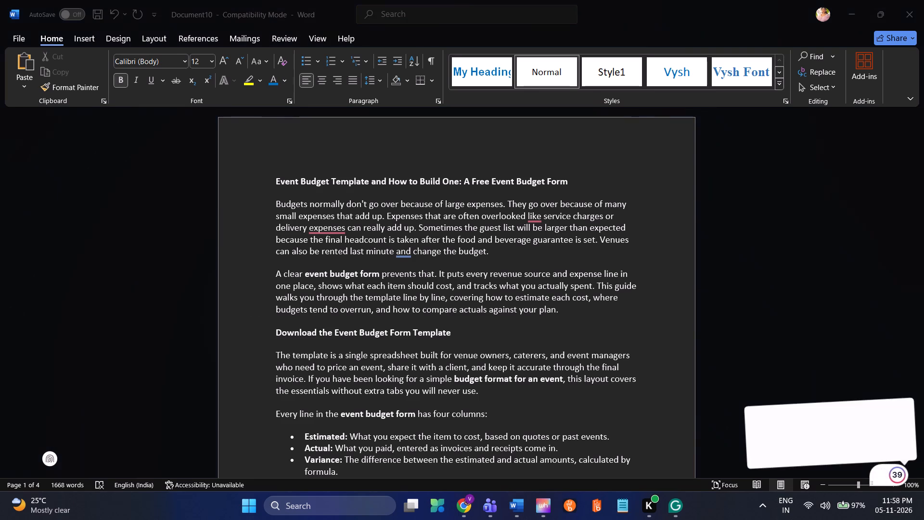
click(704, 131)
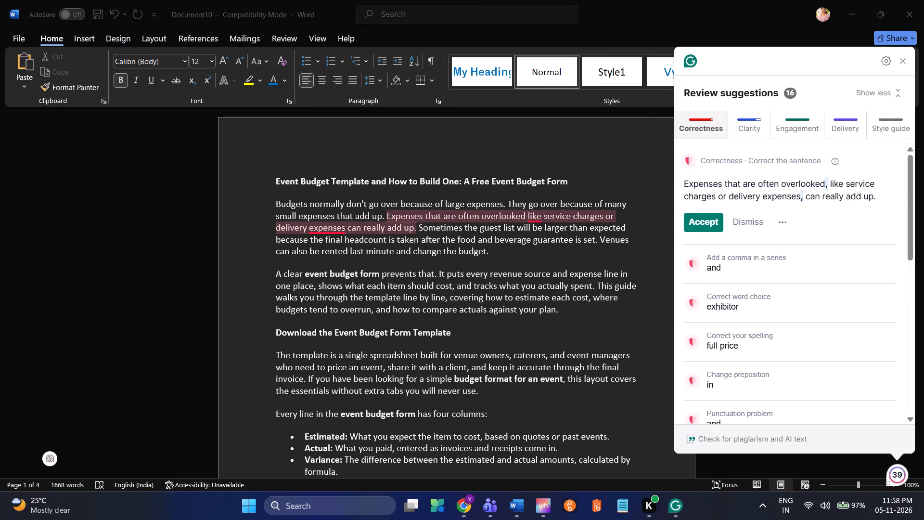
click(705, 228)
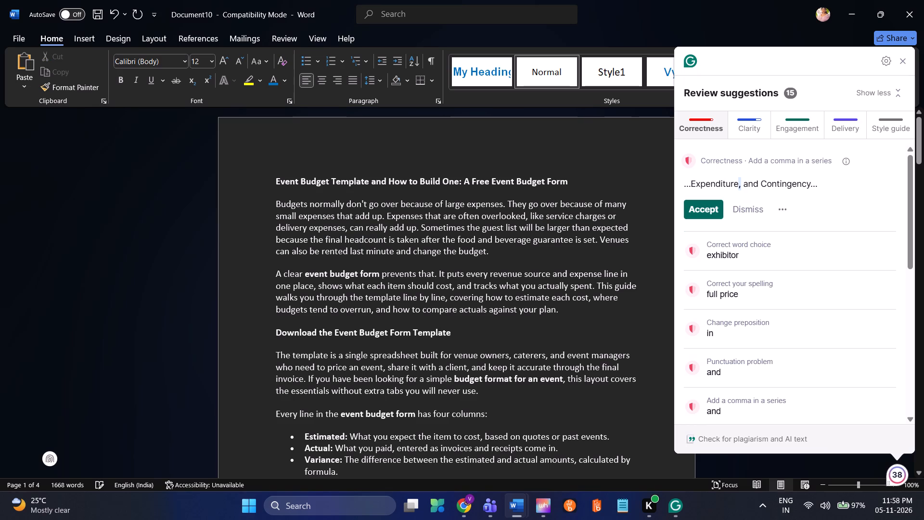
click(699, 213)
click(699, 213)
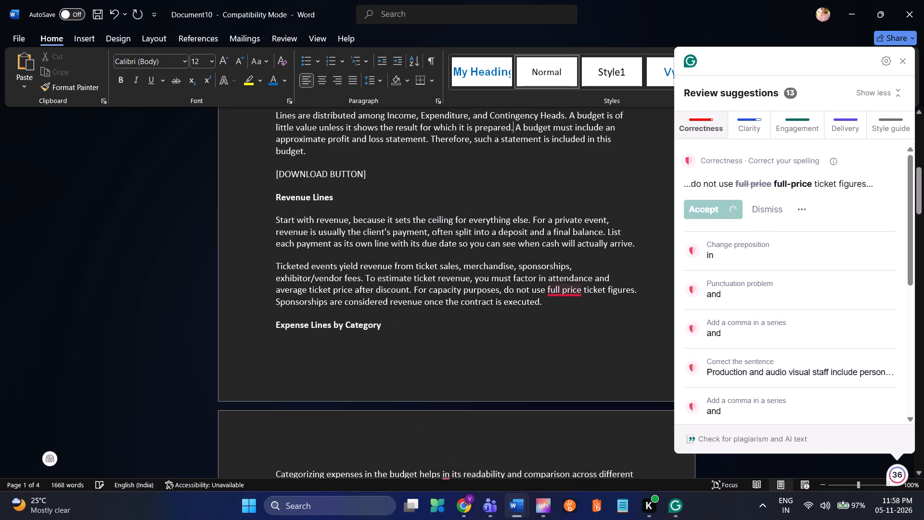
click(699, 213)
click(699, 213)
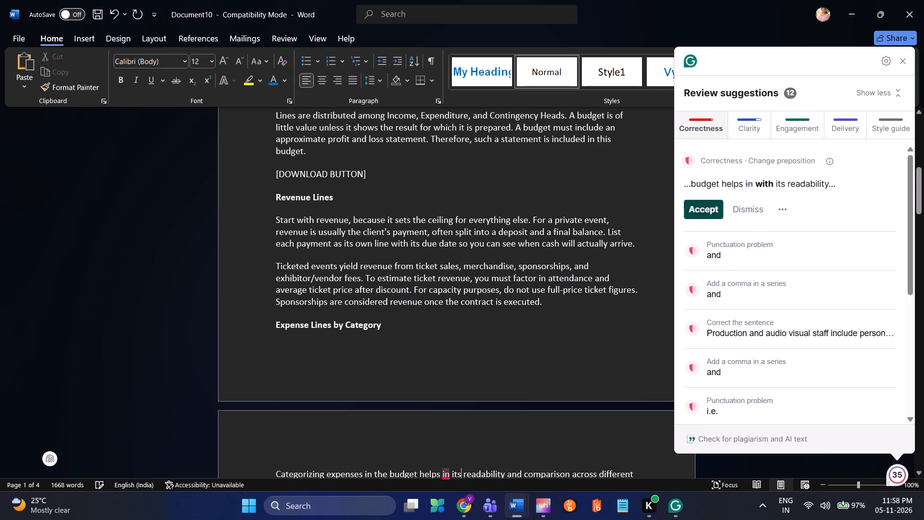
click(699, 213)
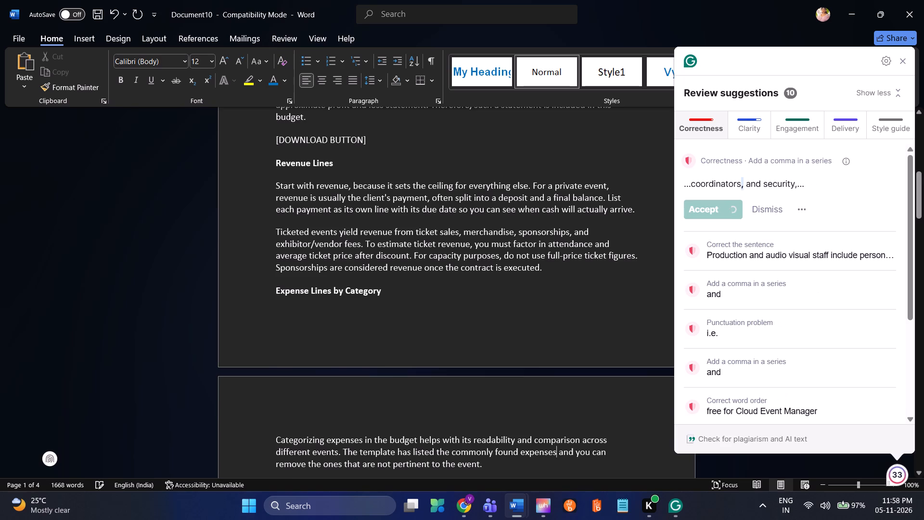
click(699, 213)
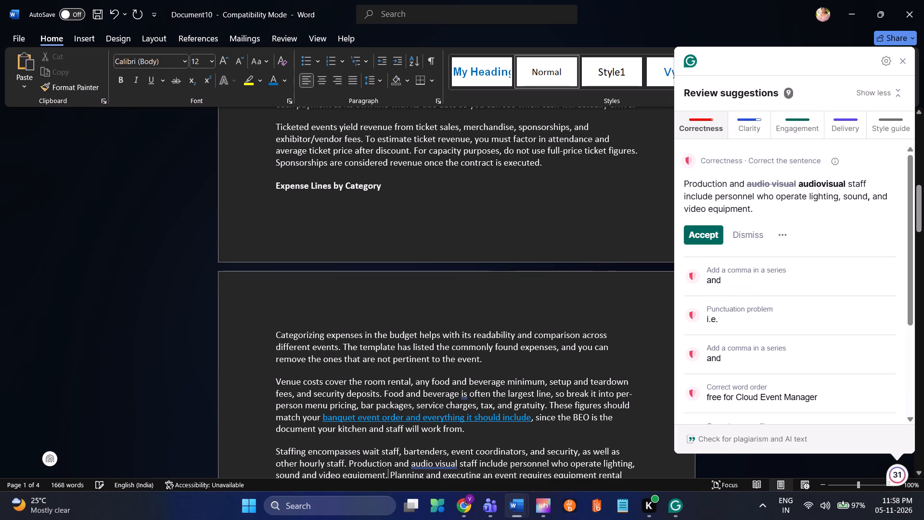
Accept the remaining correctness suggestions, including "audiovisual", "i.e.,", "for Cloud Event Manager for free", "overspending" and the FAQ series commas.
click(706, 235)
click(694, 214)
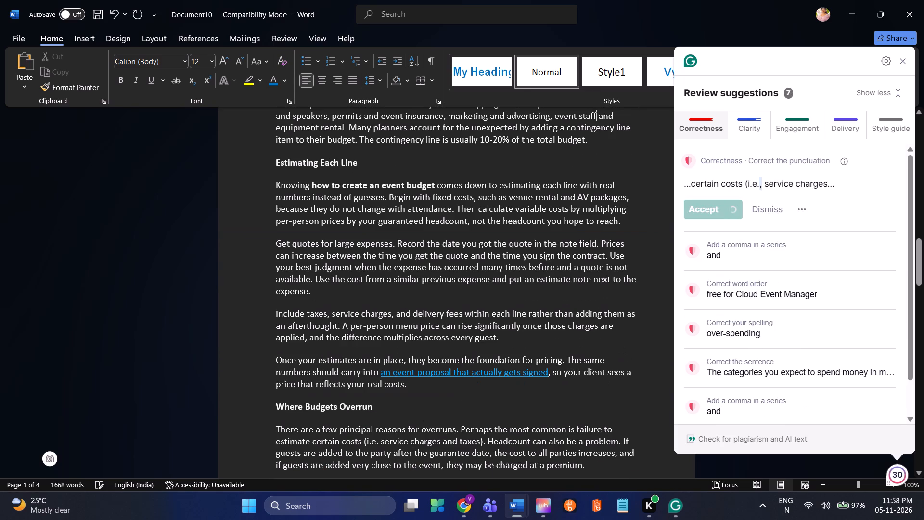
click(694, 214)
click(694, 214)
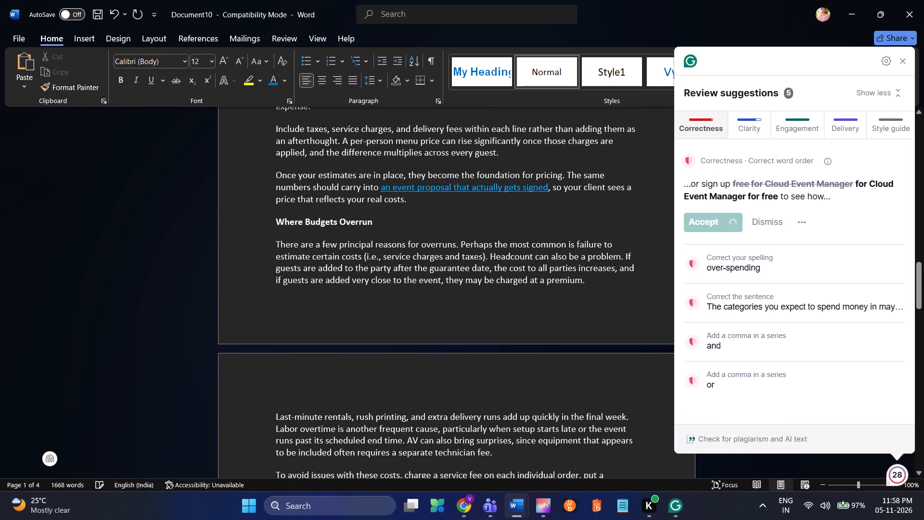
click(696, 219)
click(696, 219)
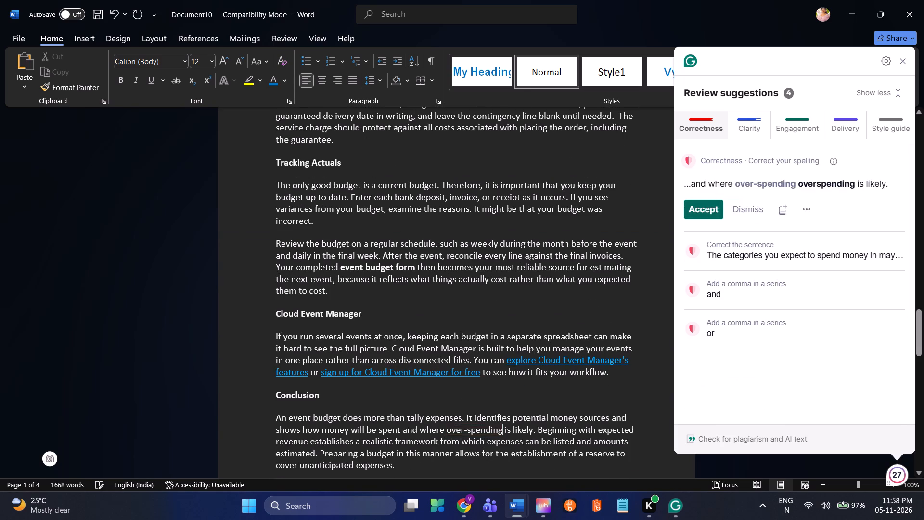
click(696, 219)
click(701, 230)
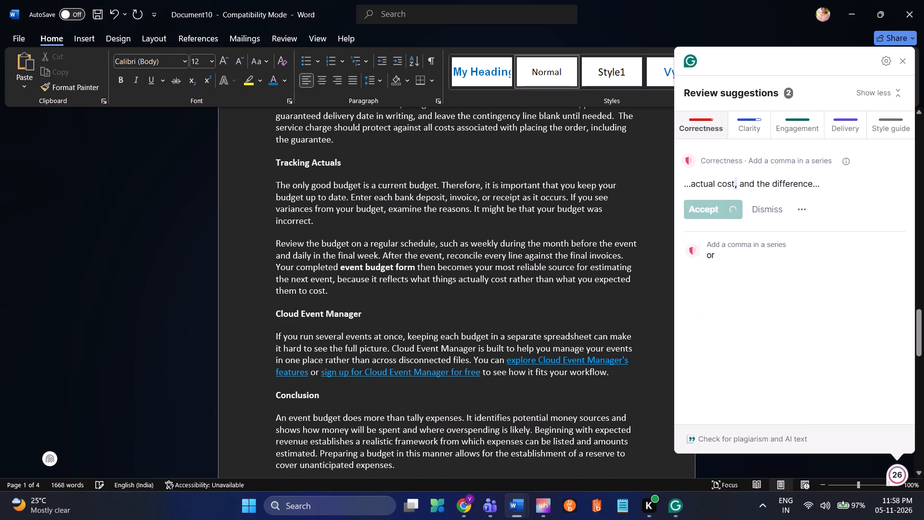
click(695, 204)
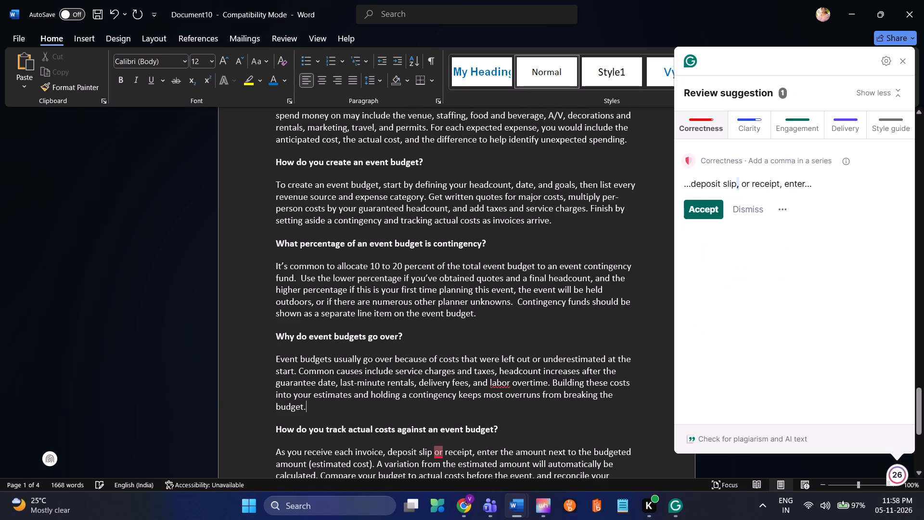
click(696, 212)
Accept Grammarly's clarity rewrites from the end of the FAQ back to the Conclusion's sentence about building a reserve.
click(742, 132)
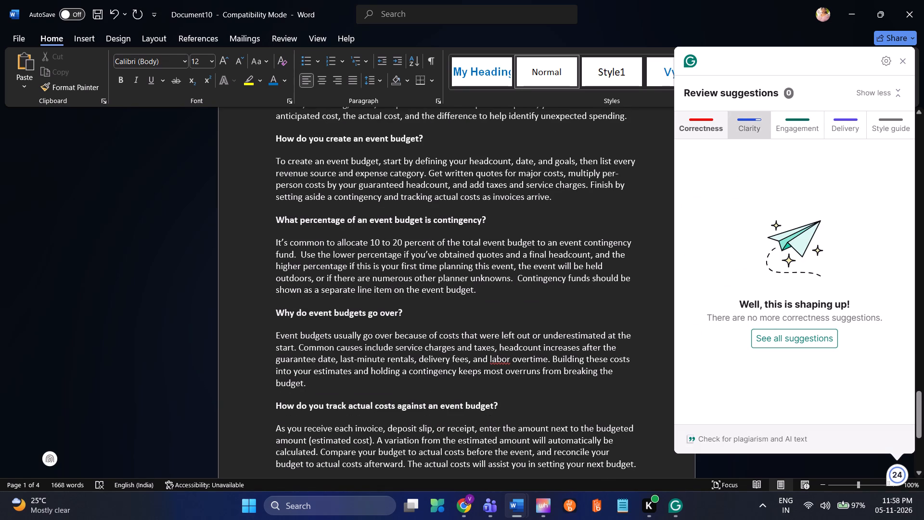
scroll(751, 353, down, 5)
click(693, 360)
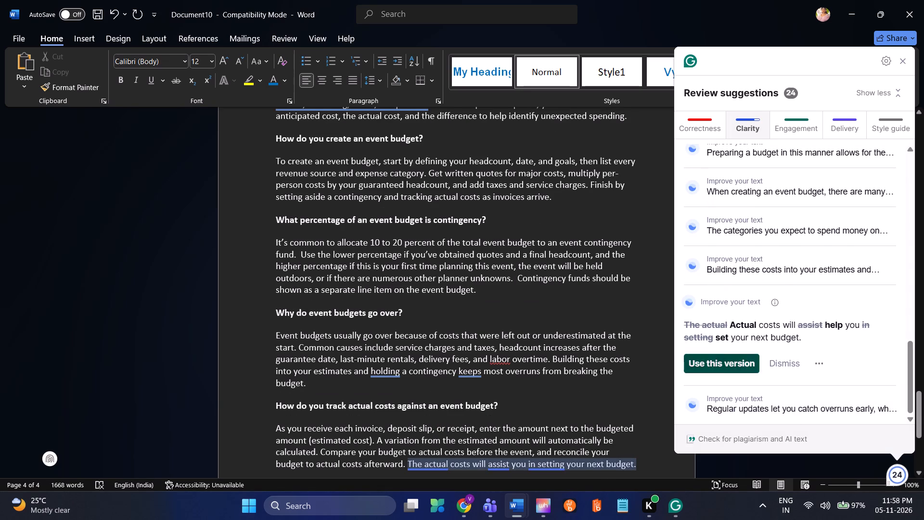
click(700, 407)
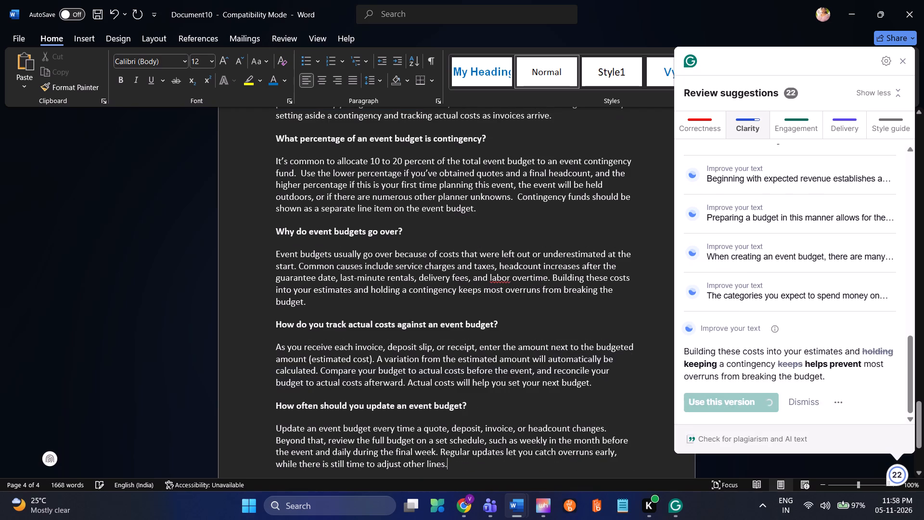
click(700, 407)
click(700, 407)
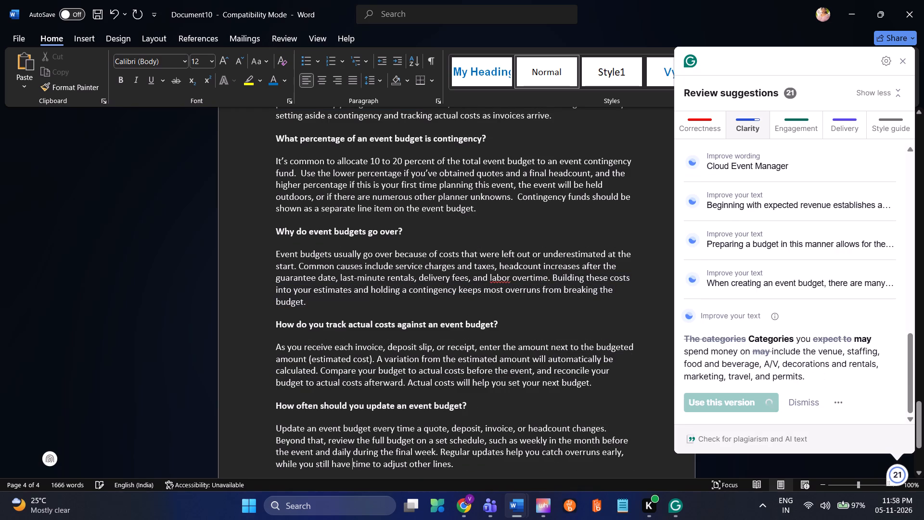
click(700, 407)
click(700, 407)
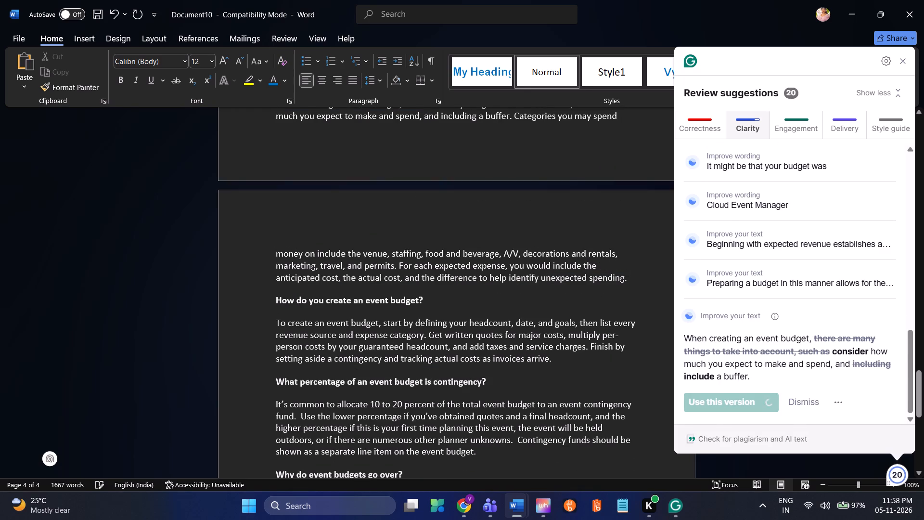
click(700, 407)
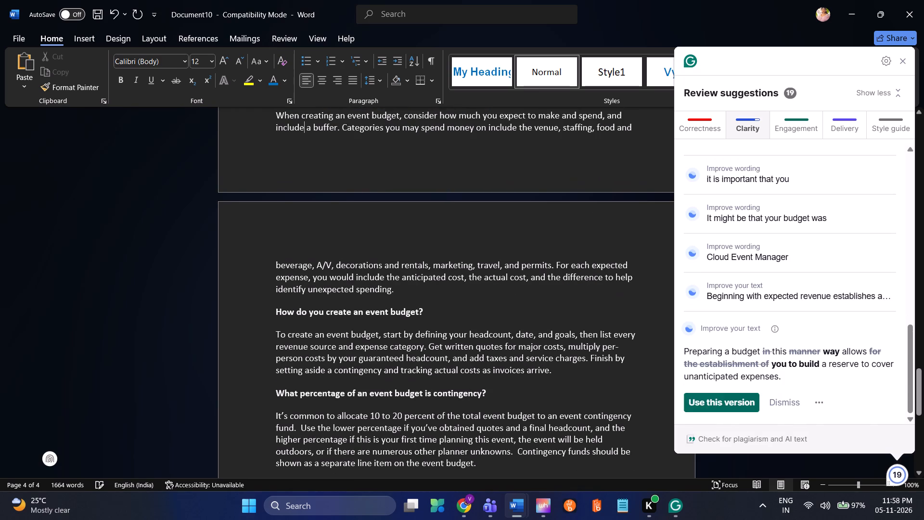
click(700, 407)
Accept clarity edits "sign up for it for free" and "Your budget may be", and remove "it is important that you" and "individual".
click(722, 297)
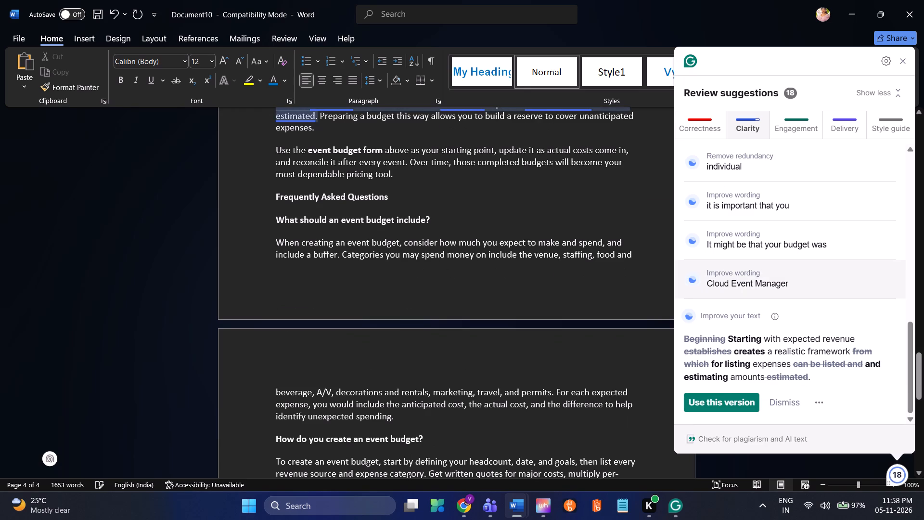
click(714, 290)
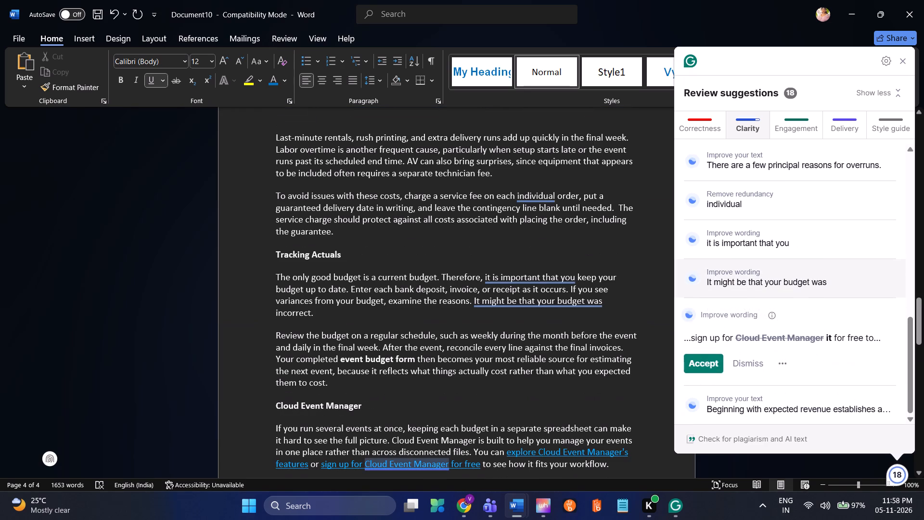
click(706, 366)
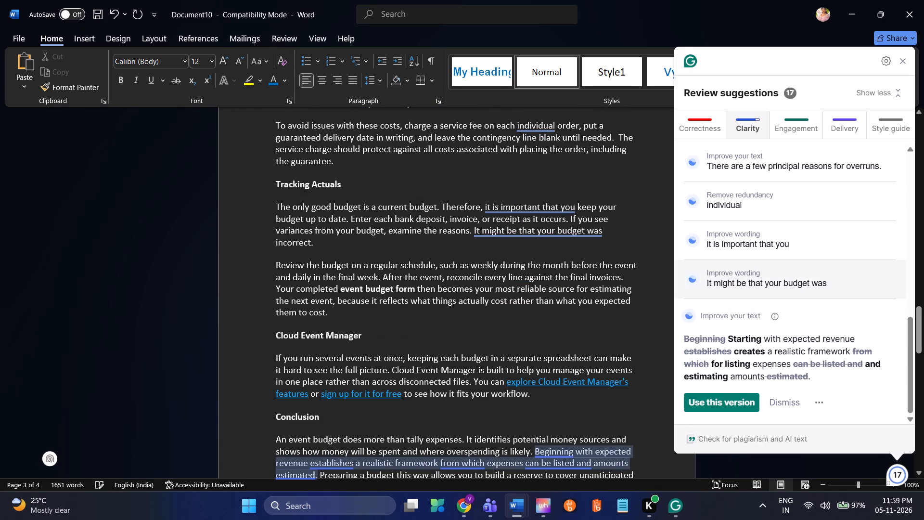
click(710, 241)
click(703, 326)
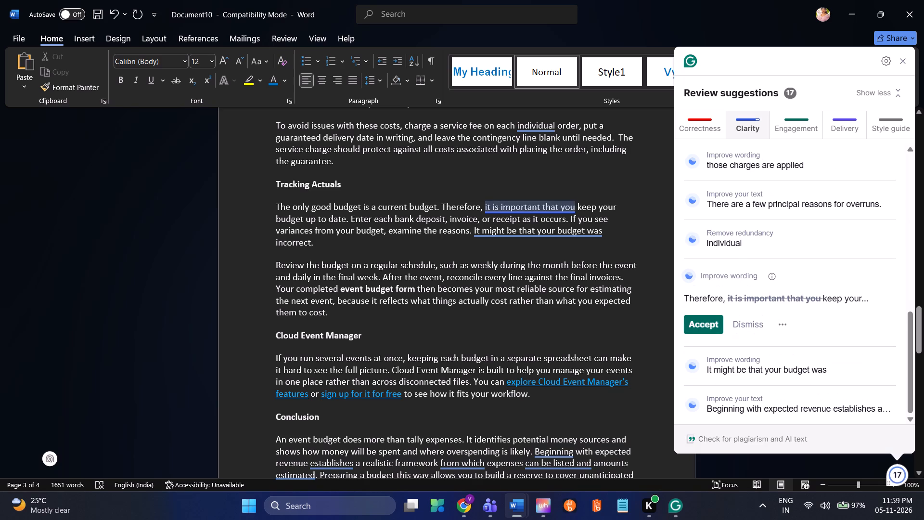
click(704, 358)
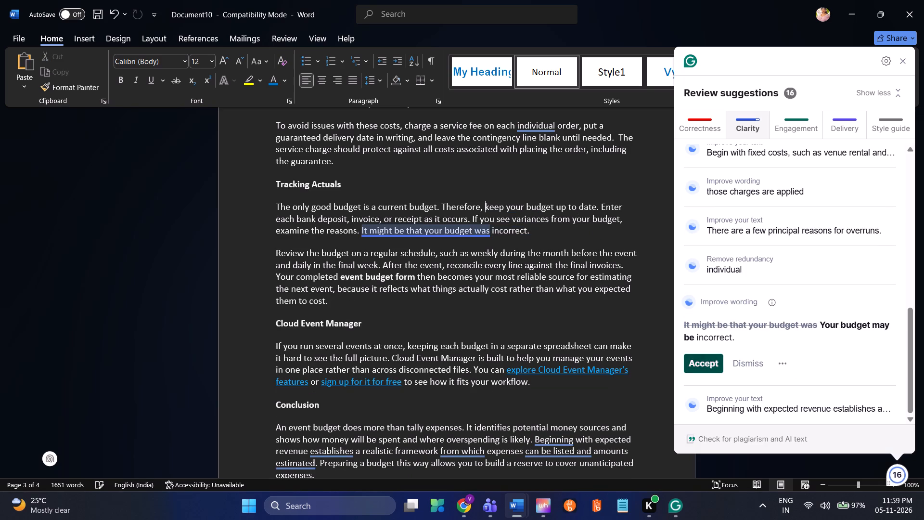
scroll(706, 250, up, 1)
click(714, 303)
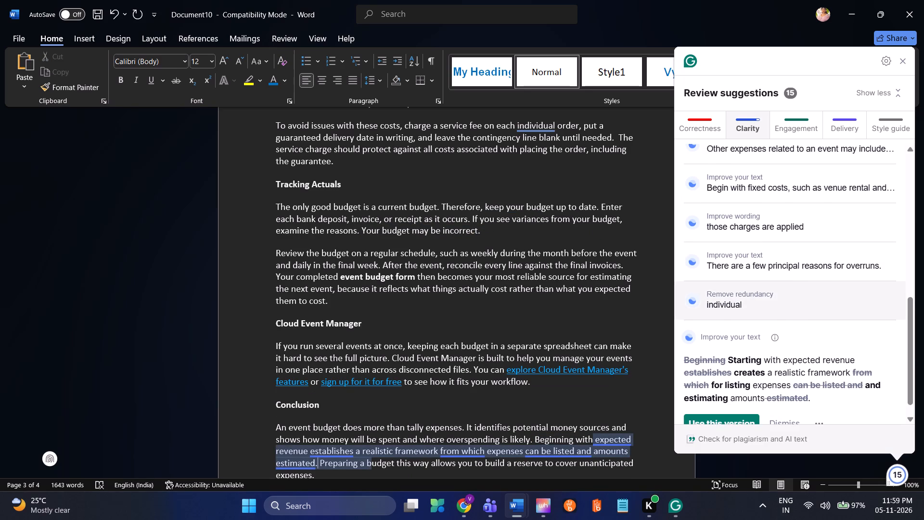
click(708, 364)
scroll(716, 259, up, 4)
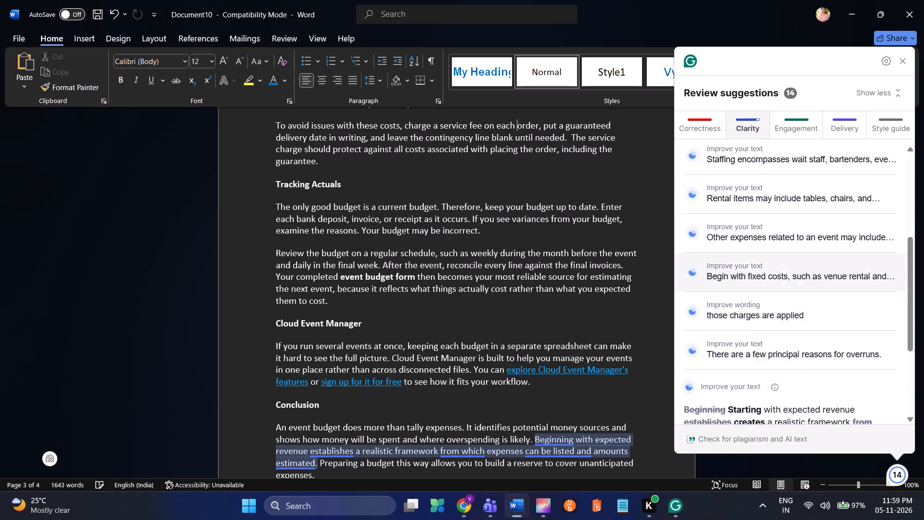
Accept the clarity rewrites of the sentences on the budget's results "meant to achieve", ticket revenue and categorizing expenses that "improves readability".
click(707, 245)
click(711, 296)
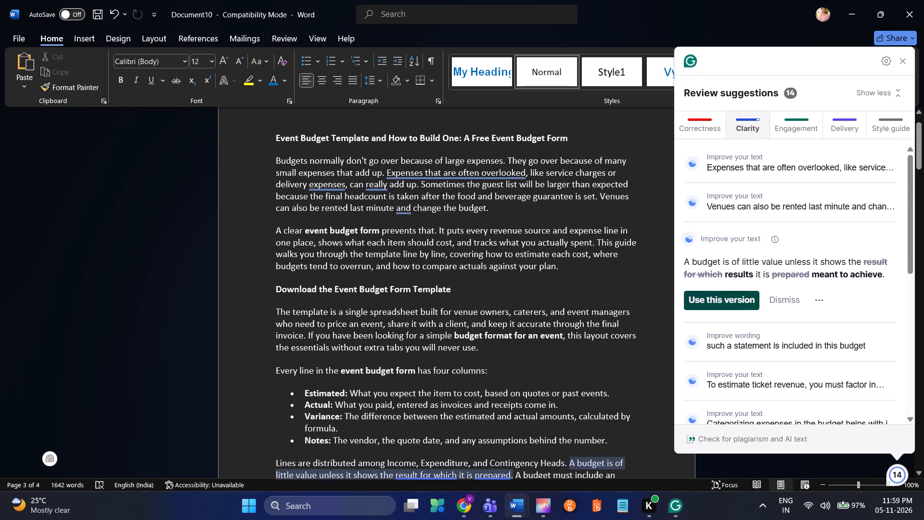
click(722, 332)
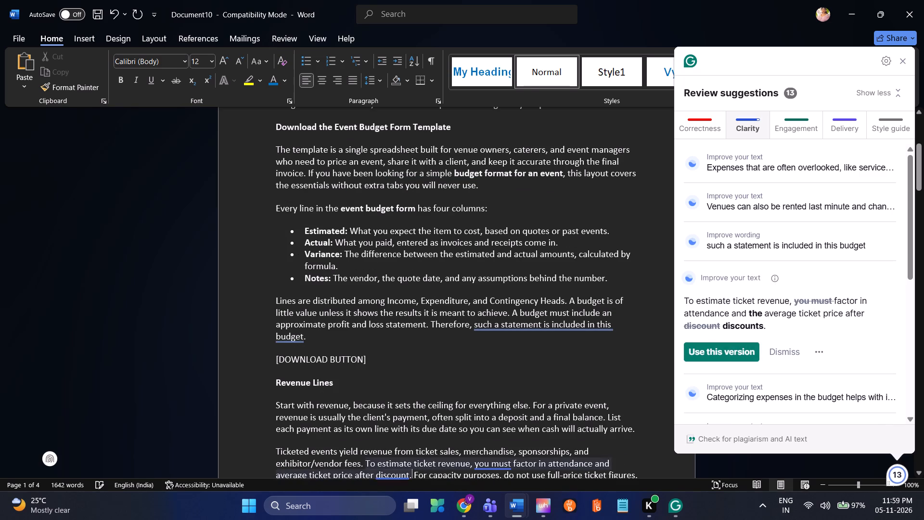
click(717, 348)
click(717, 348)
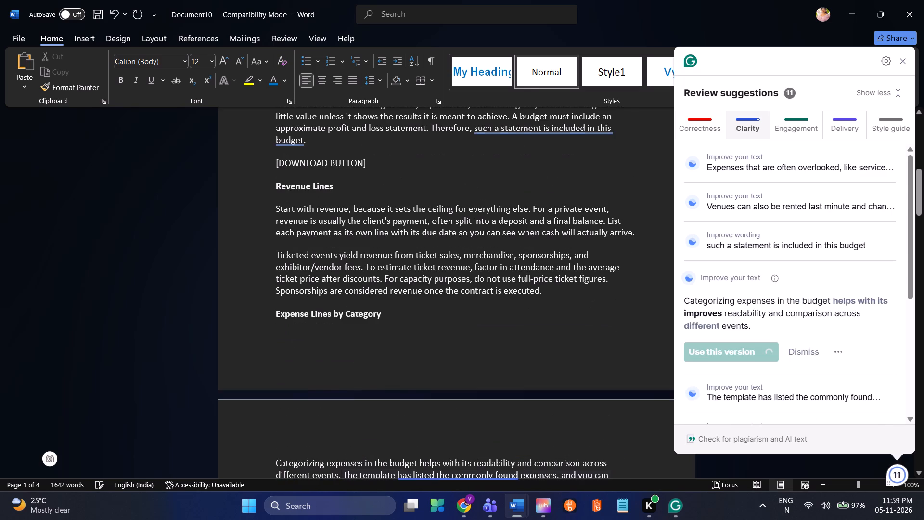
click(706, 293)
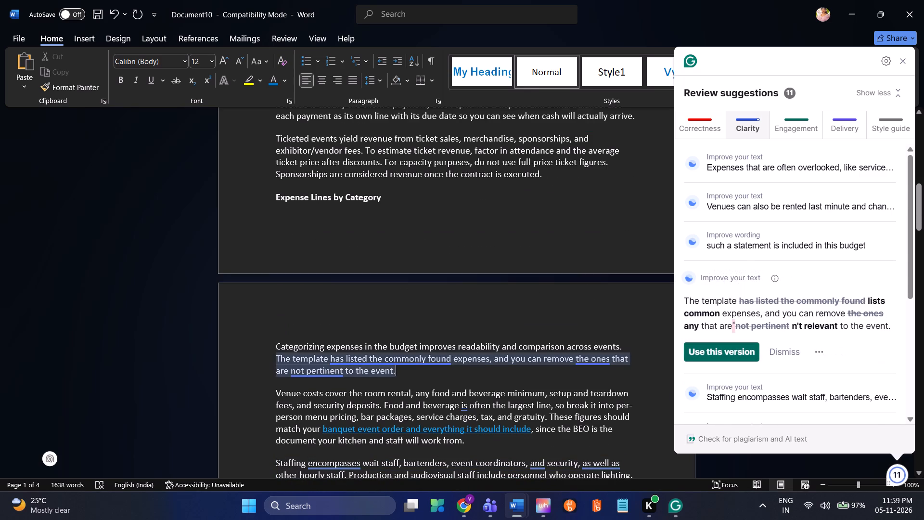
Accept the clarity rewrites for the template's common expenses, staffing, rental items, event-related expenses and fixed costs, and close the suggestions.
click(710, 356)
click(706, 349)
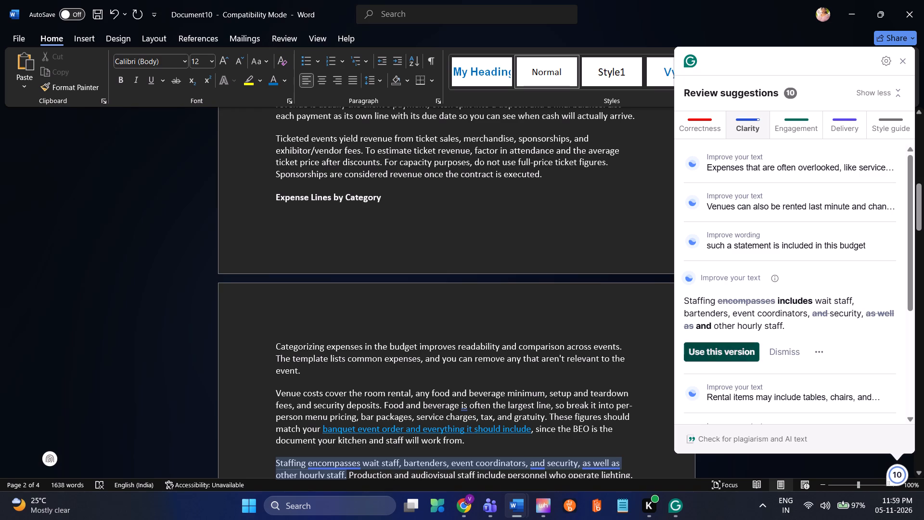
click(706, 349)
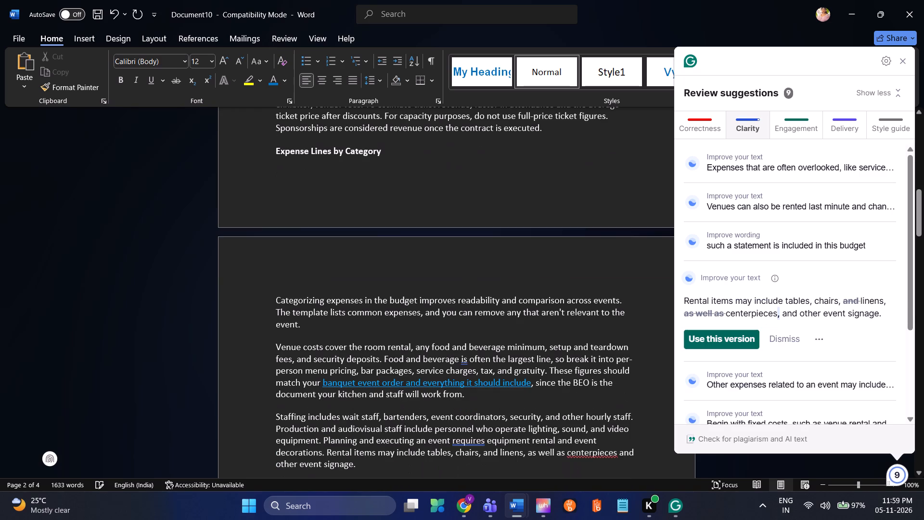
click(698, 345)
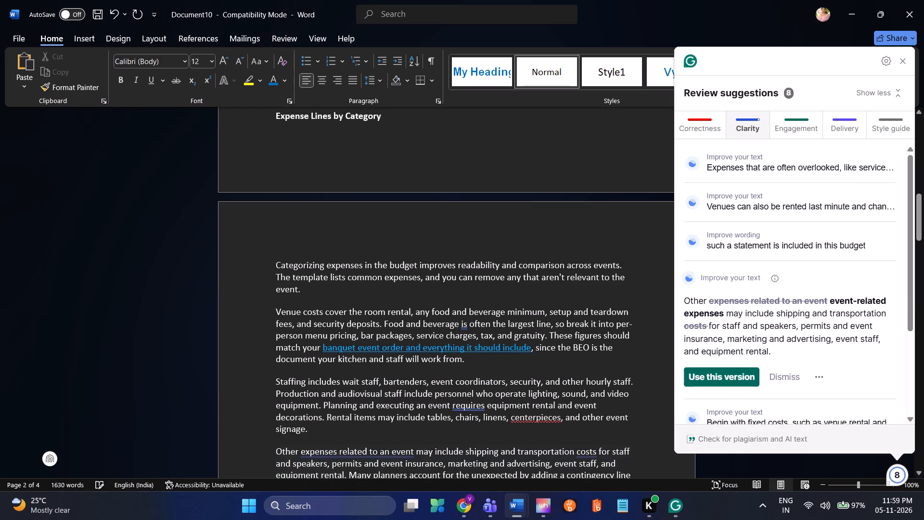
click(710, 380)
click(694, 342)
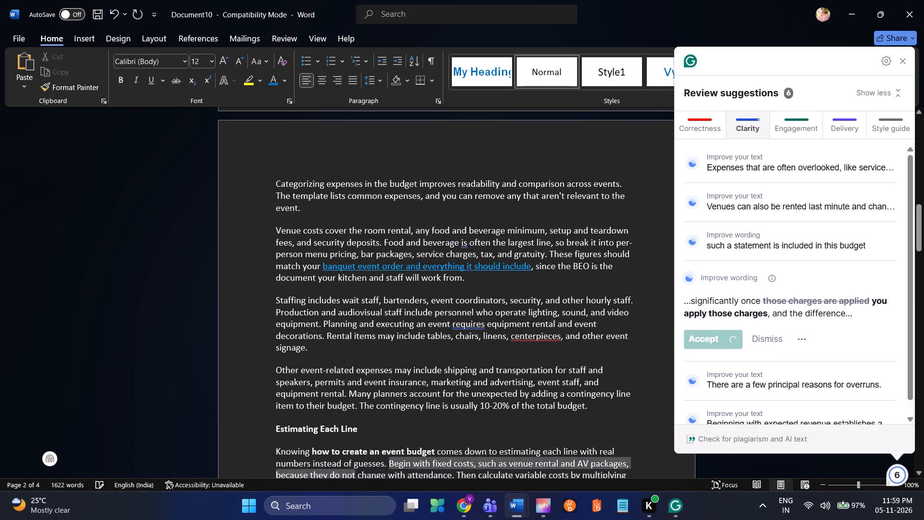
scroll(696, 325, down, 1)
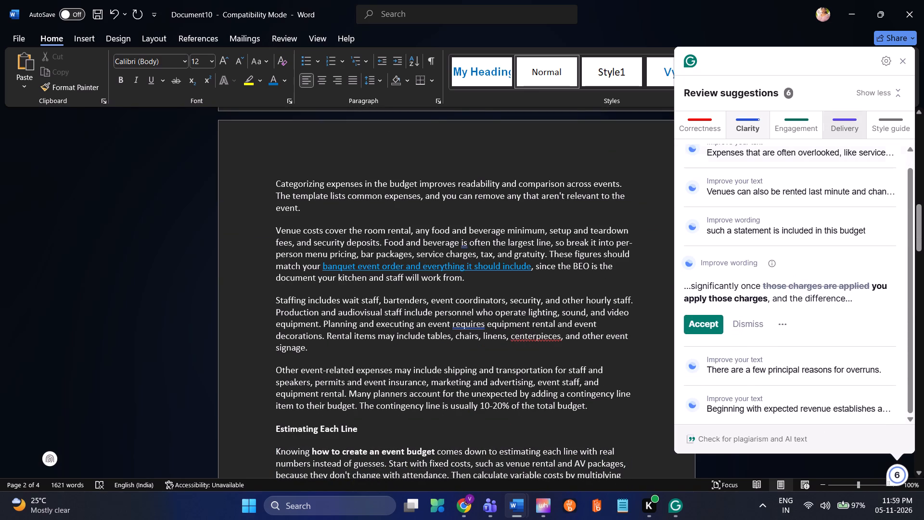
click(901, 60)
Copy the entire edited text of the event budget article.
scroll(557, 276, up, 13)
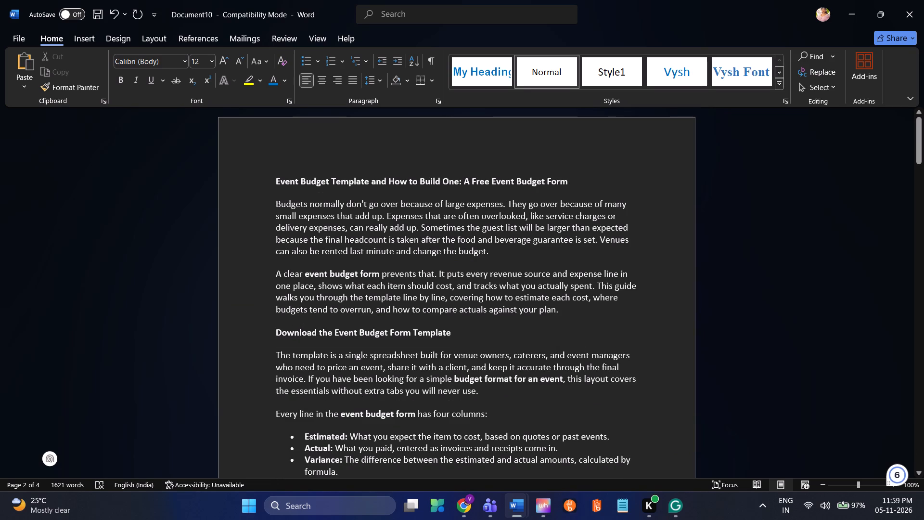
key(ctrl+a)
key(ctrl+c)
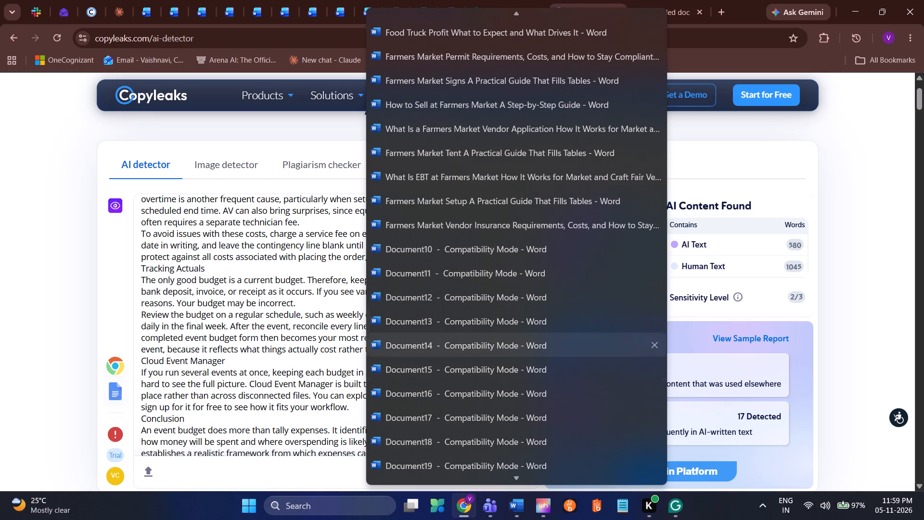
click(393, 259)
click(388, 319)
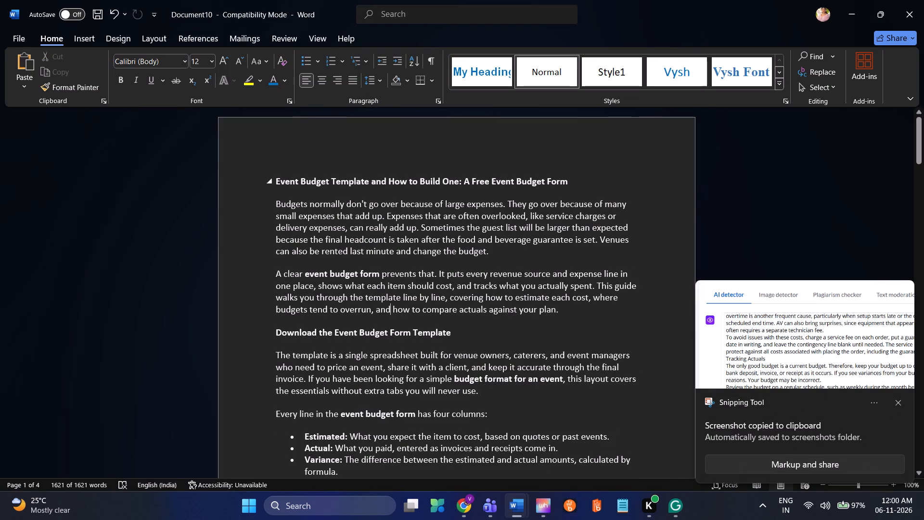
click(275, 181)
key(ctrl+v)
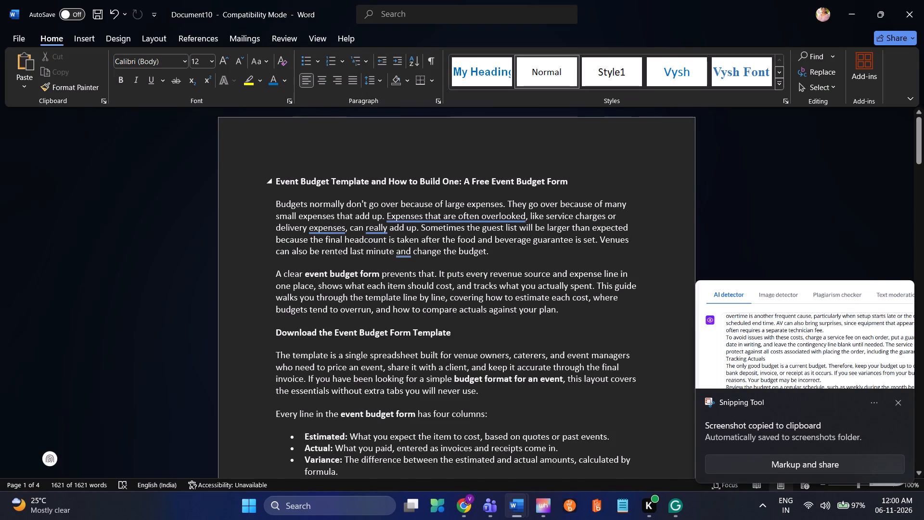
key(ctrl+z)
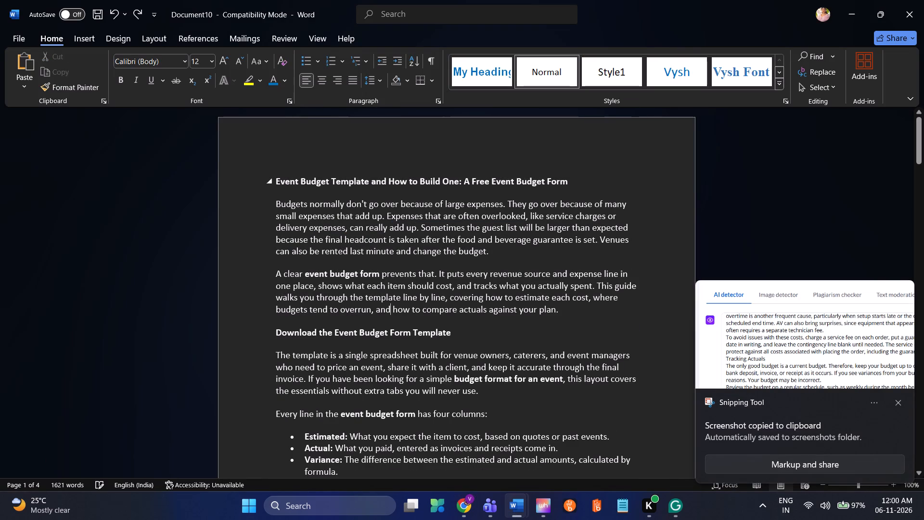
Paste the AI detector screenshot on its own line above the article title in Document10.
click(272, 179)
click(277, 181)
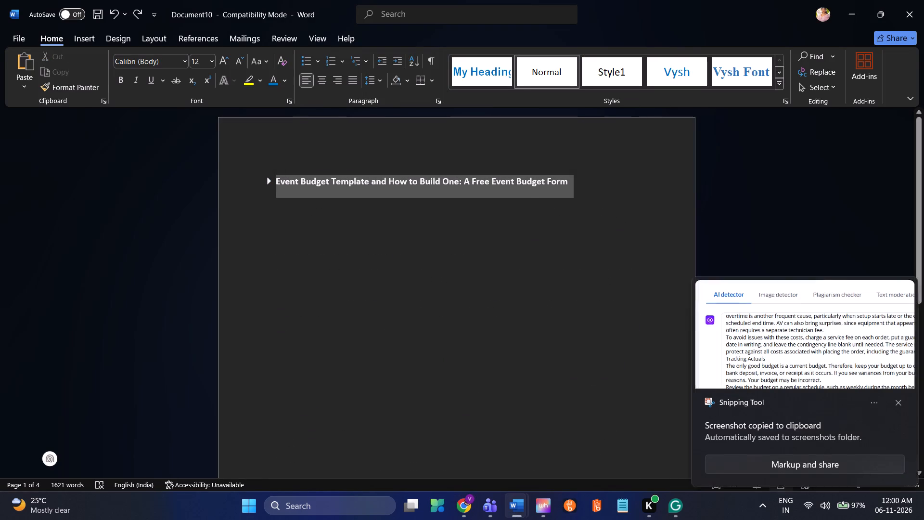
click(269, 181)
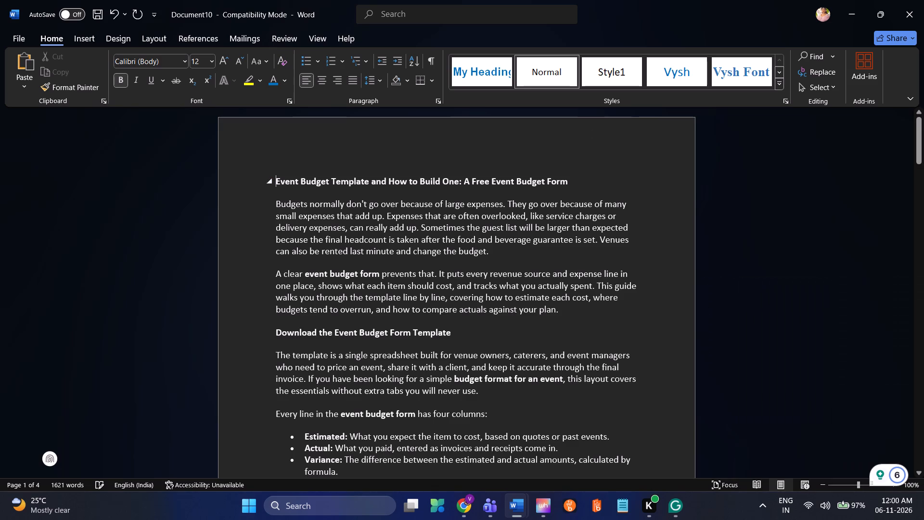
key(ctrl+v)
key(Return)
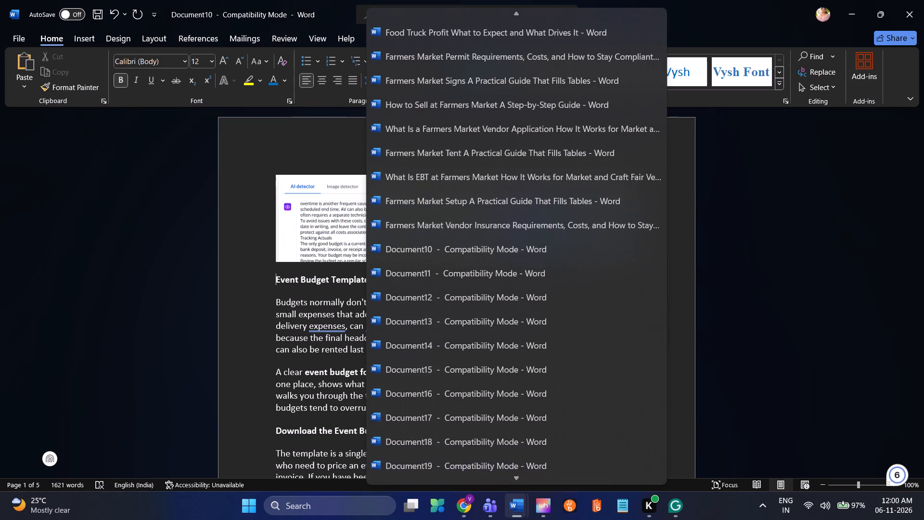
In Document11 on FLSA overtime, accept Grammarly's correctness suggestions "interpretive" and the corrected sentence on "the calculation of wages".
click(427, 275)
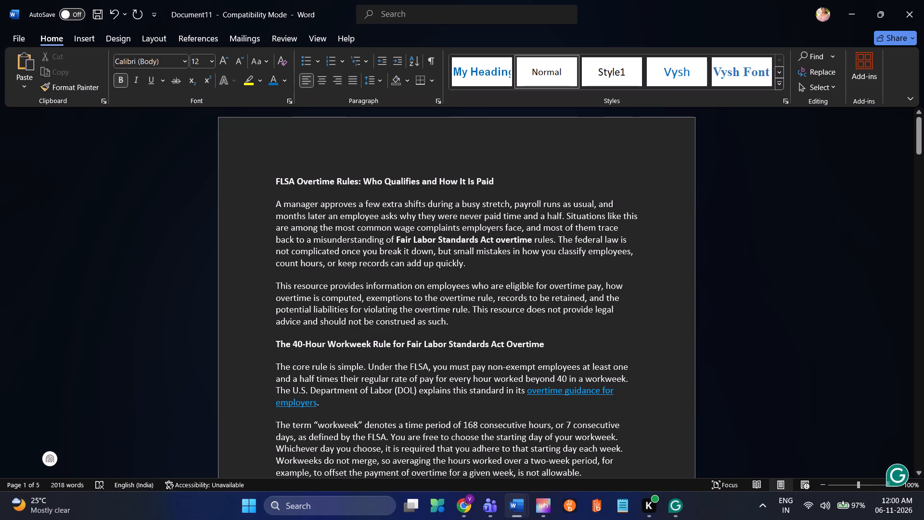
click(893, 478)
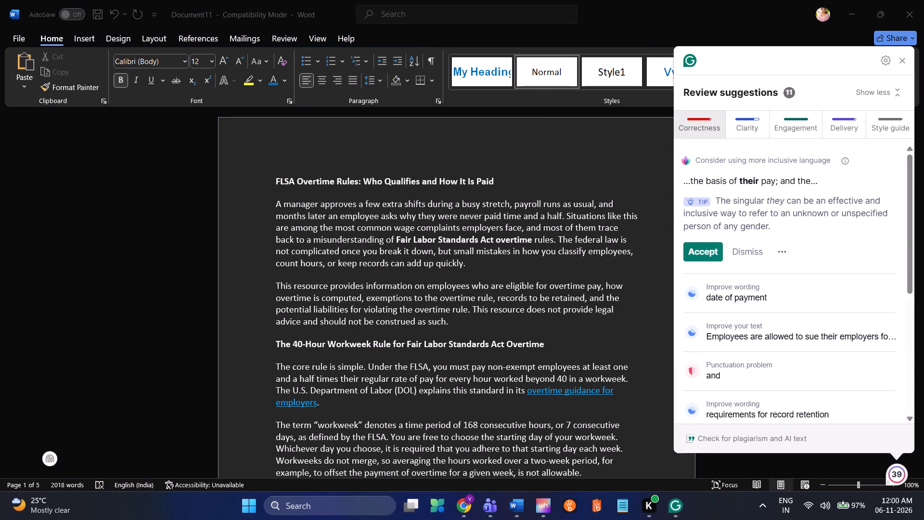
click(706, 121)
click(695, 210)
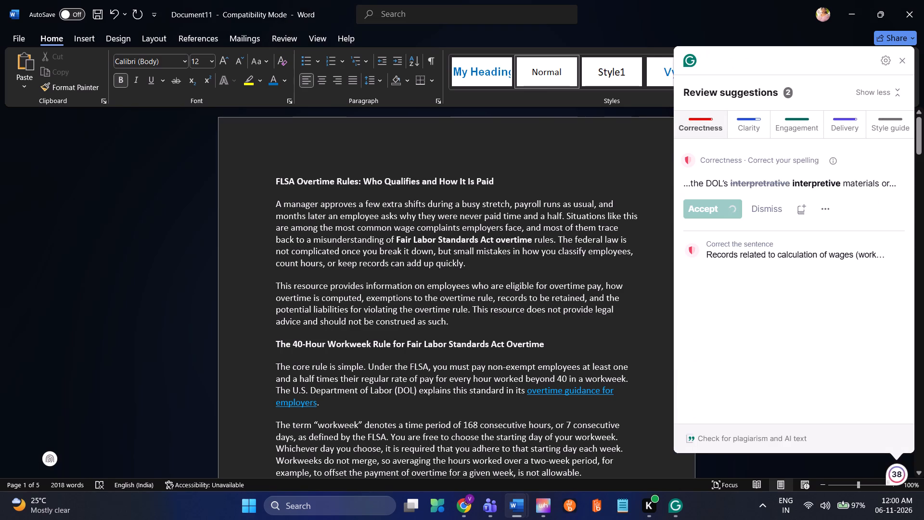
click(695, 210)
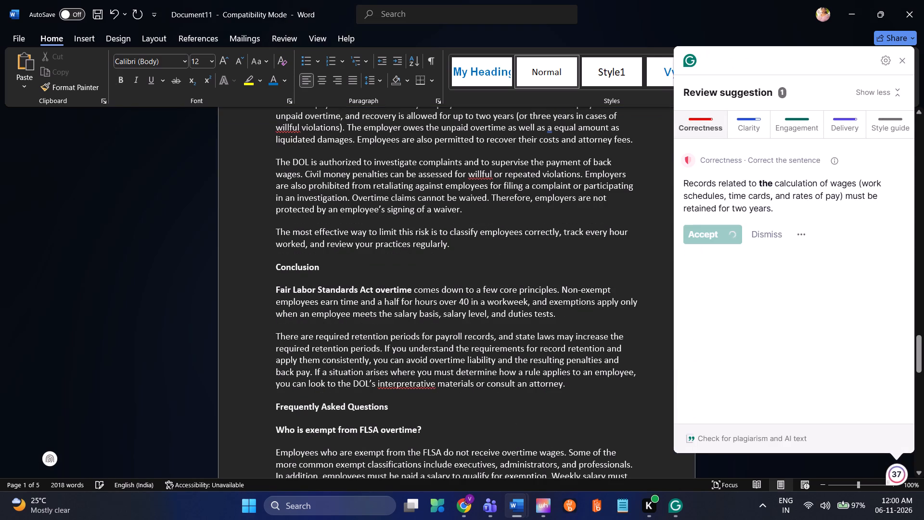
click(698, 230)
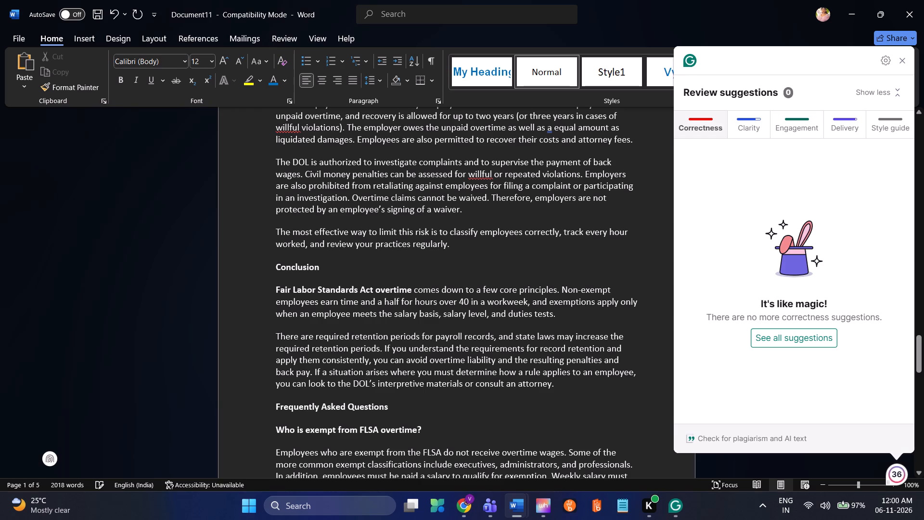
Accept Grammarly's clarity rewrites for evaluating hours by workweek and three-year payroll retention, delete "a situation arises where", and close the suggestions.
click(747, 124)
scroll(761, 252, down, 4)
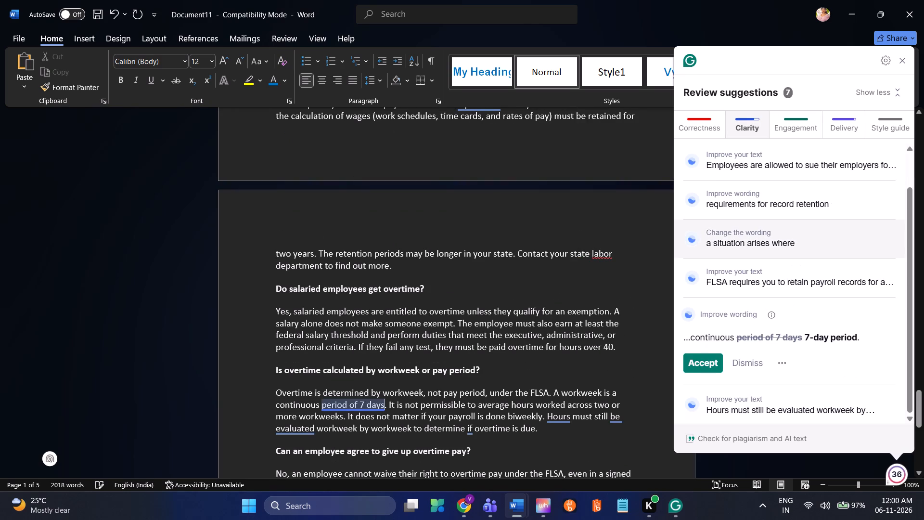
scroll(761, 252, down, 4)
click(700, 125)
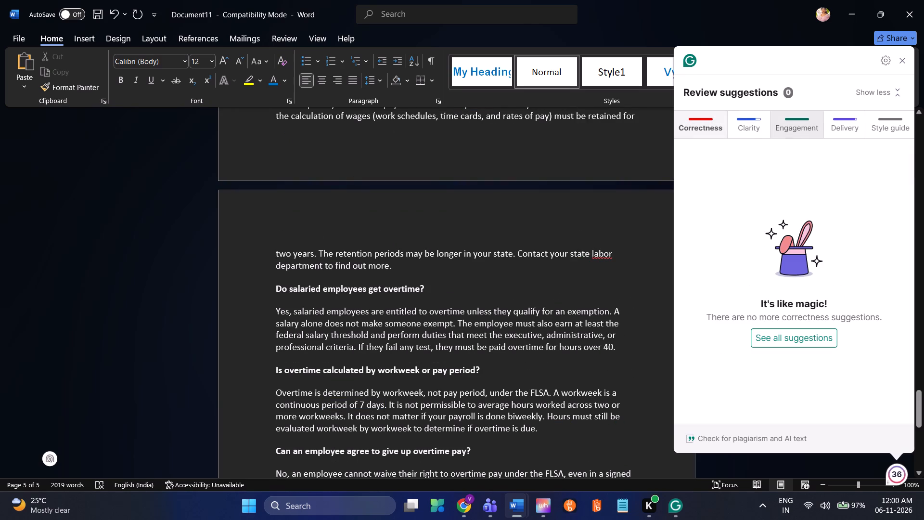
click(755, 120)
scroll(770, 321, down, 7)
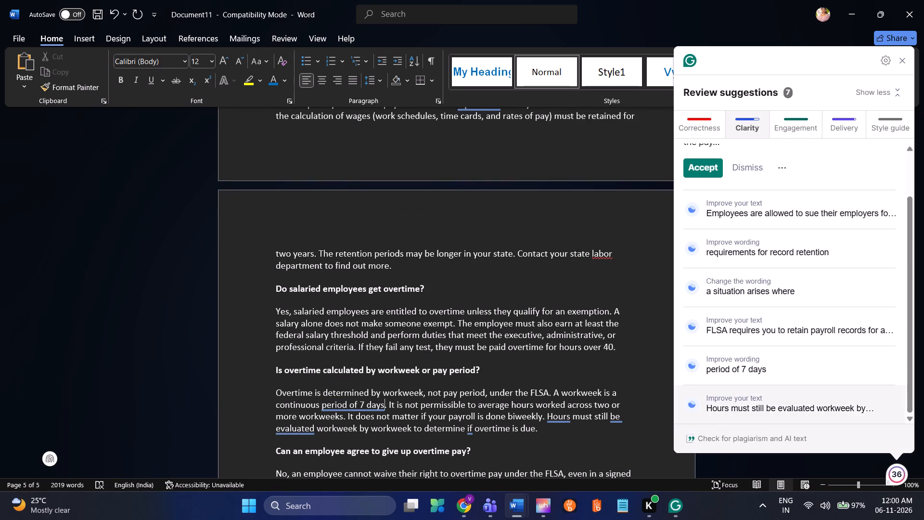
click(744, 402)
click(733, 401)
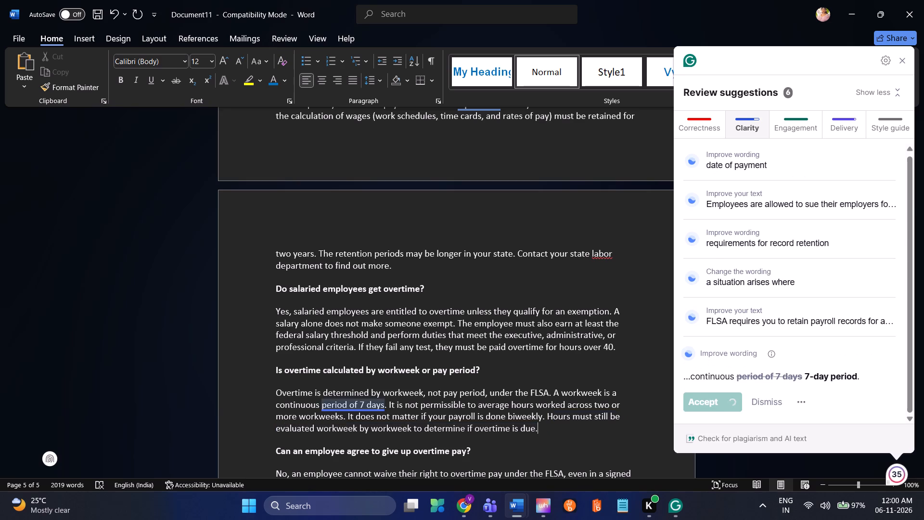
click(733, 401)
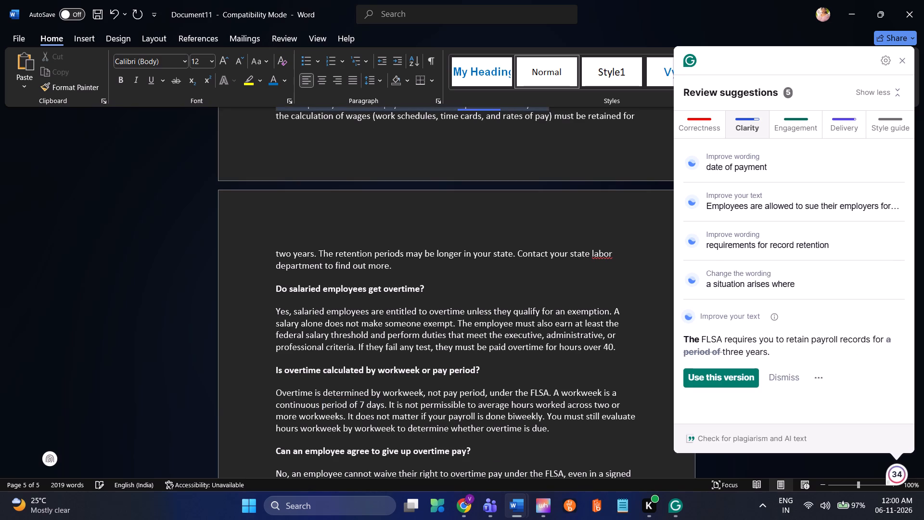
click(708, 384)
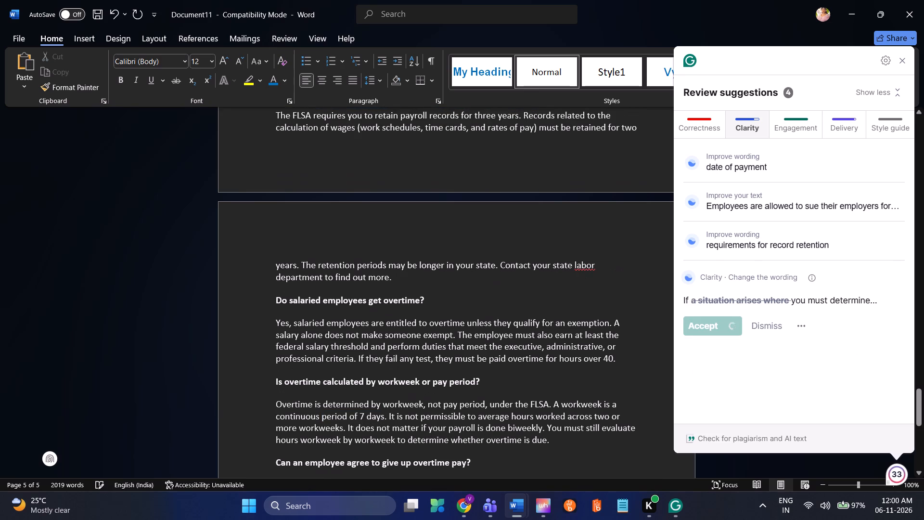
click(700, 329)
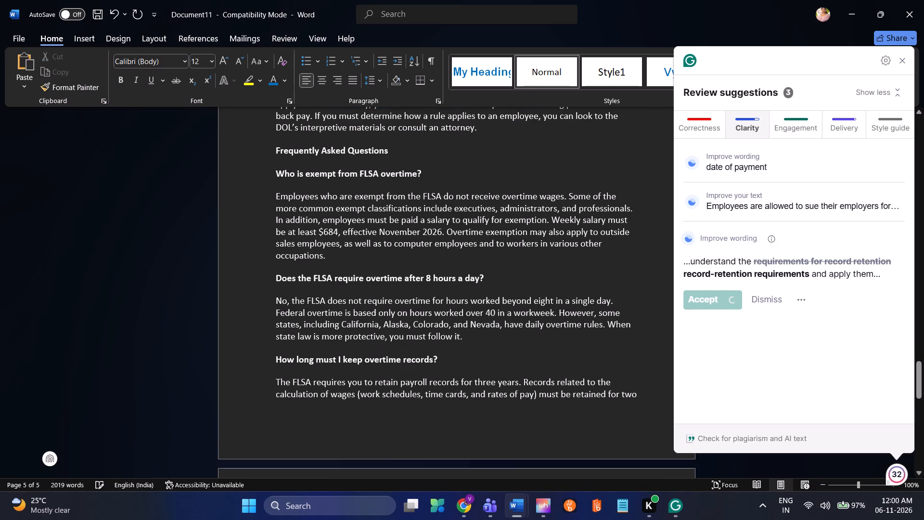
click(906, 67)
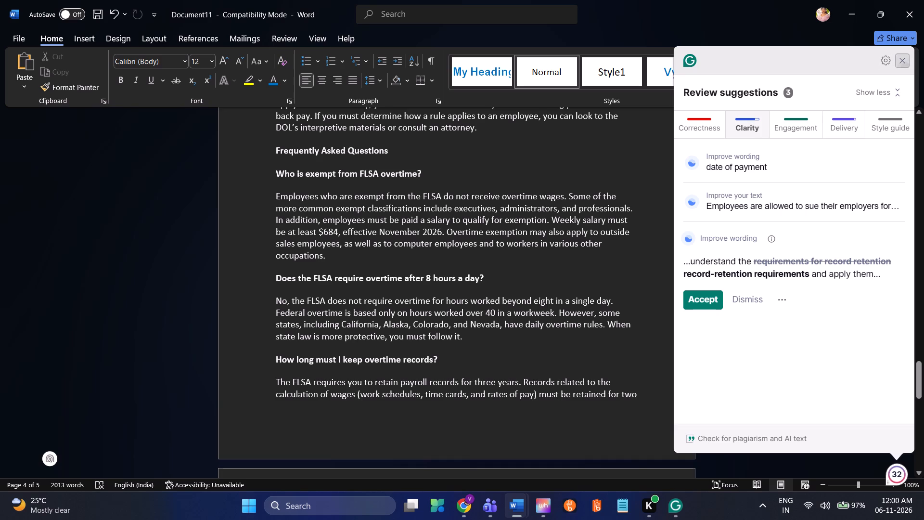
Recheck Document11 from its beginning and accept the correctness suggestions, including "duty", the missing serial commas, "for free", "an equal" and "The weekly".
scroll(578, 344, up, 13)
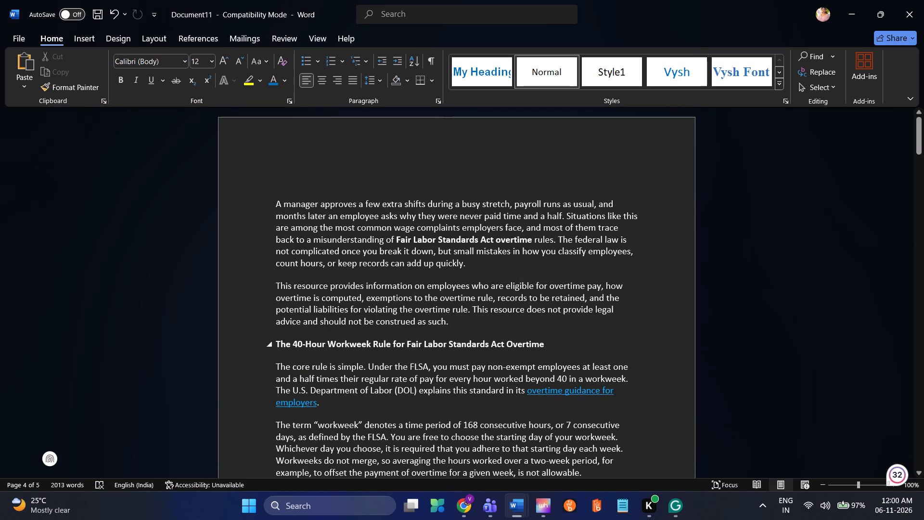
scroll(578, 344, up, 11)
click(895, 470)
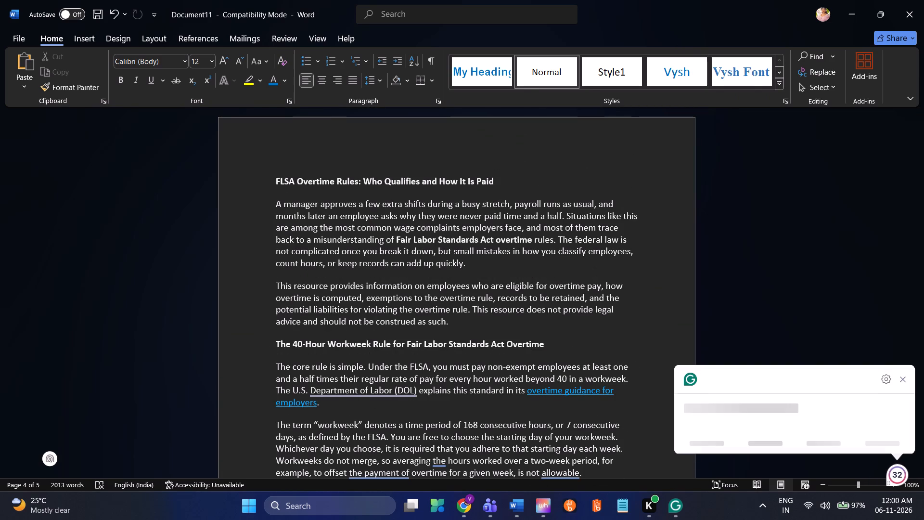
click(697, 111)
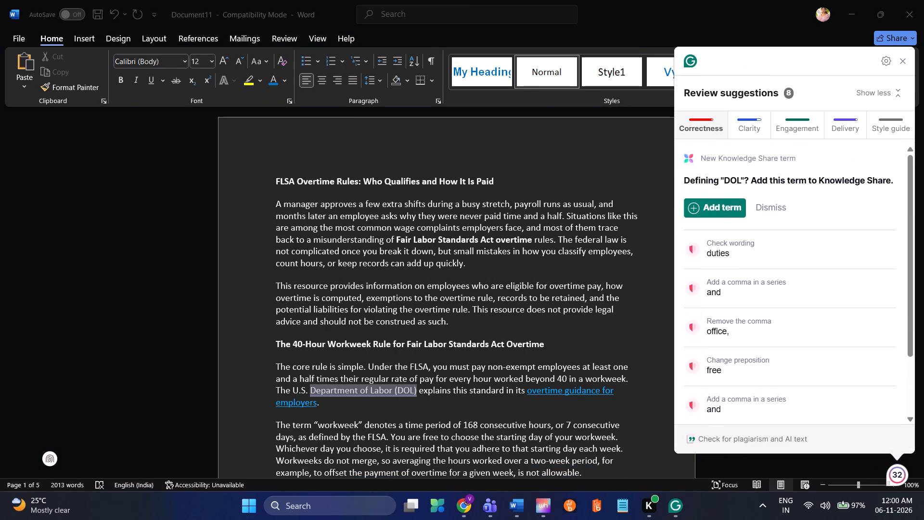
click(710, 249)
click(698, 244)
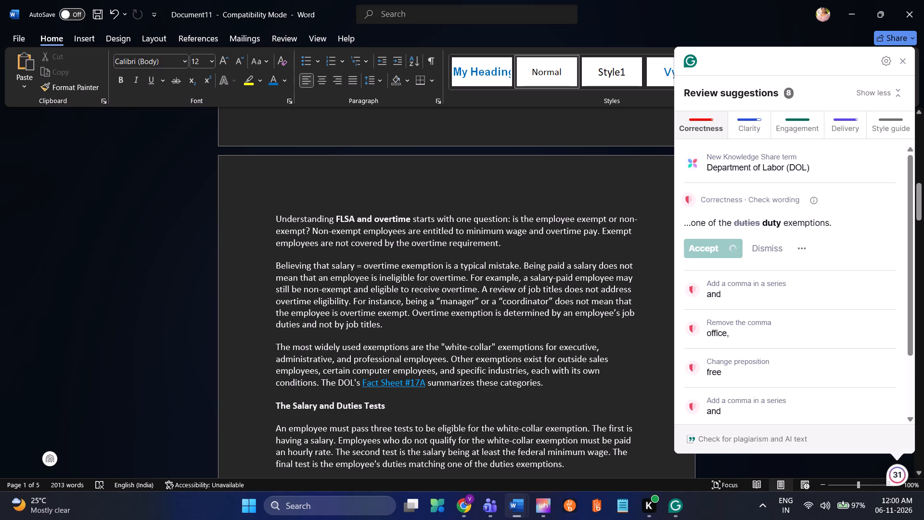
click(698, 244)
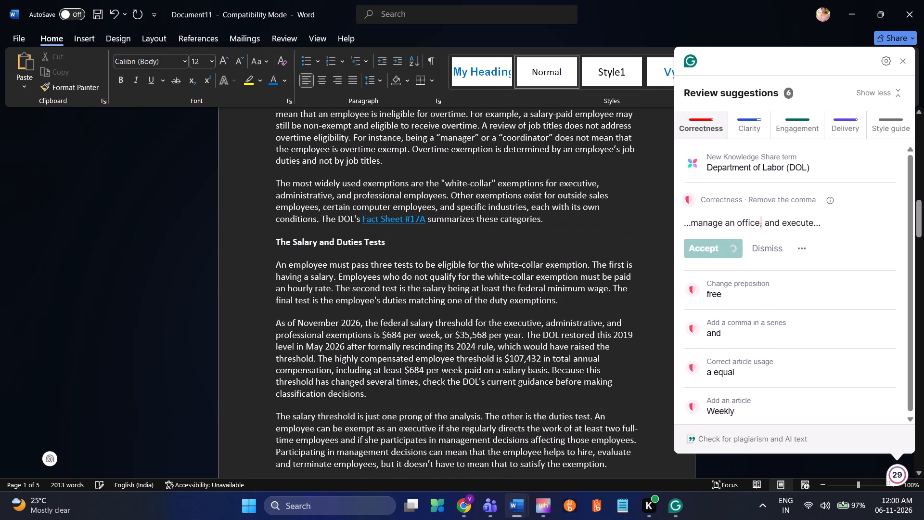
click(698, 244)
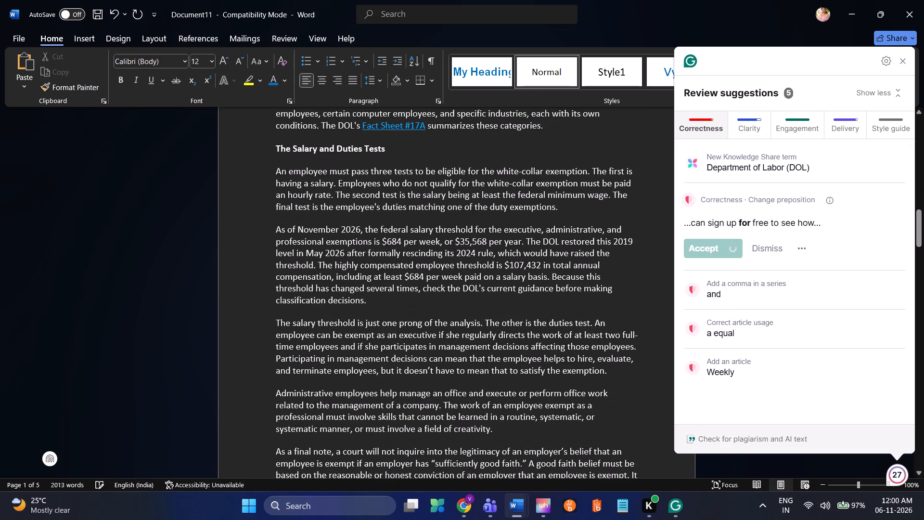
click(698, 244)
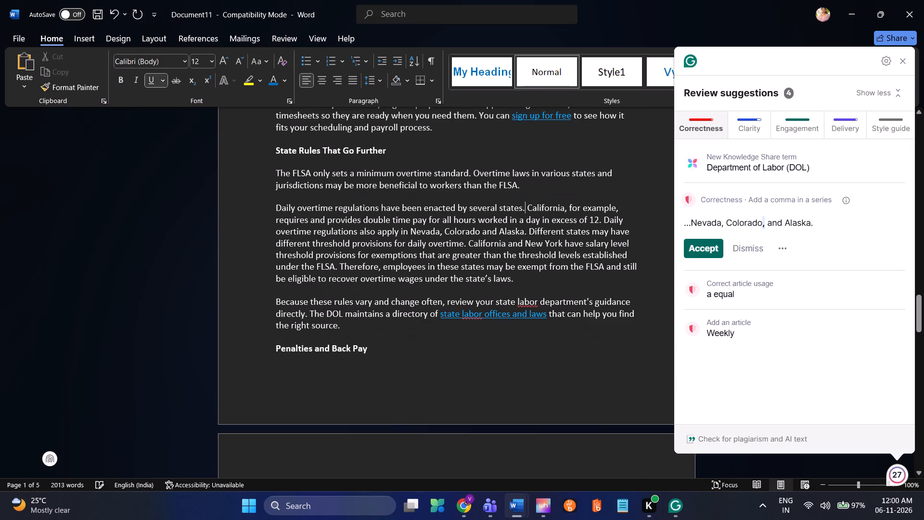
click(698, 244)
click(698, 244)
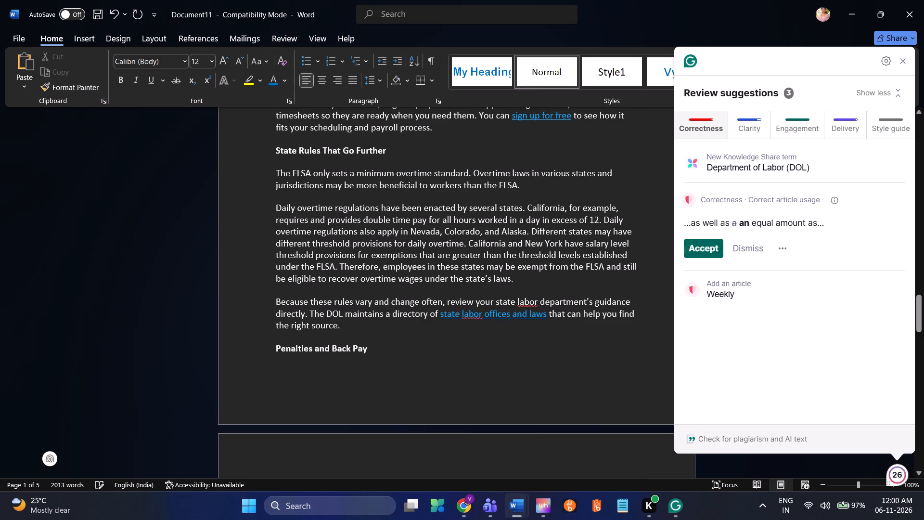
click(698, 244)
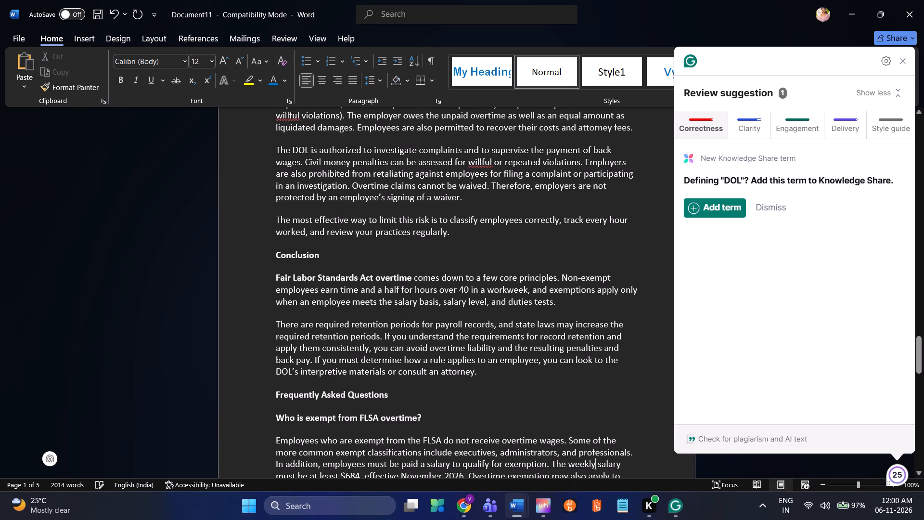
Accept the clarity rewrites on recovering costs, employees "who file" a complaint, and payroll retention periods, plus the "Some of the more common" rewording.
click(739, 132)
scroll(739, 360, down, 4)
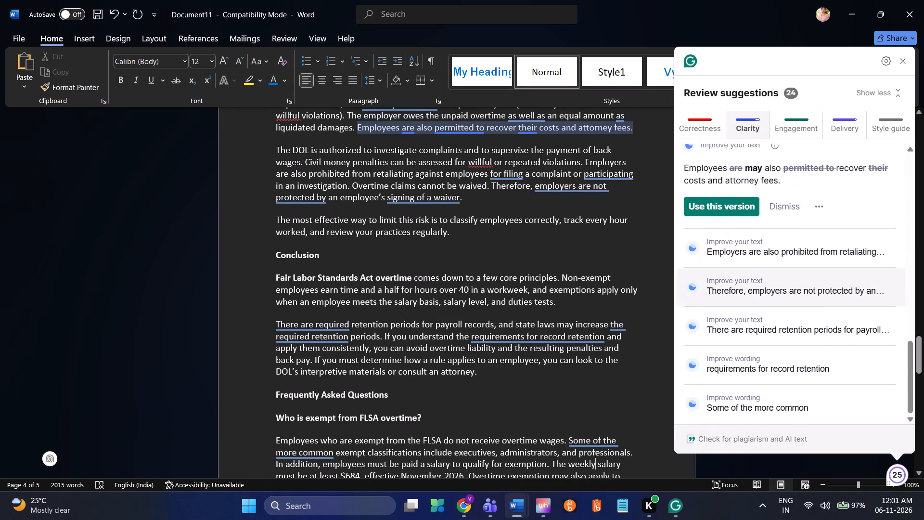
click(700, 206)
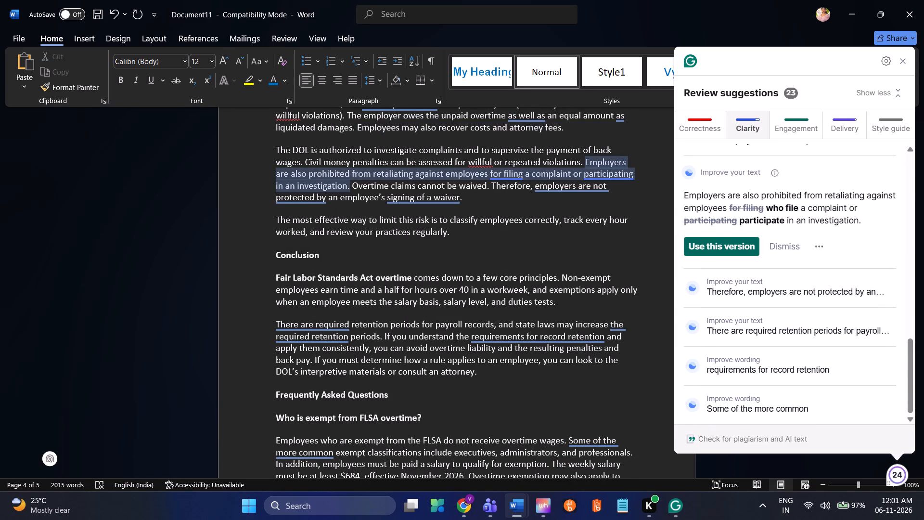
click(697, 252)
click(703, 335)
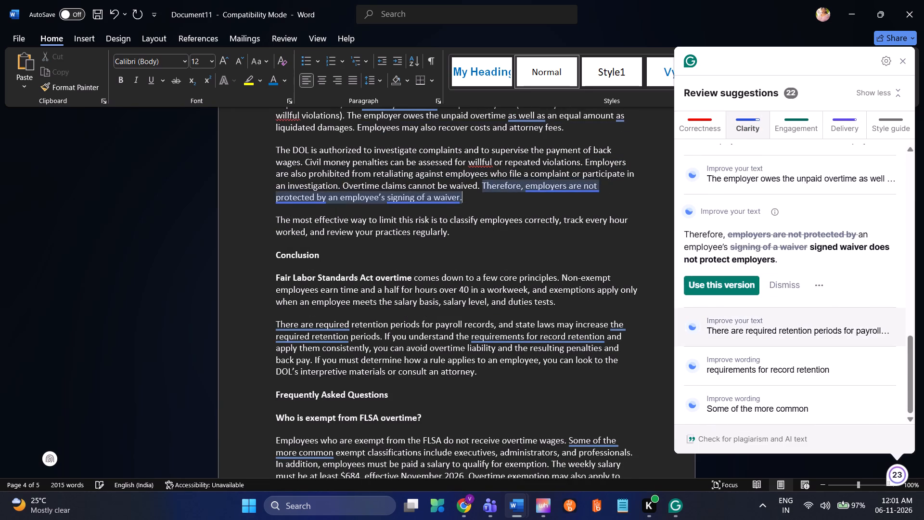
click(697, 325)
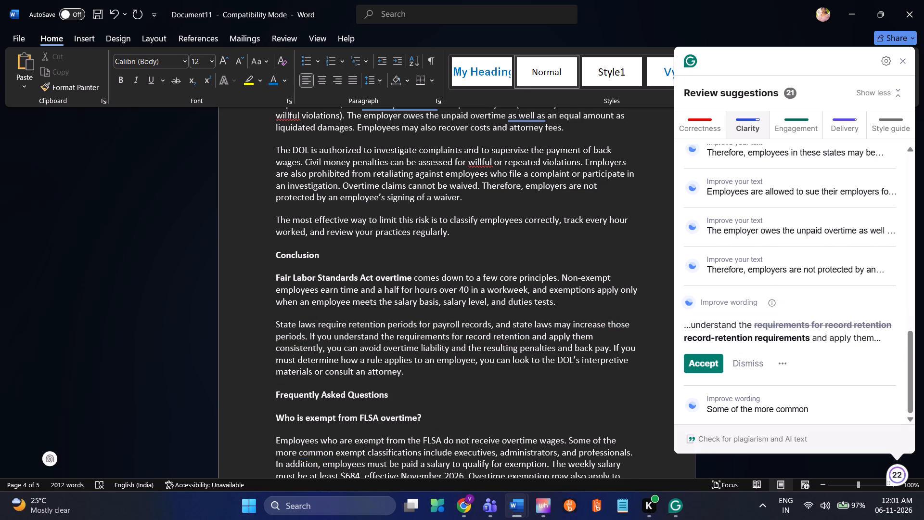
click(701, 399)
click(699, 397)
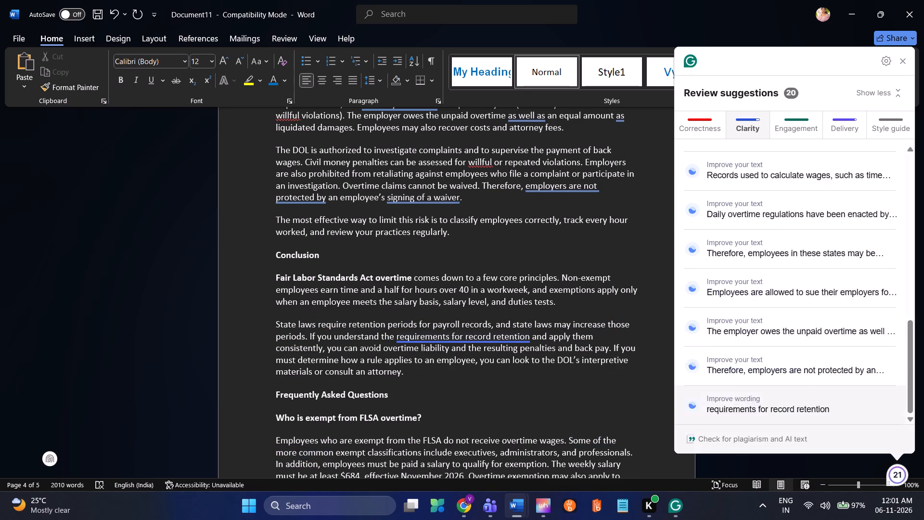
Accept the clarity suggestions "instead of", reviewing job titles, "paid hourly", and administrative employees who perform office work related to "managing a company".
scroll(709, 273, up, 5)
click(707, 253)
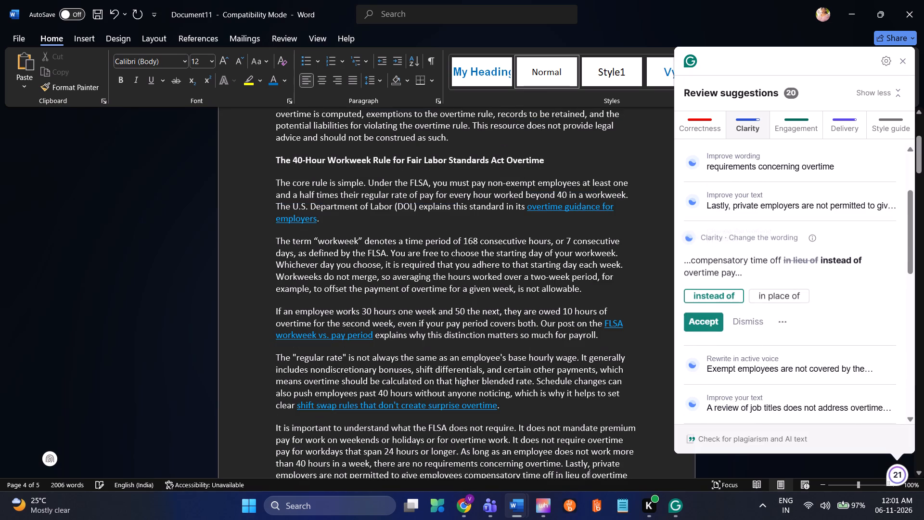
click(694, 323)
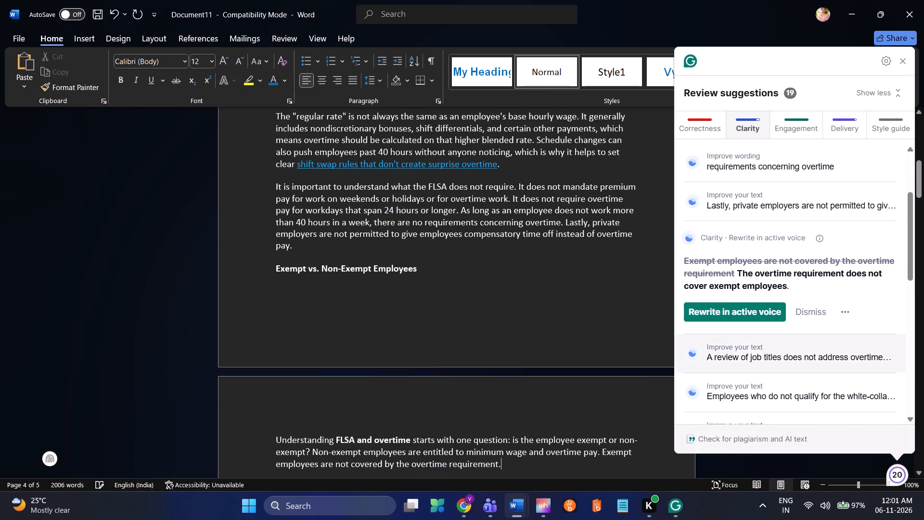
click(704, 342)
click(698, 338)
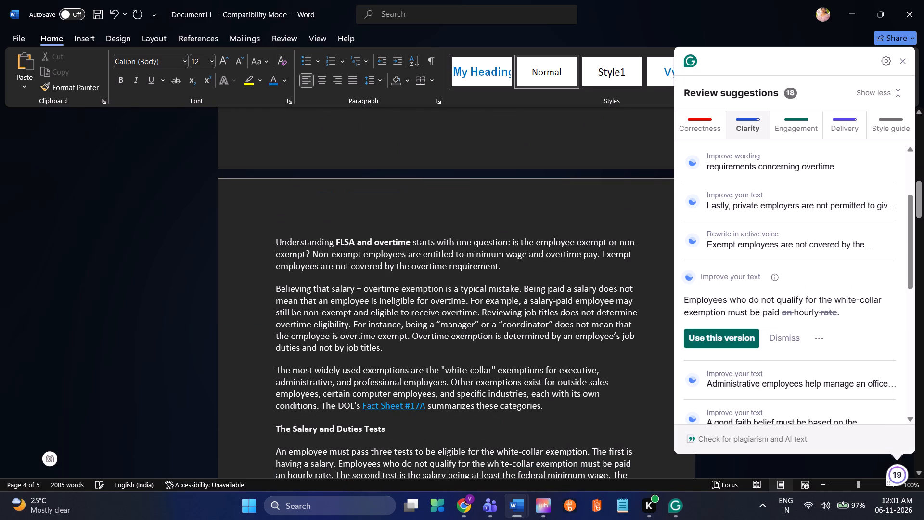
click(698, 338)
click(700, 347)
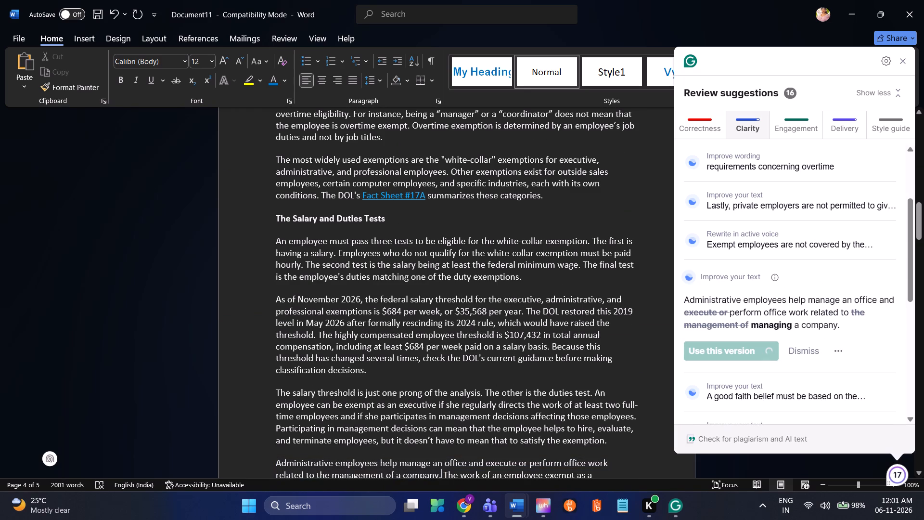
In the FLSA records section, accept the clarity suggestions "total pay", "payment date" and the rewritten sentence on records used to calculate wages.
click(714, 382)
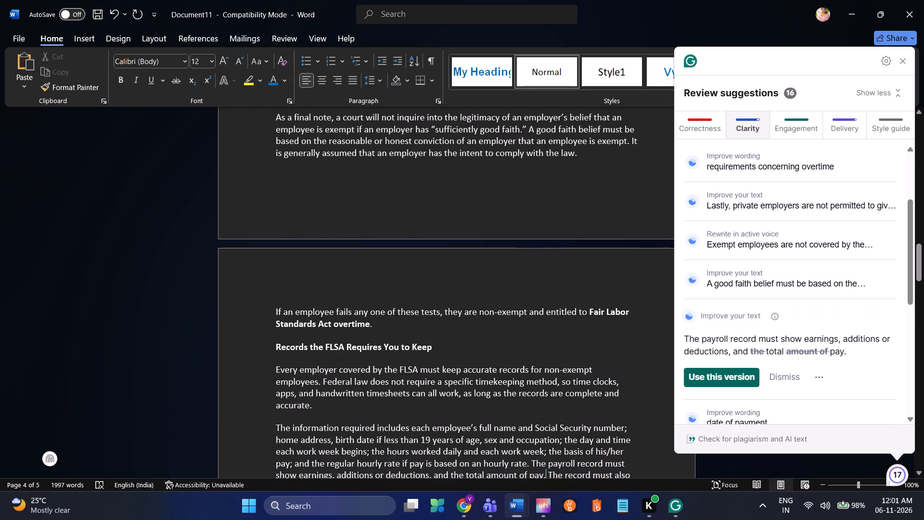
click(706, 377)
click(706, 377)
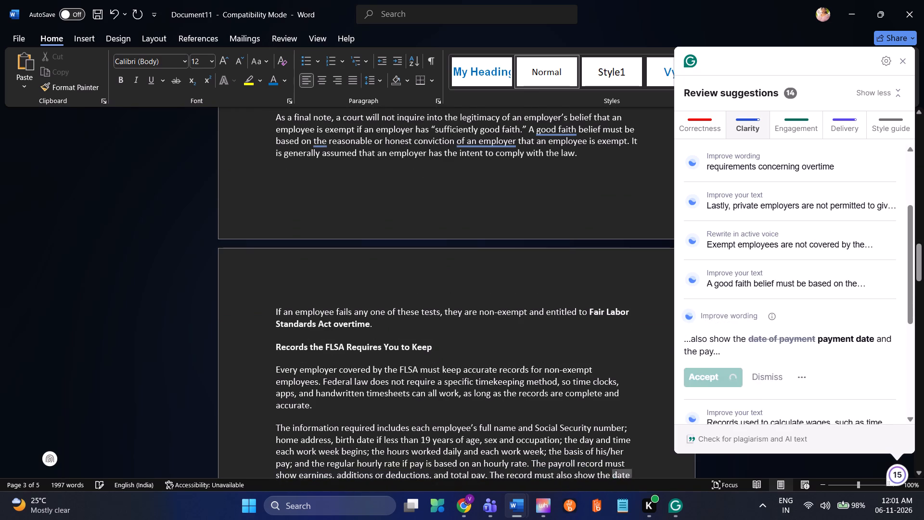
click(709, 395)
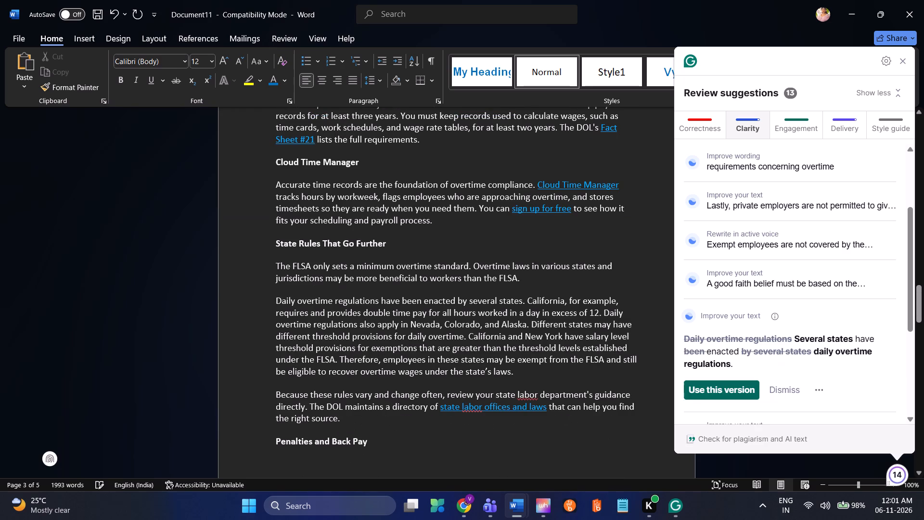
In the workweek paragraph, accept the clarity suggestions for averaging hours over "two weeks" and for offsetting overtime pay being "not allowed".
scroll(709, 395, down, 2)
scroll(709, 395, up, 5)
click(705, 252)
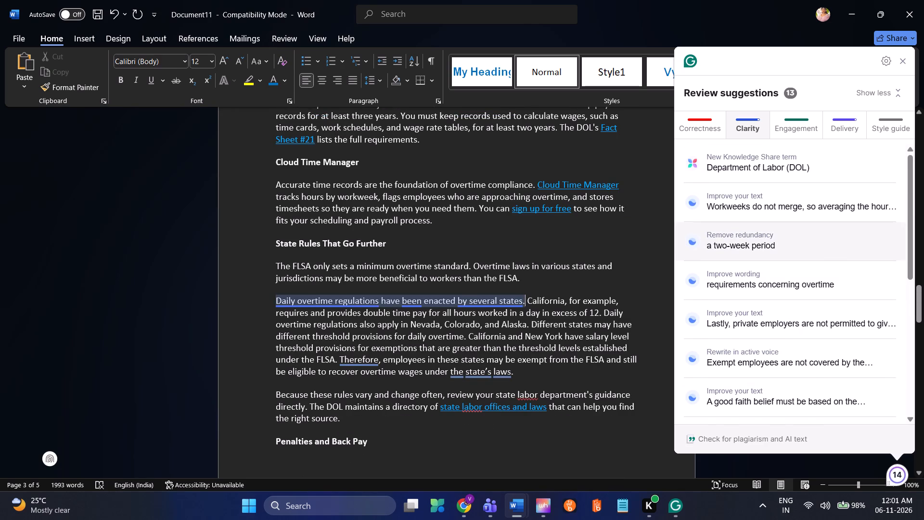
click(702, 302)
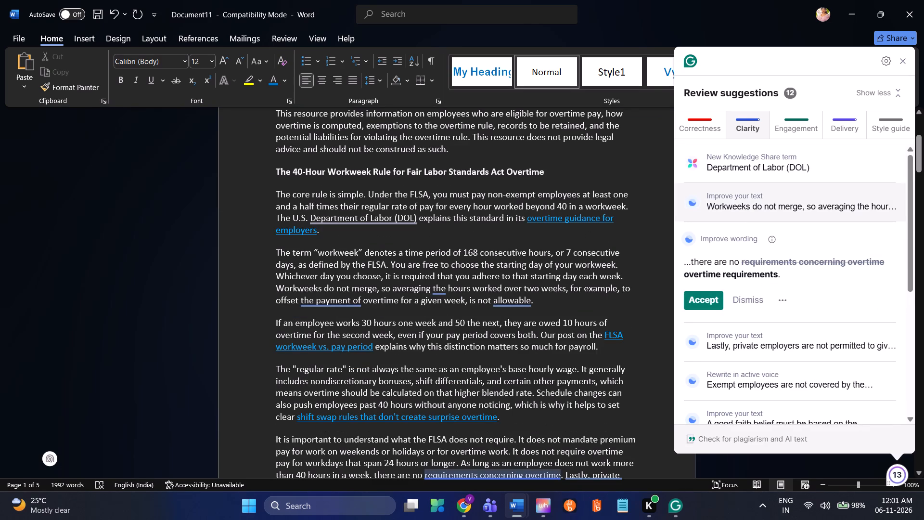
click(714, 200)
click(717, 292)
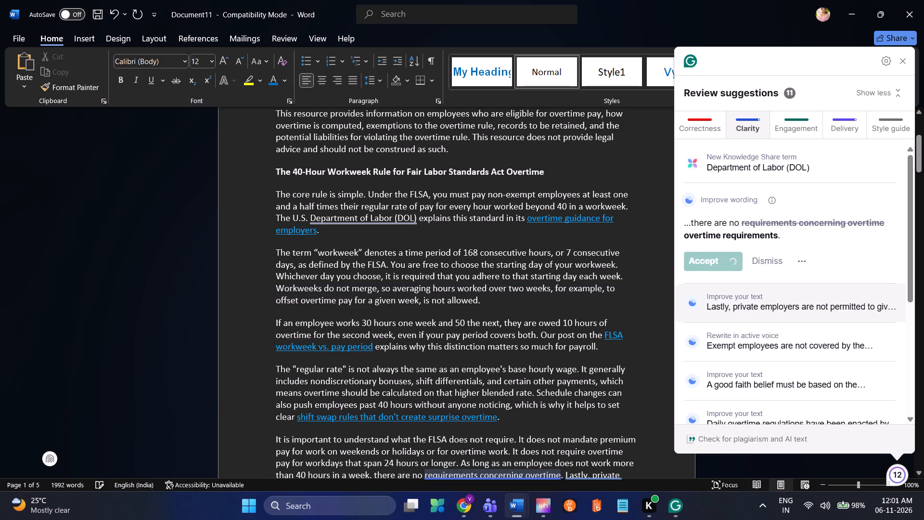
Accept the clarity rewrites on good faith belief, recovering wages under state law, employees suing for unpaid overtime, and liquidated damages, then close the suggestions.
scroll(729, 348, down, 1)
click(720, 297)
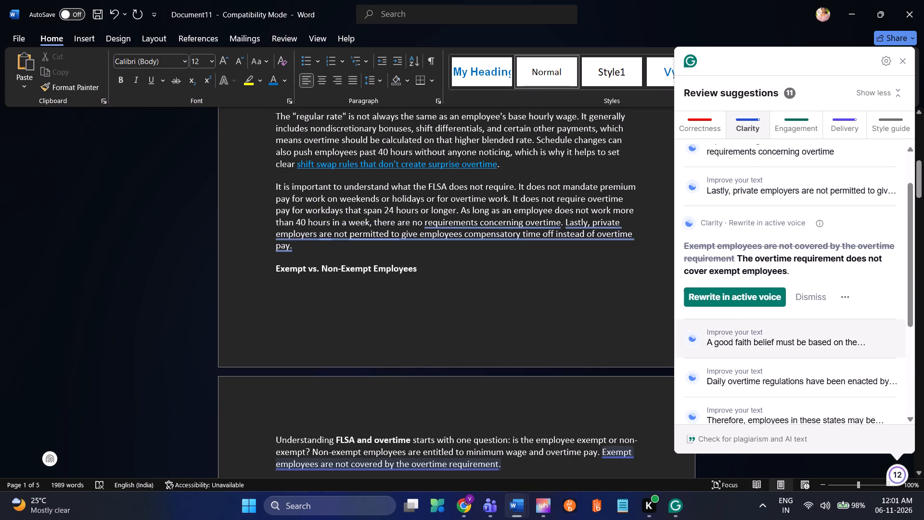
click(720, 339)
click(714, 339)
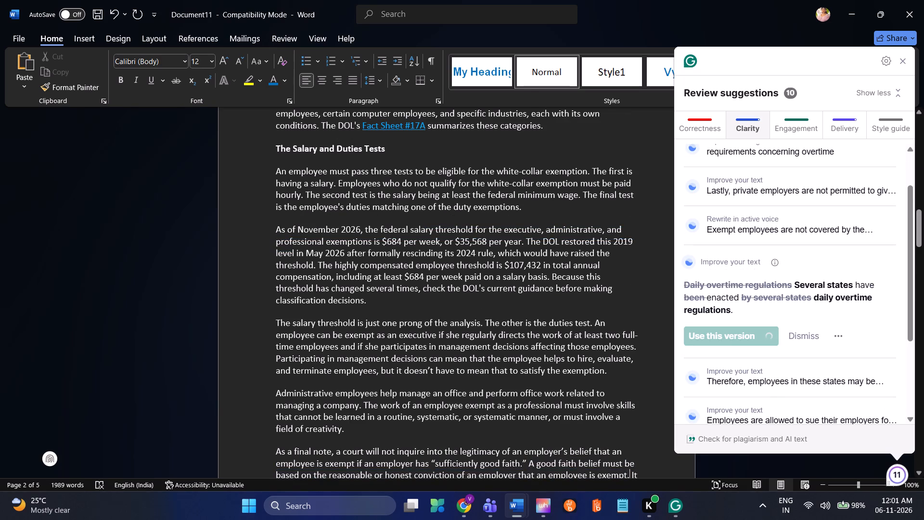
click(719, 367)
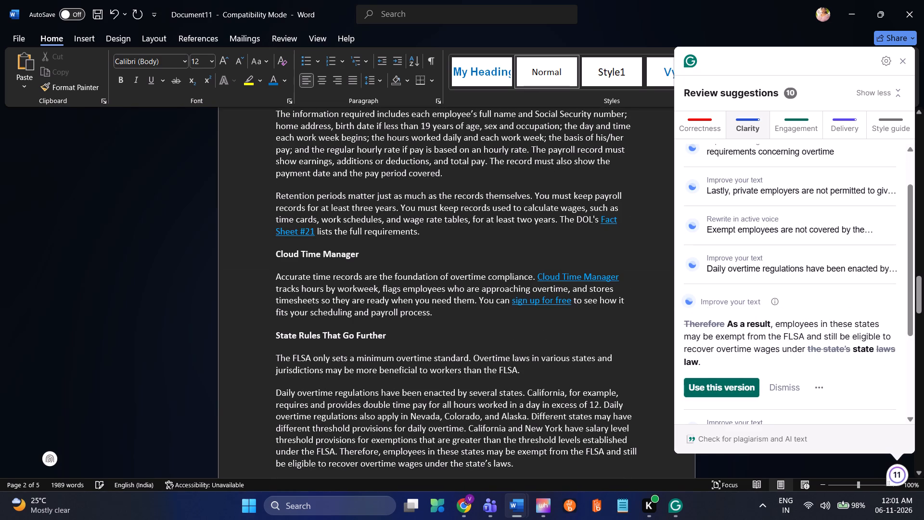
click(716, 397)
click(707, 389)
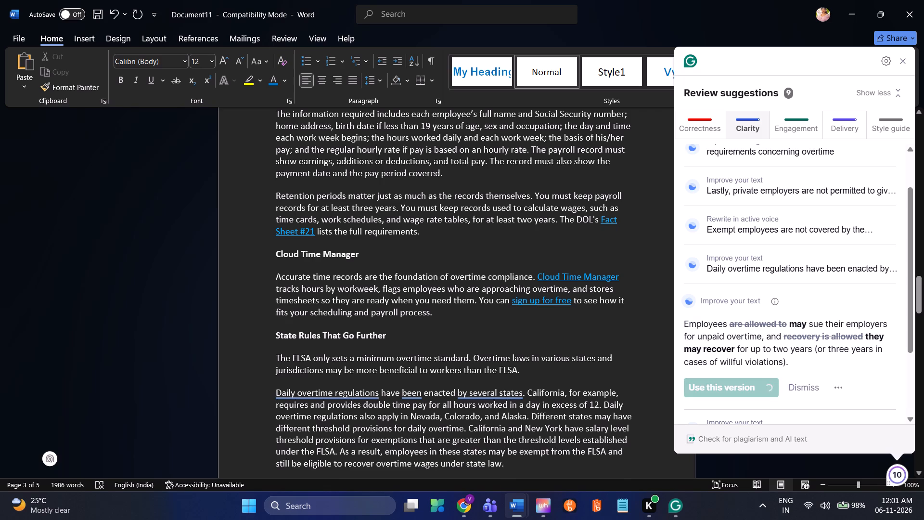
click(707, 389)
click(698, 364)
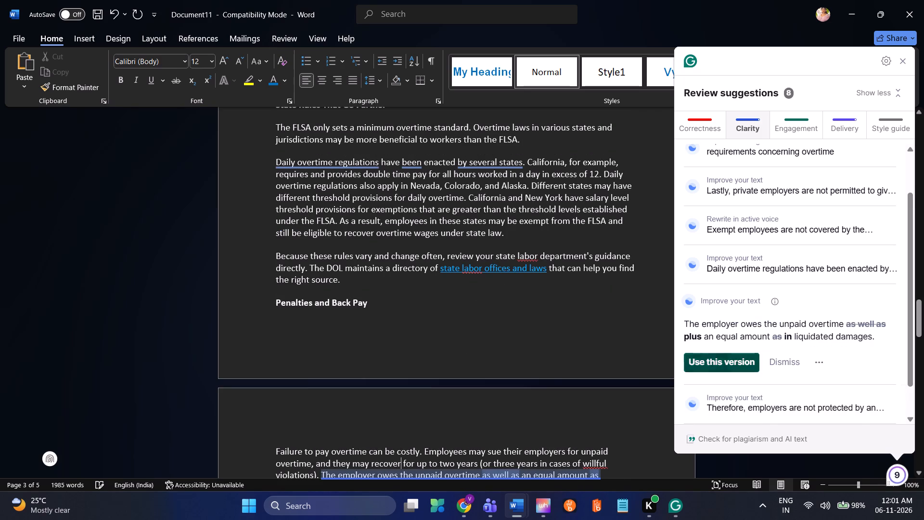
scroll(698, 364, down, 2)
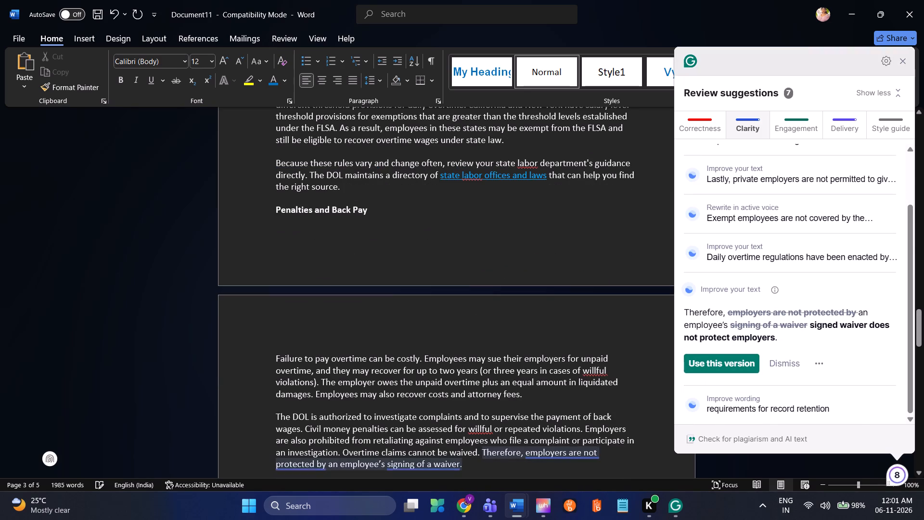
click(901, 59)
Copy the entire FLSA overtime article from Document11.
scroll(630, 230, up, 8)
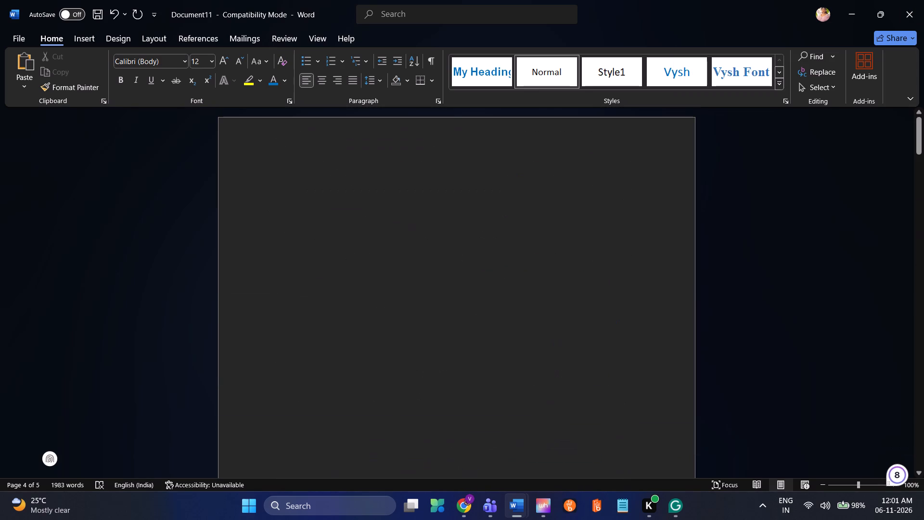
scroll(630, 230, up, 3)
key(ctrl+a)
key(ctrl+c)
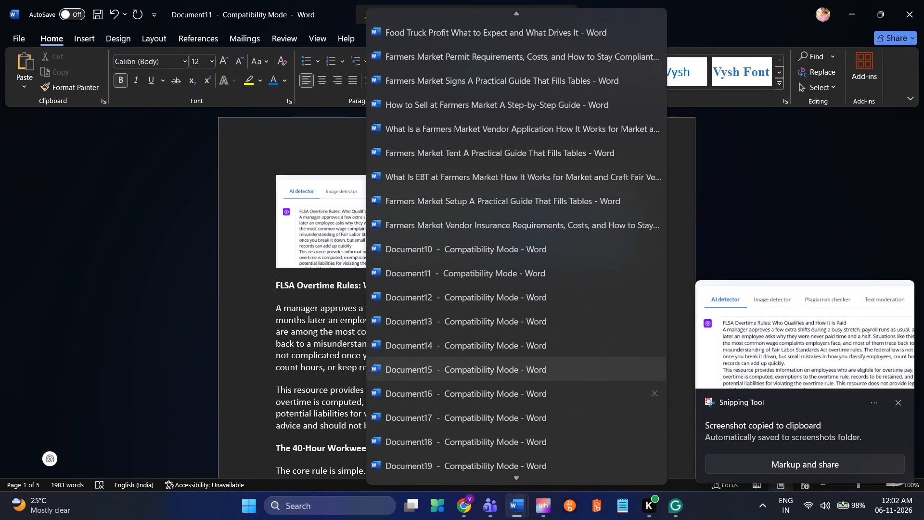
Switch to Document12 on reducing appointment no-shows and open its Grammarly correctness suggestions.
click(423, 314)
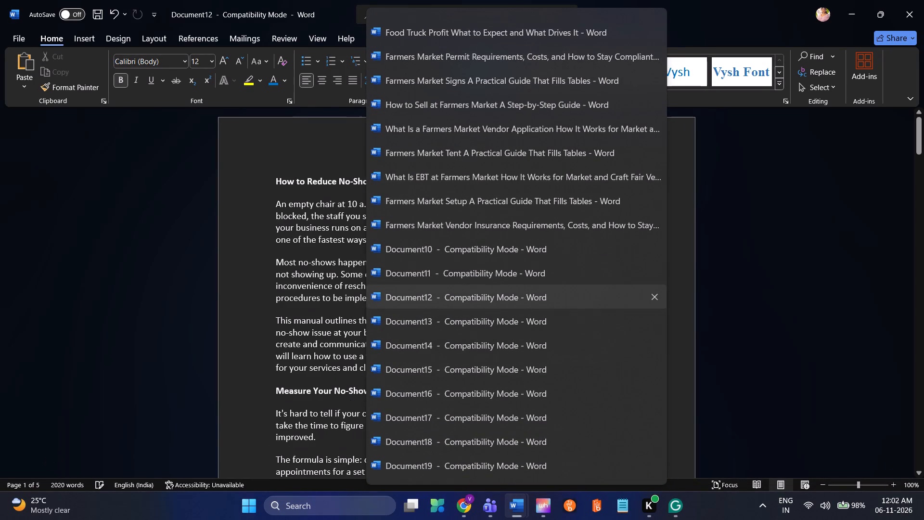
click(450, 296)
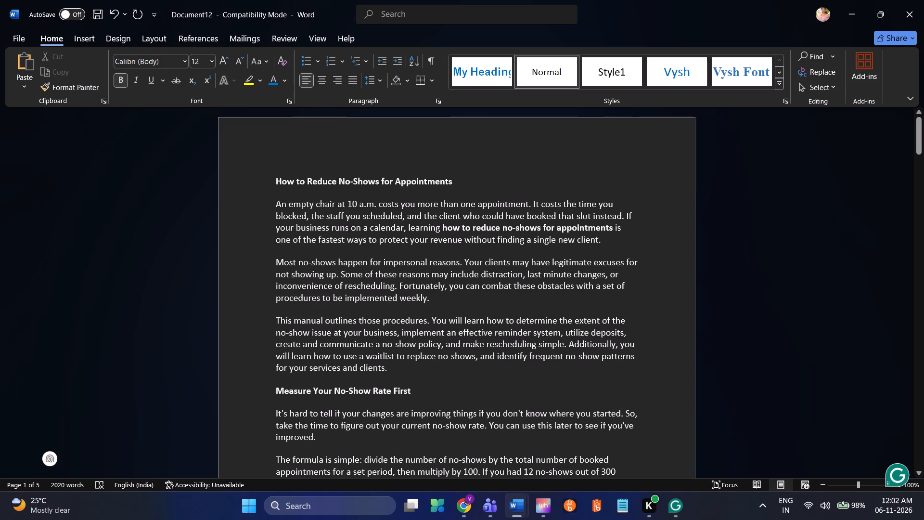
click(896, 467)
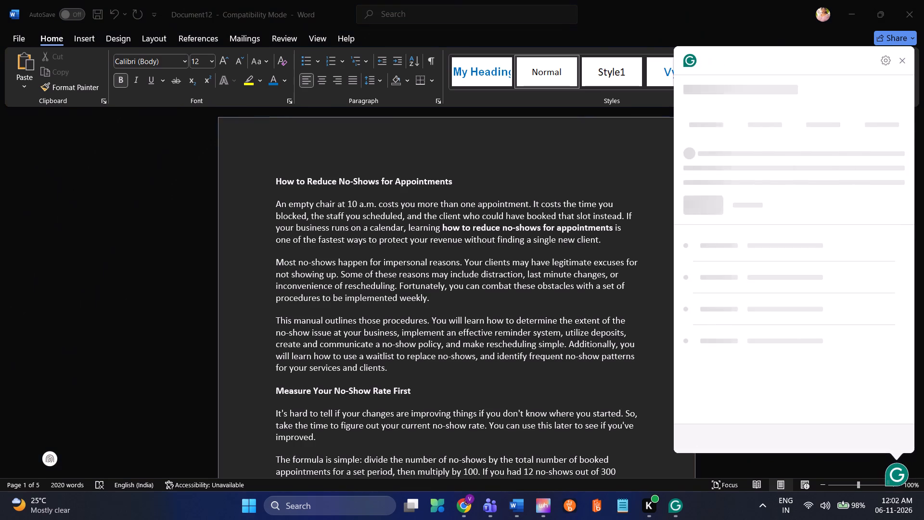
click(704, 126)
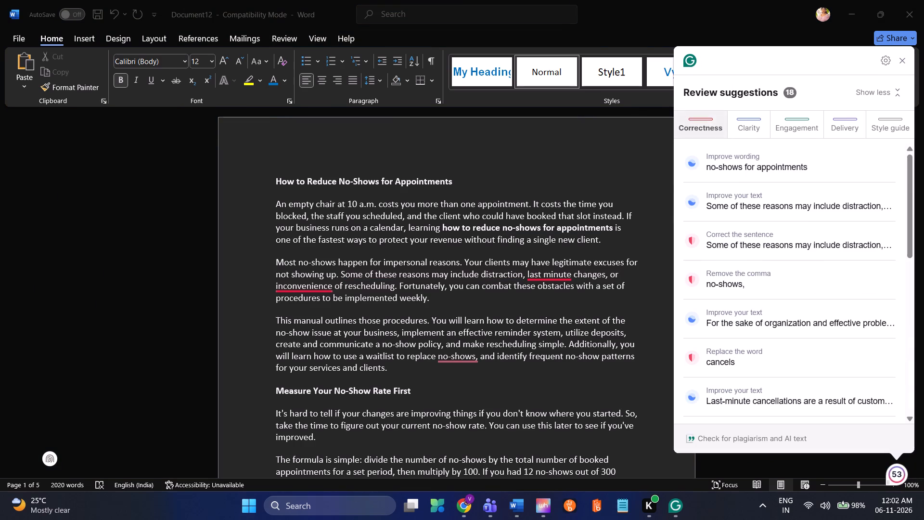
Accept the correctness fixes for "last-minute changes, or the inconvenience", the comma after "no-shows", "cancellations", the "last-minute" hyphen, and "authoritarian".
click(695, 231)
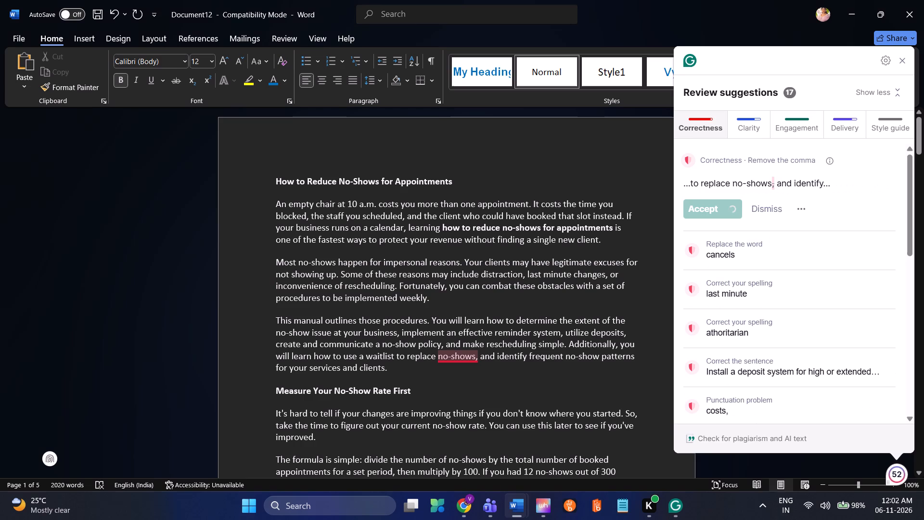
click(694, 210)
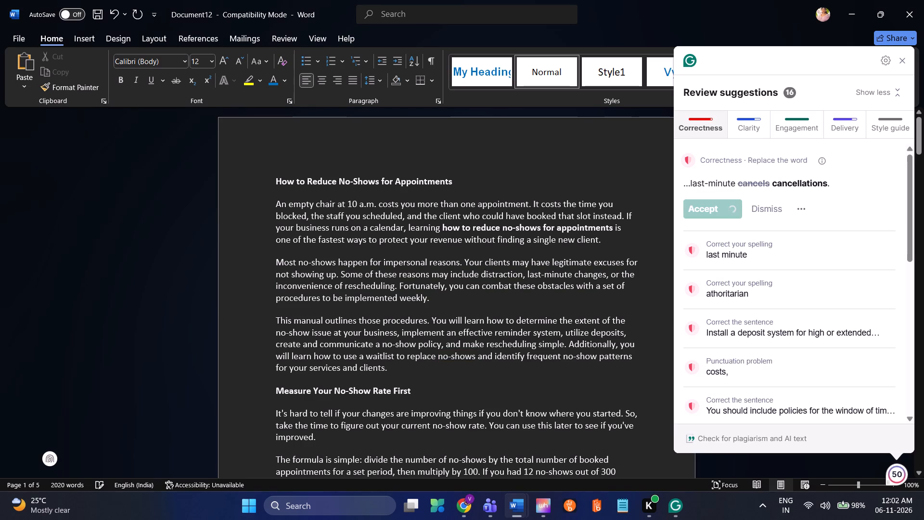
click(694, 210)
click(694, 210)
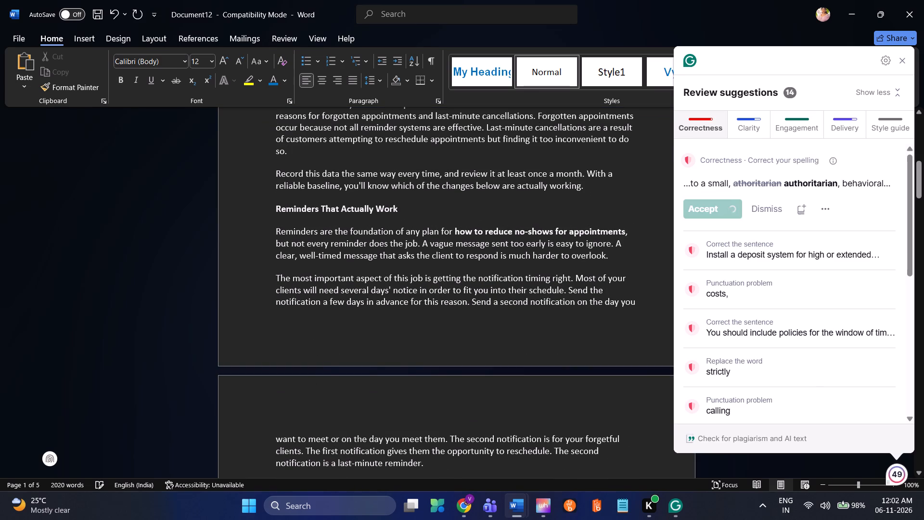
click(694, 210)
Accept the correctness fixes for the deposit system sentence, the comma after "service costs", the no-show policies sentence, and "strict enforcement".
click(701, 243)
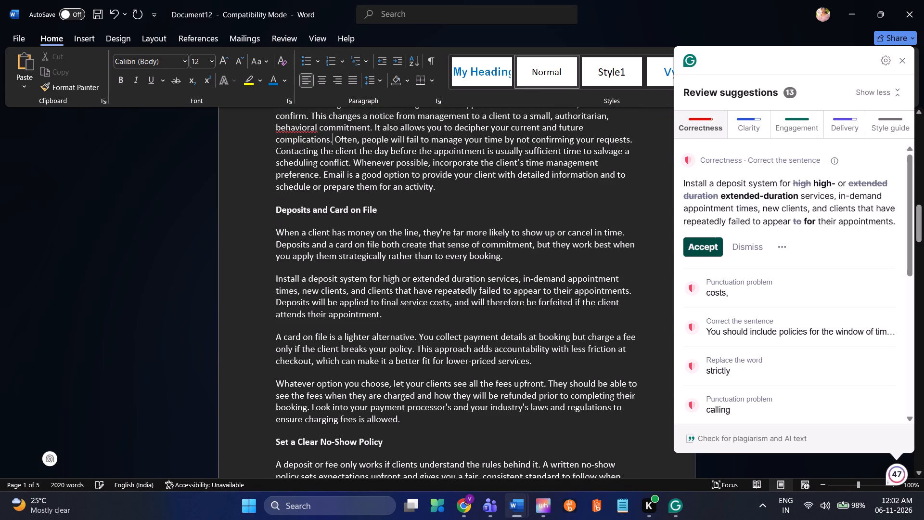
click(695, 210)
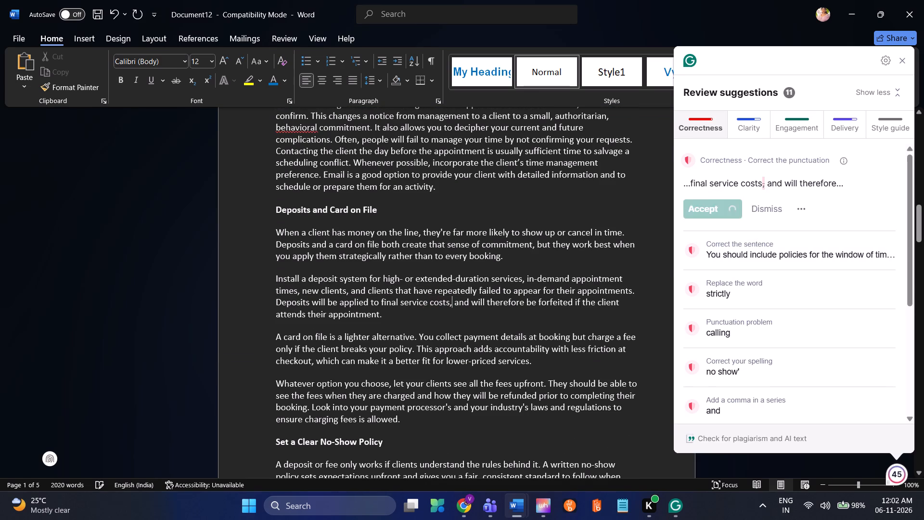
click(705, 267)
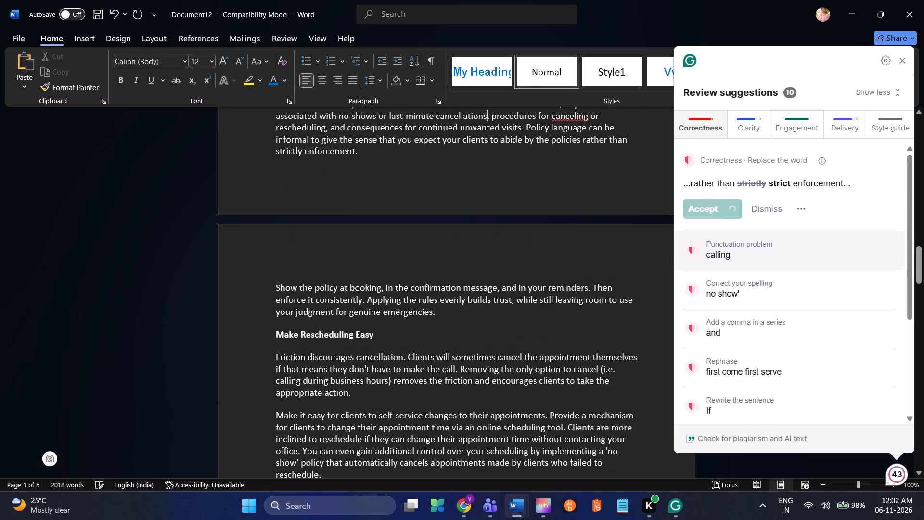
click(696, 217)
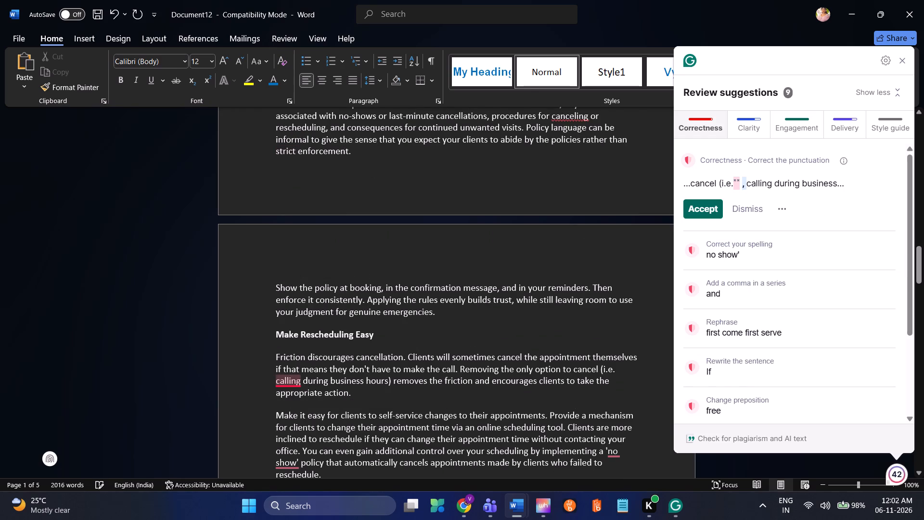
Accept the correctness fixes for the comma after "i.e.", "no-show" policy, "services, days, and times", and "first-come, first-served" in the rescheduling and waitlist sections.
click(696, 217)
click(696, 217)
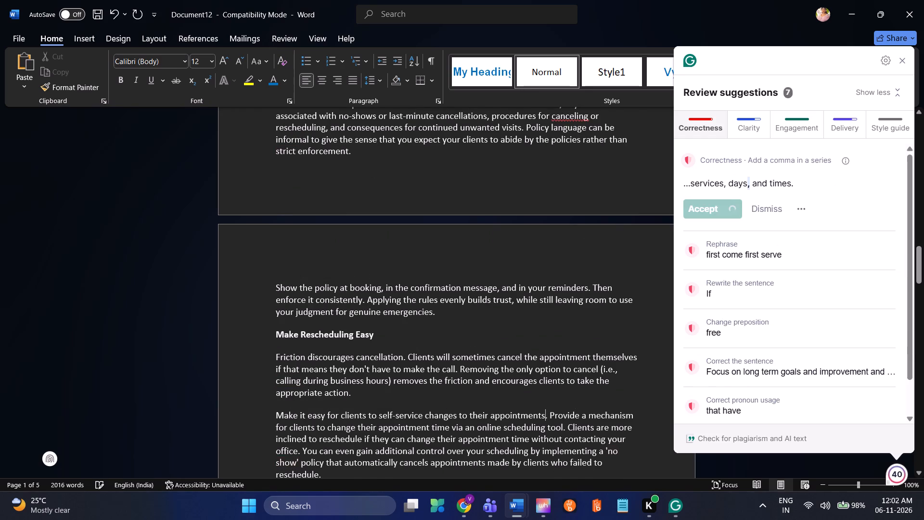
click(696, 217)
click(696, 217)
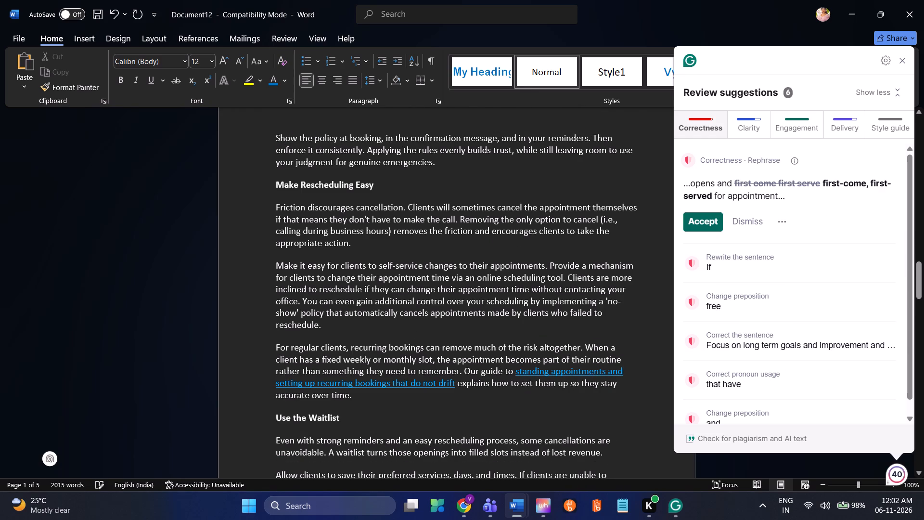
click(696, 217)
click(696, 217)
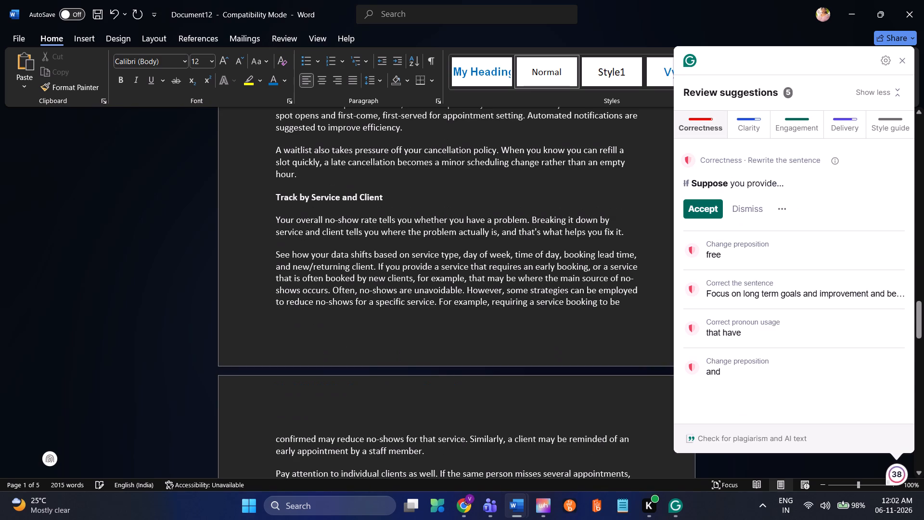
click(692, 213)
click(694, 177)
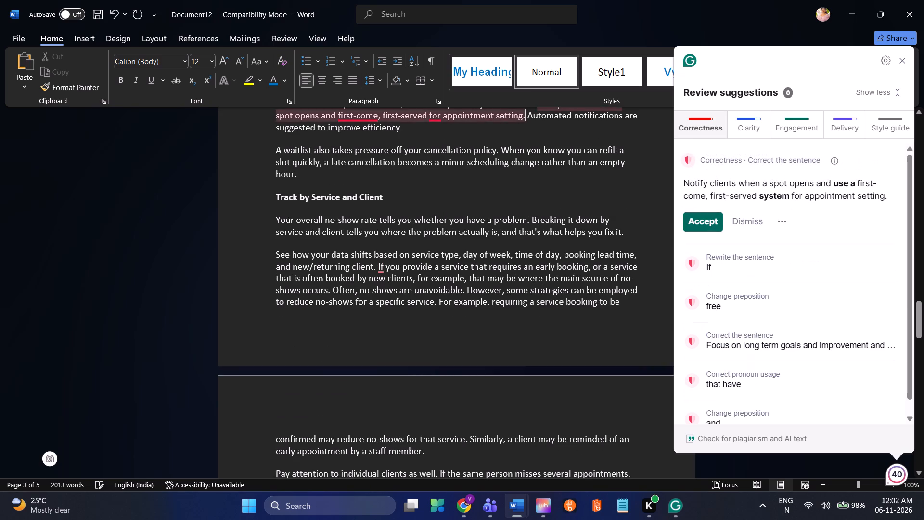
Accept the remaining correctness fixes, including "use a first-come, first-served system", "Suppose", "for free", the semicolon after "clients", "long-term", "short-term", and "who".
click(706, 228)
click(695, 205)
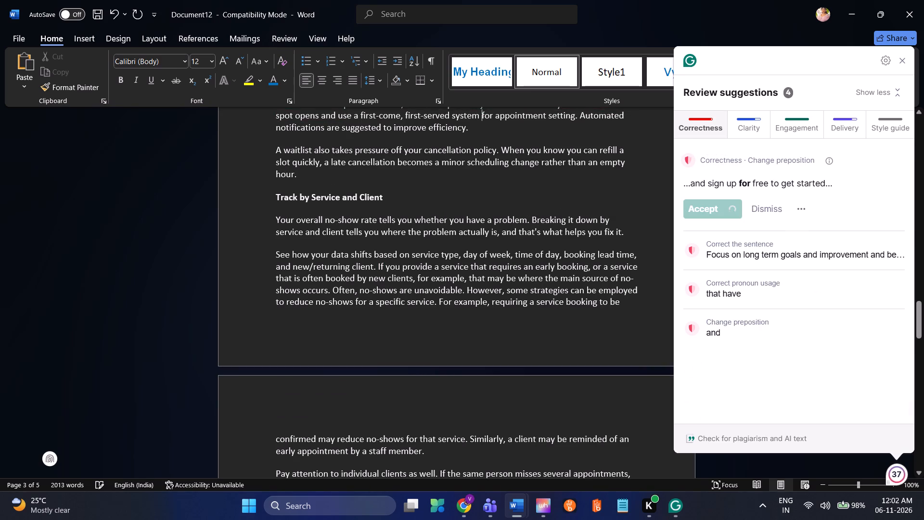
click(695, 205)
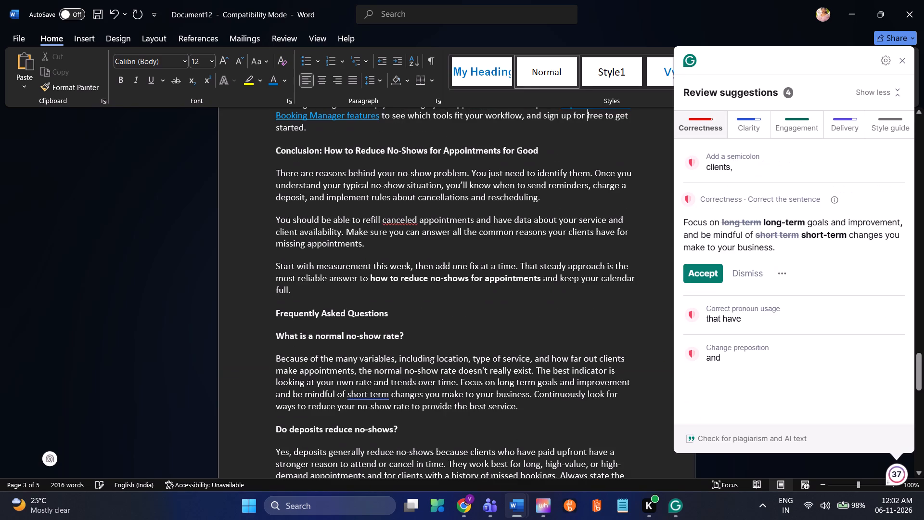
click(716, 155)
click(712, 202)
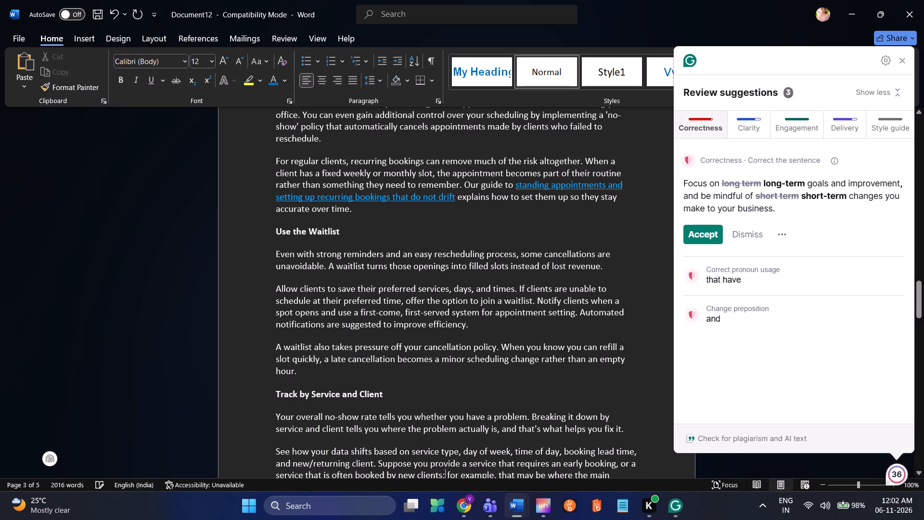
click(705, 235)
click(701, 217)
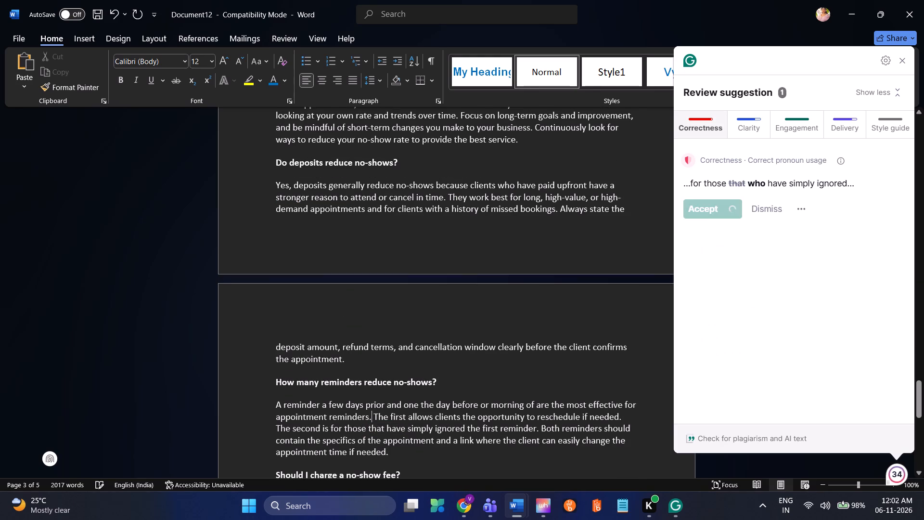
click(701, 217)
In the clarity suggestions, accept "reschedule", "forgotten", and "you treat every client" for the last FAQ answers.
click(753, 124)
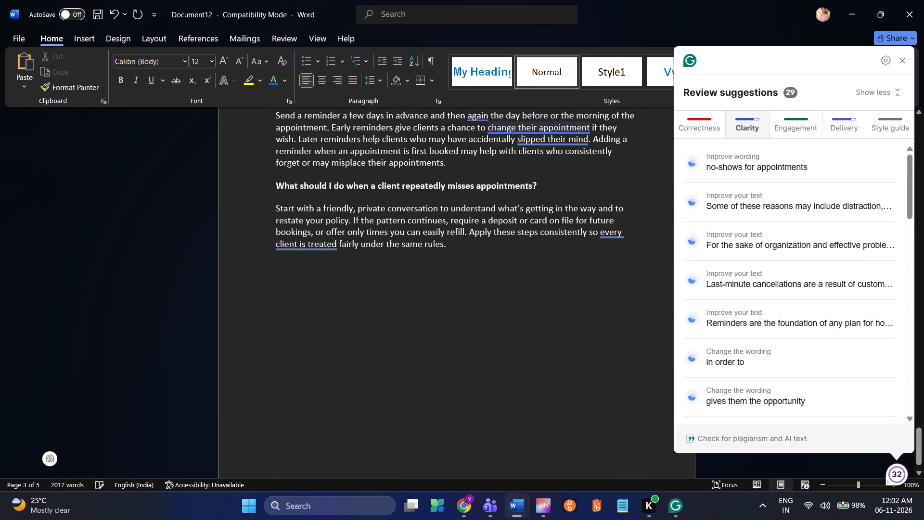
scroll(751, 350, down, 4)
click(703, 340)
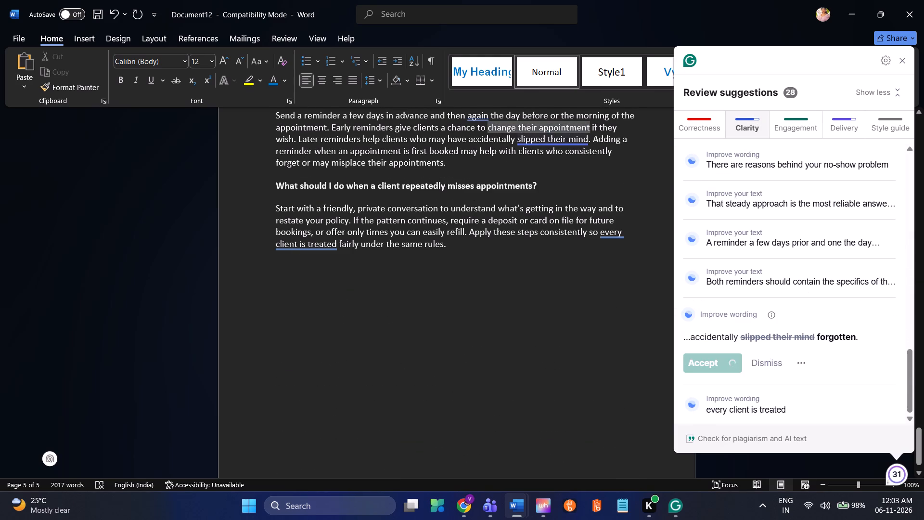
click(702, 360)
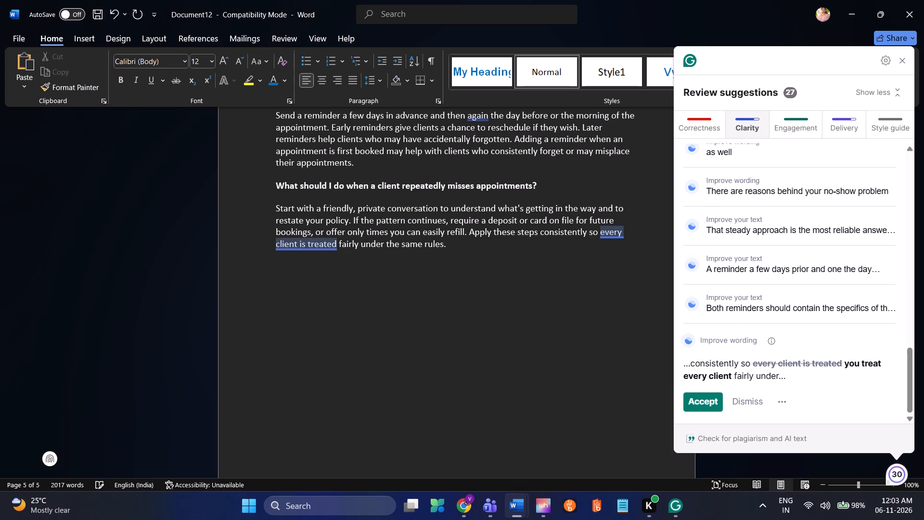
click(699, 401)
Use the clarity rewrites for both FAQ reminder sentences, and accept ", too" after "individual clients".
click(699, 401)
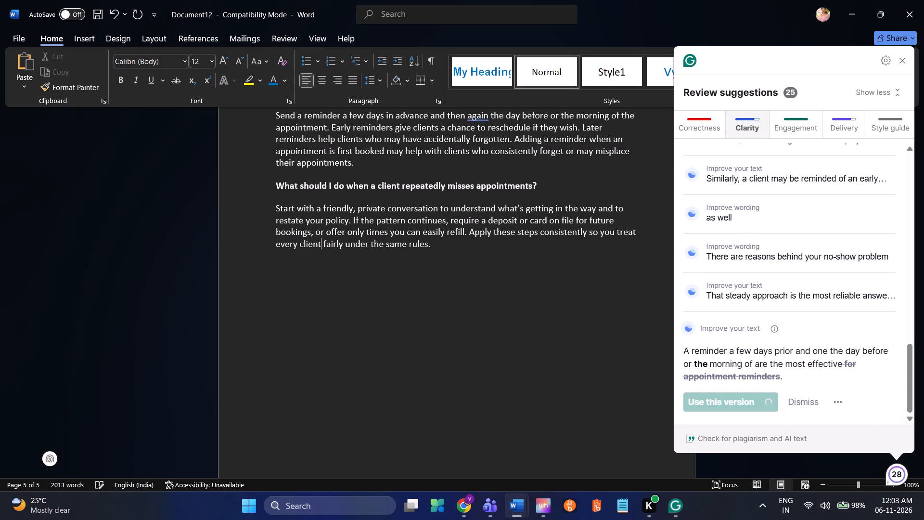
click(699, 401)
click(699, 401)
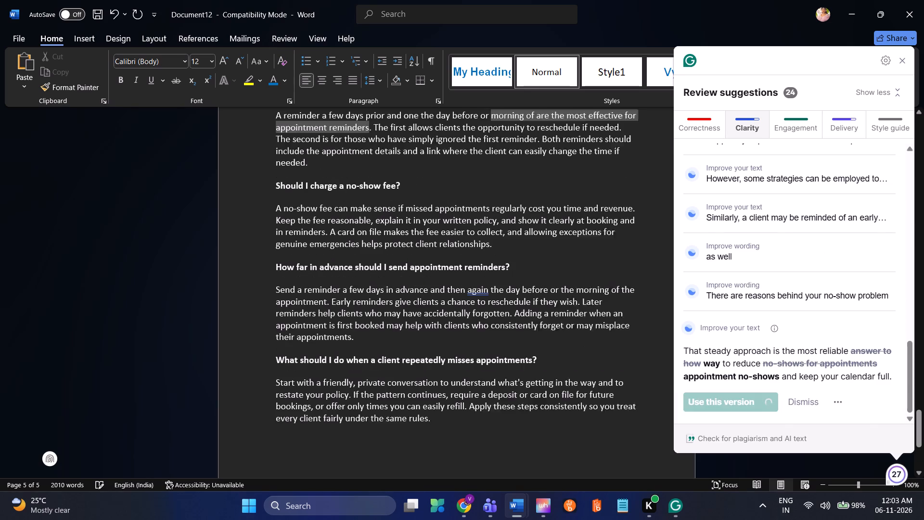
click(708, 259)
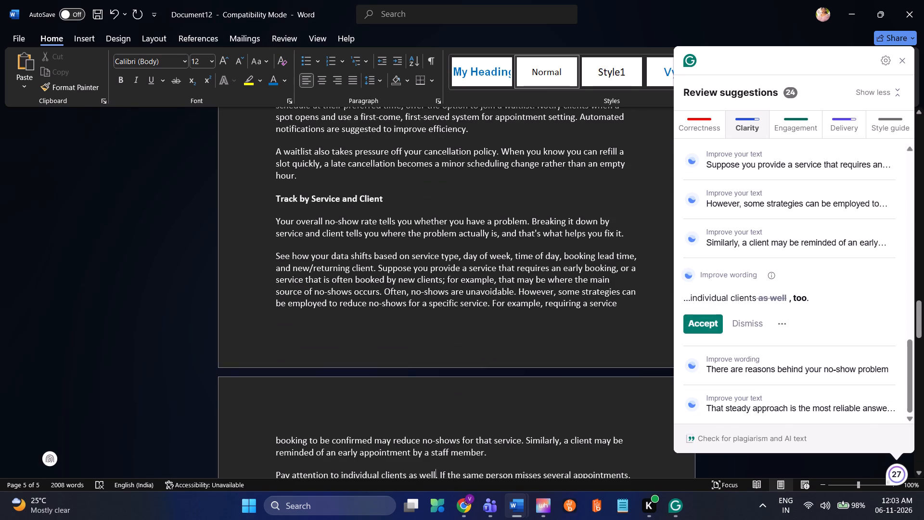
click(706, 322)
Accept the clarity changes "before" and "checkout friction" in the deposits section, and the "Include policies for the window" rewrite in the no-show policy section.
scroll(720, 264, up, 4)
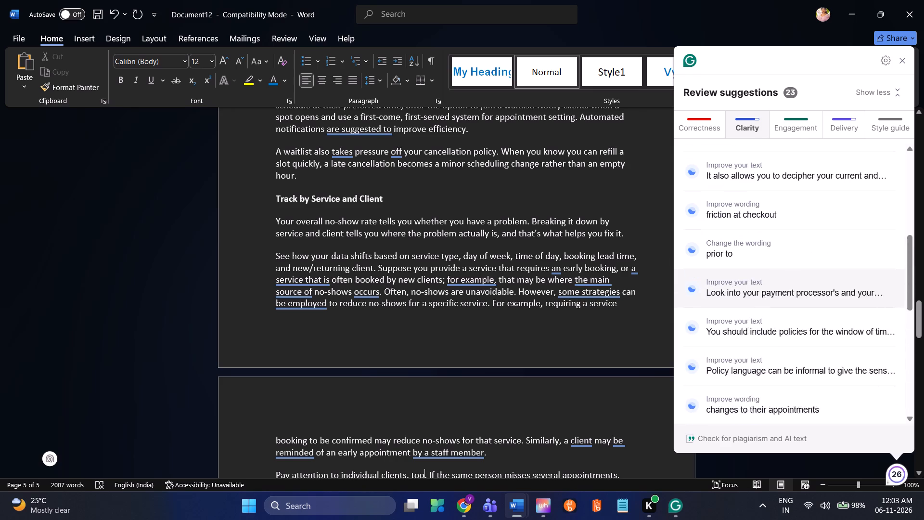
click(714, 250)
click(707, 300)
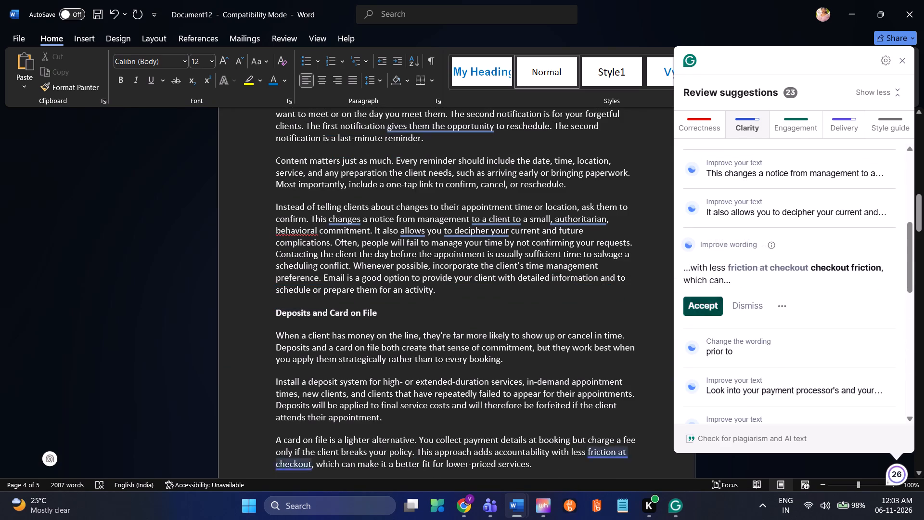
click(704, 296)
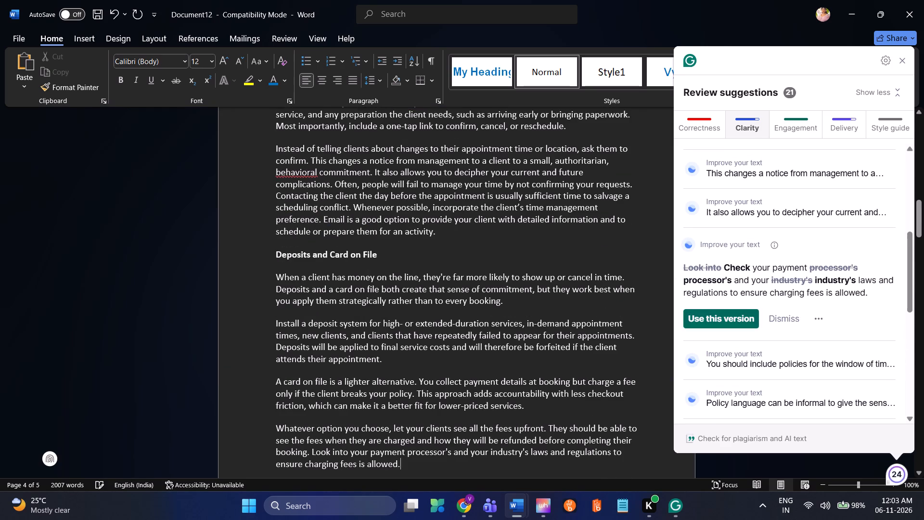
click(721, 363)
click(716, 378)
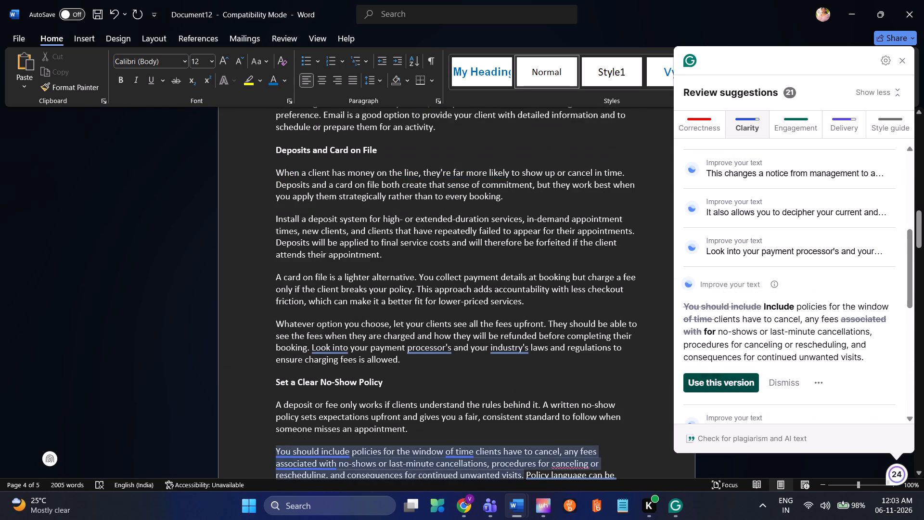
Accept the clarity changes "appointment changes" for rescheduling, "can" for automated notifications, and "eases the pressure of" in the waitlist section.
scroll(709, 361, down, 1)
click(709, 310)
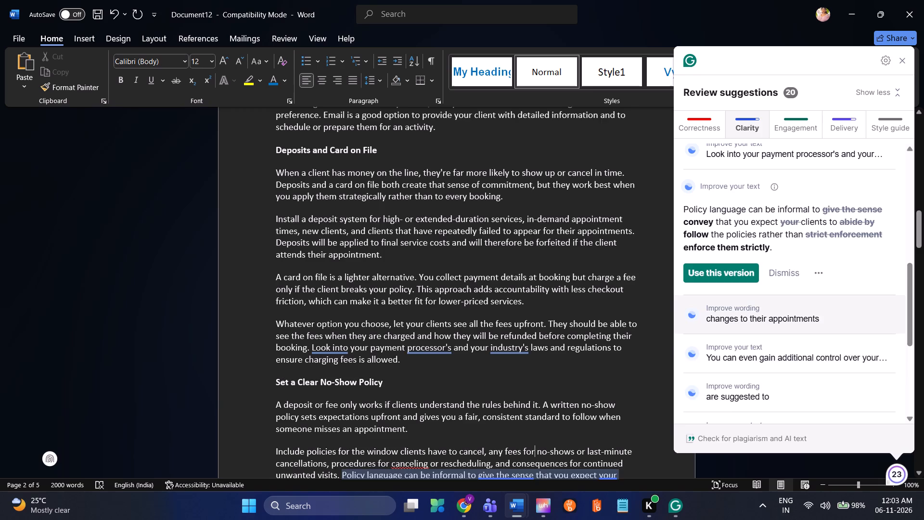
click(700, 291)
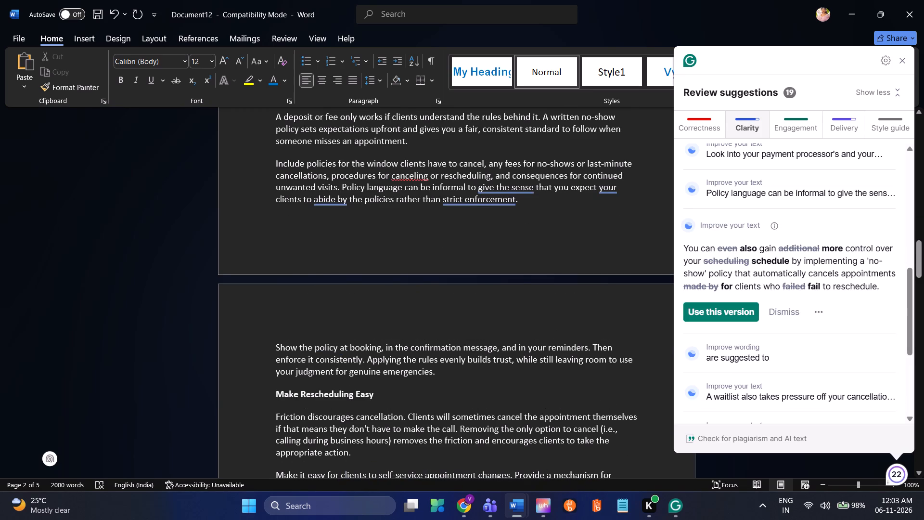
click(709, 361)
click(694, 318)
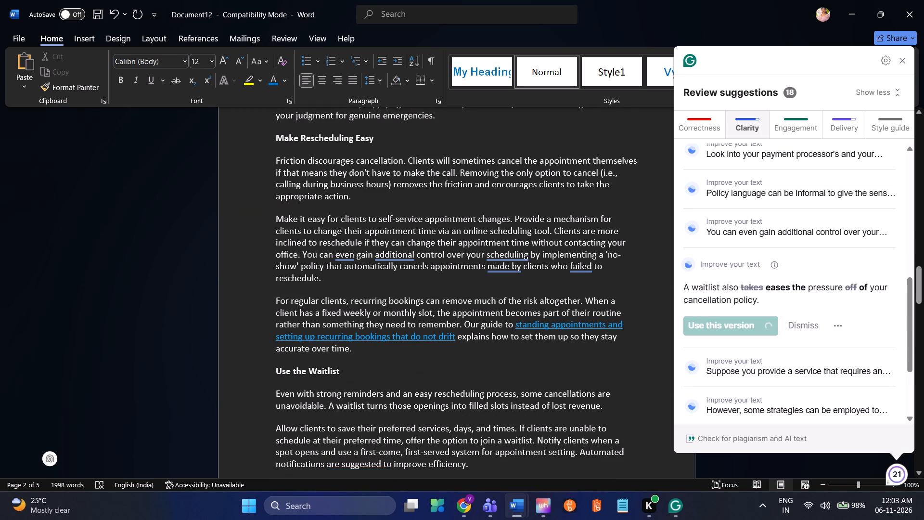
scroll(694, 318, up, 2)
scroll(694, 318, down, 1)
click(699, 375)
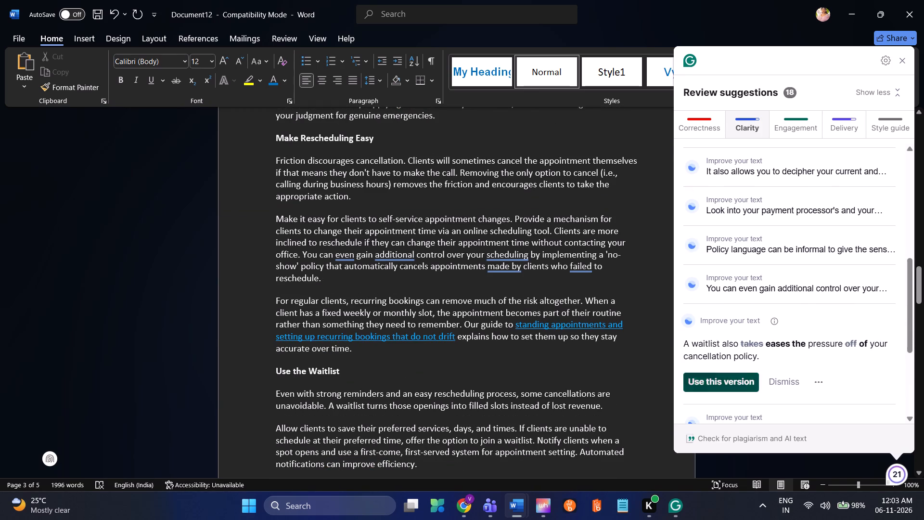
Use the clarity rewrites for separating true no-shows, the cause of last-minute cancellations, and reminders as the foundation of any plan.
scroll(730, 270, up, 5)
click(724, 235)
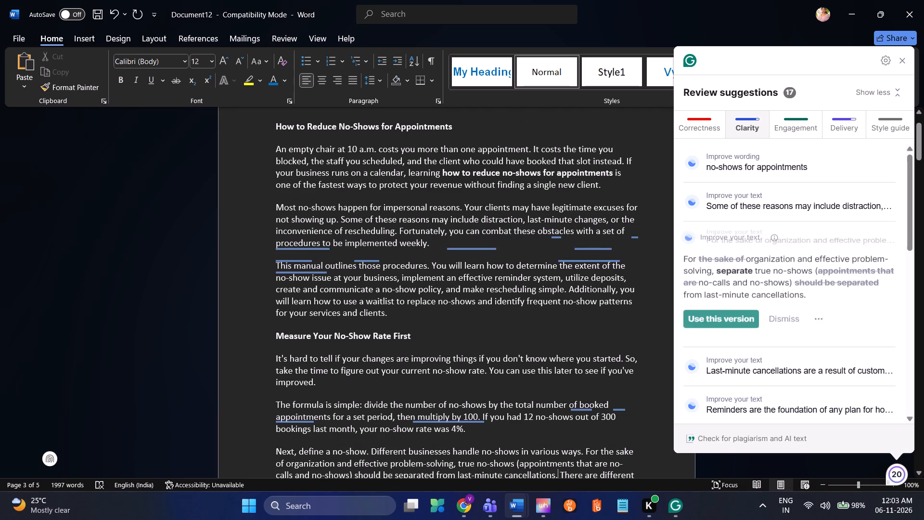
click(718, 322)
click(718, 322)
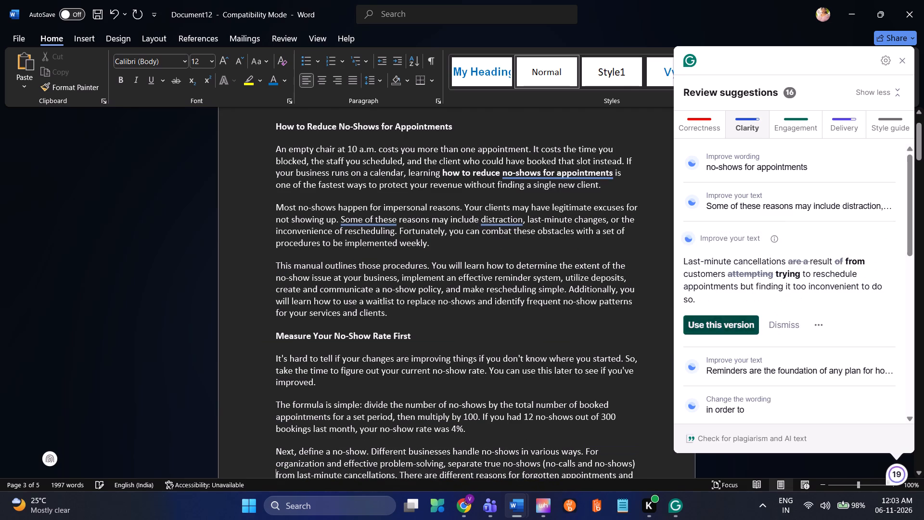
click(711, 313)
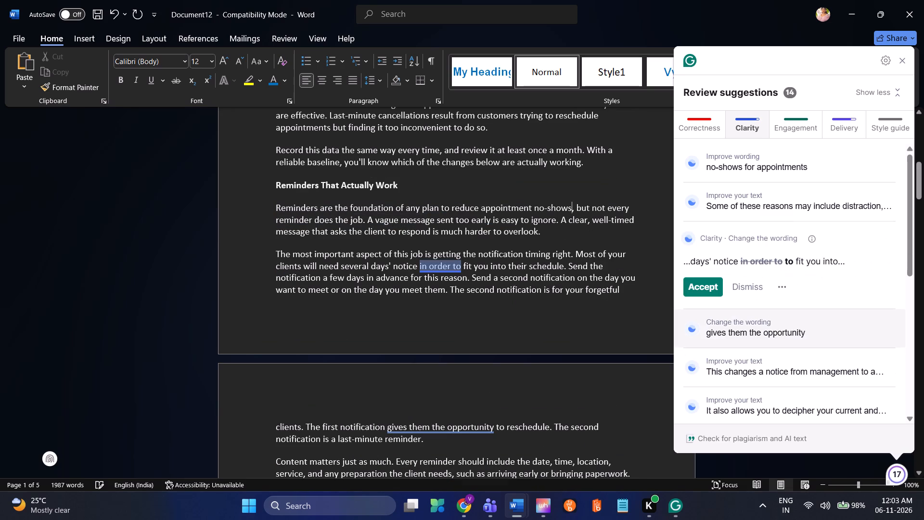
Accept the clarity changes "to fit you", "allows them" to reschedule, and "appointment no-shows" in the introduction.
click(685, 290)
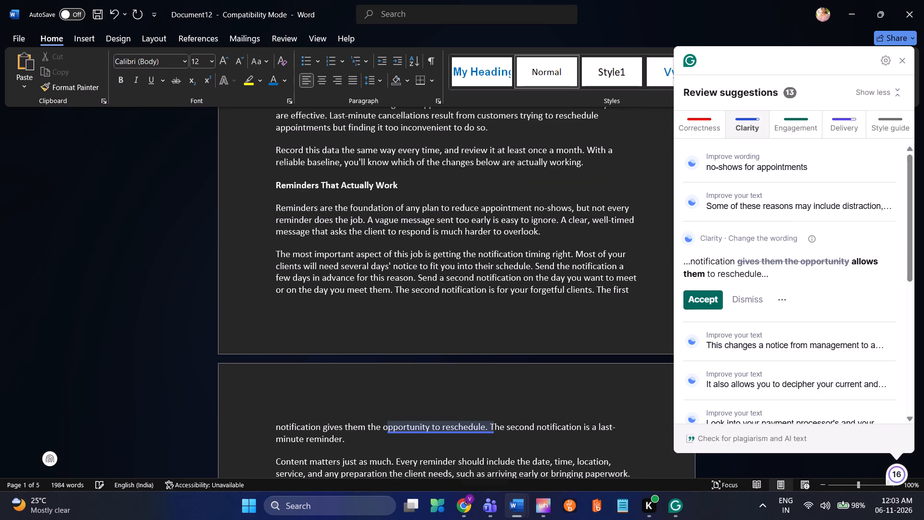
click(689, 306)
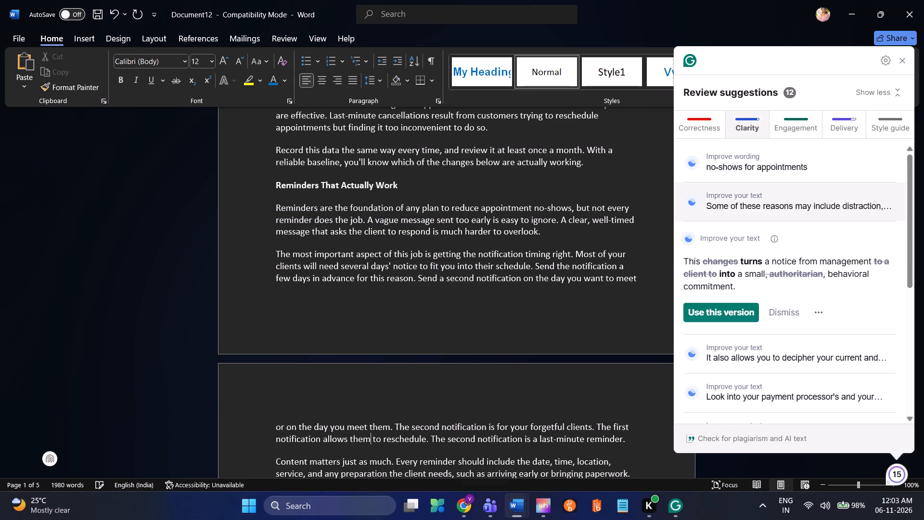
click(721, 167)
click(708, 226)
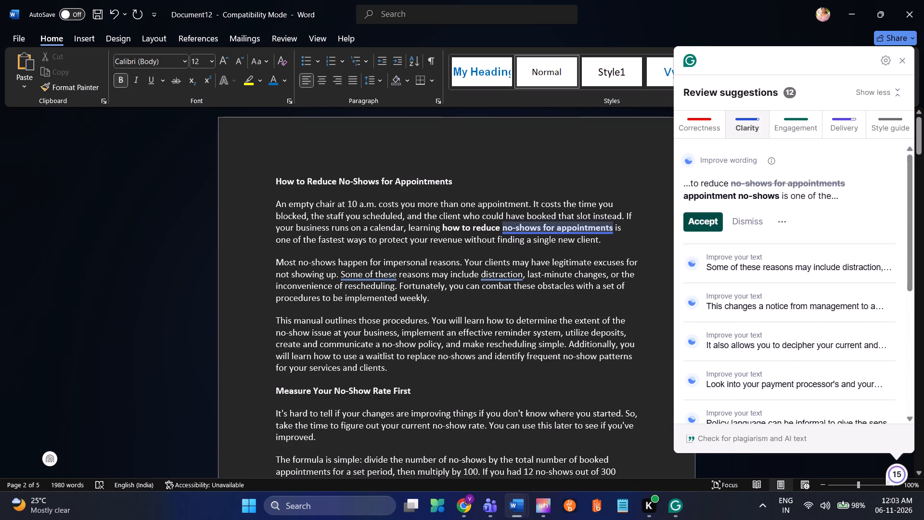
Use the clarity rewrites "This turns a notice from management into" and "It also helps you identify", and close the Grammarly suggestions.
click(715, 281)
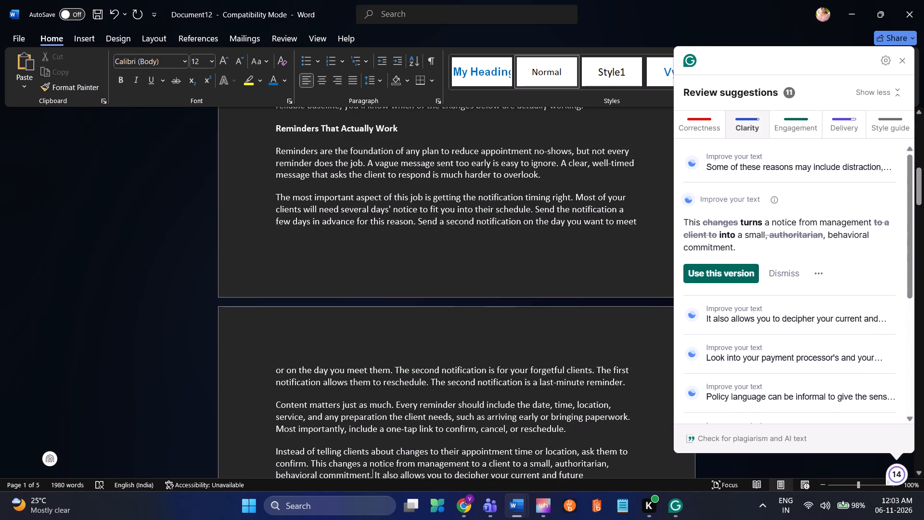
click(703, 272)
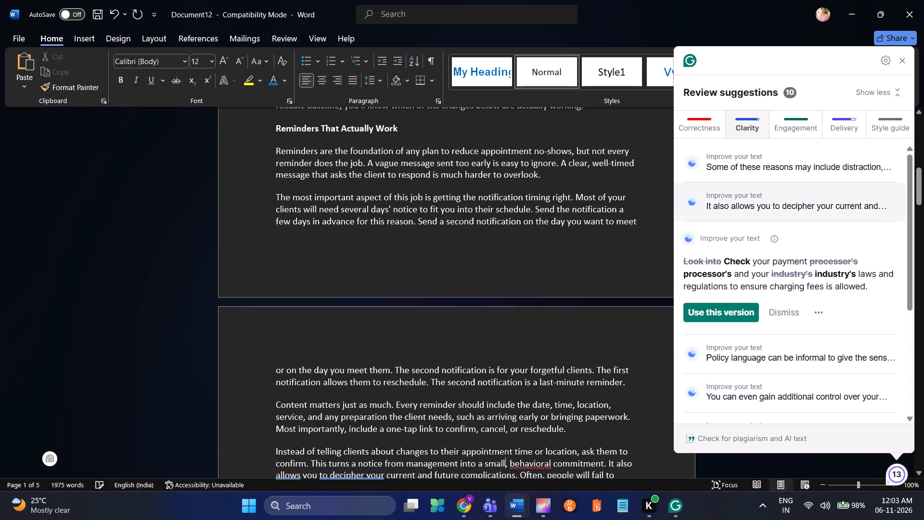
click(705, 220)
click(706, 200)
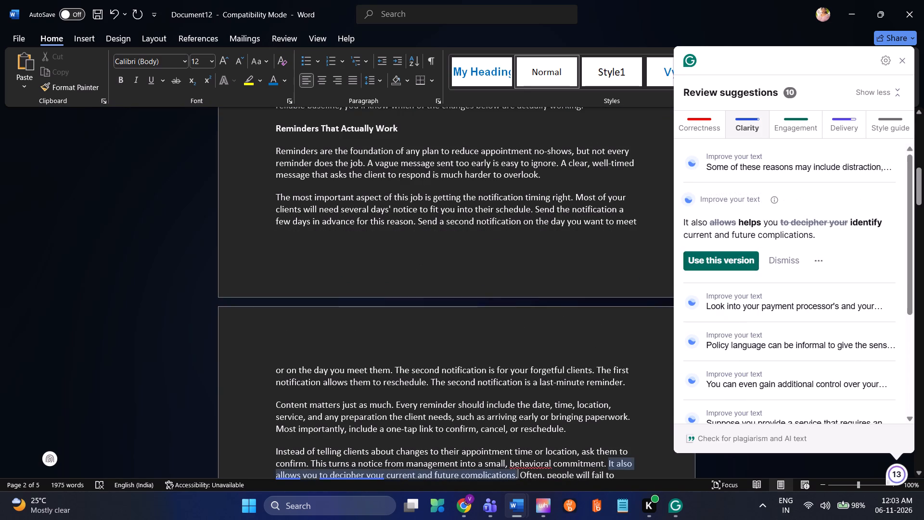
click(708, 264)
click(708, 311)
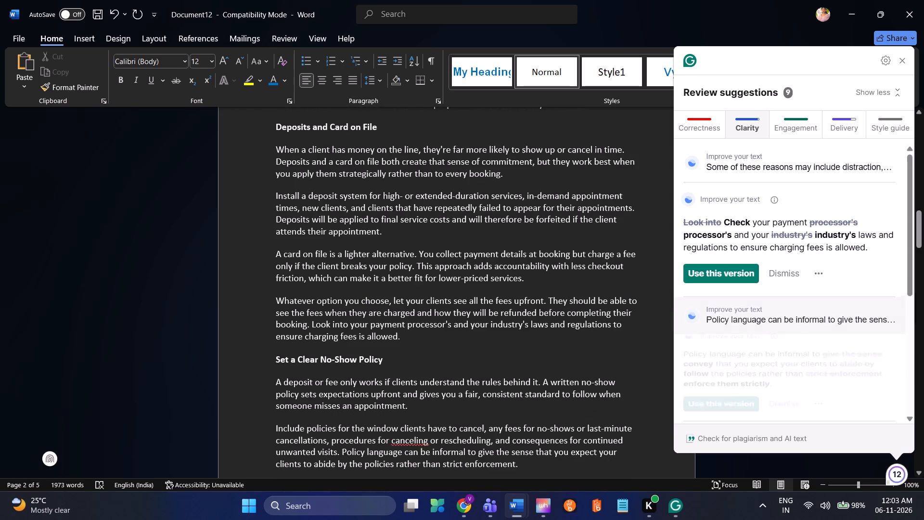
click(710, 365)
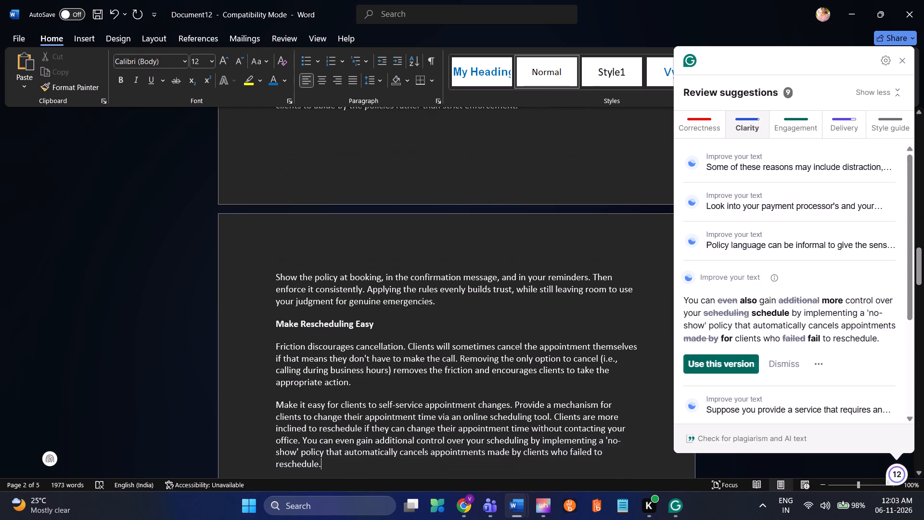
click(899, 63)
Copy the entire text of the no-shows article.
scroll(623, 239, up, 7)
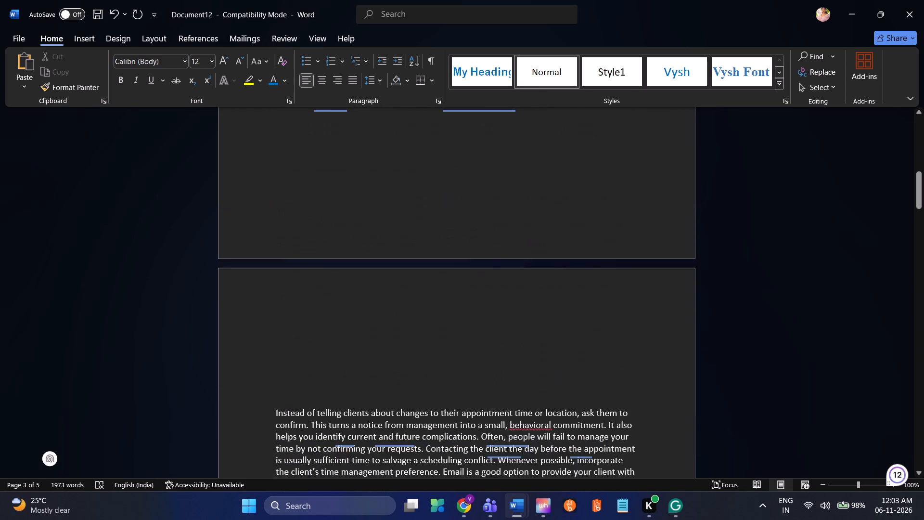
scroll(623, 239, up, 2)
key(ctrl+a)
key(ctrl+c)
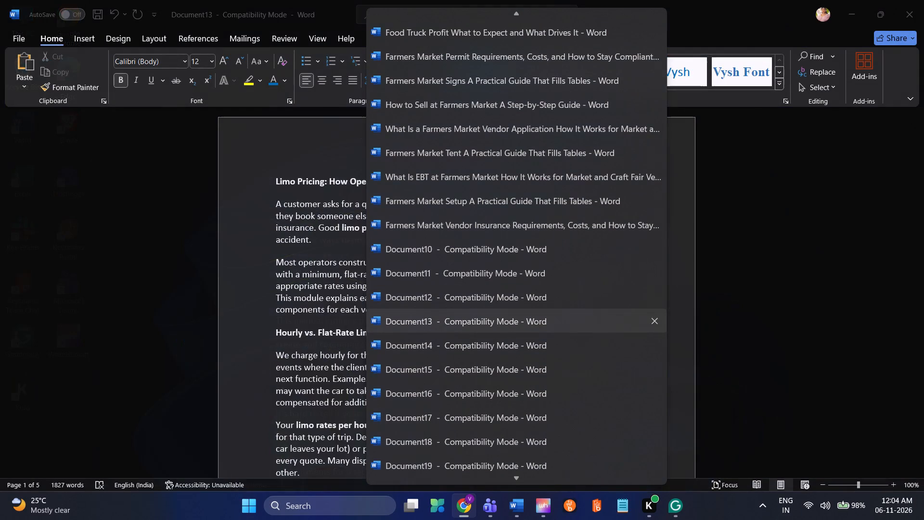
Insert the scan screenshot at the top of Document12, with a line break before the "How to Reduce No-Shows for Appointments" heading.
click(427, 306)
click(318, 213)
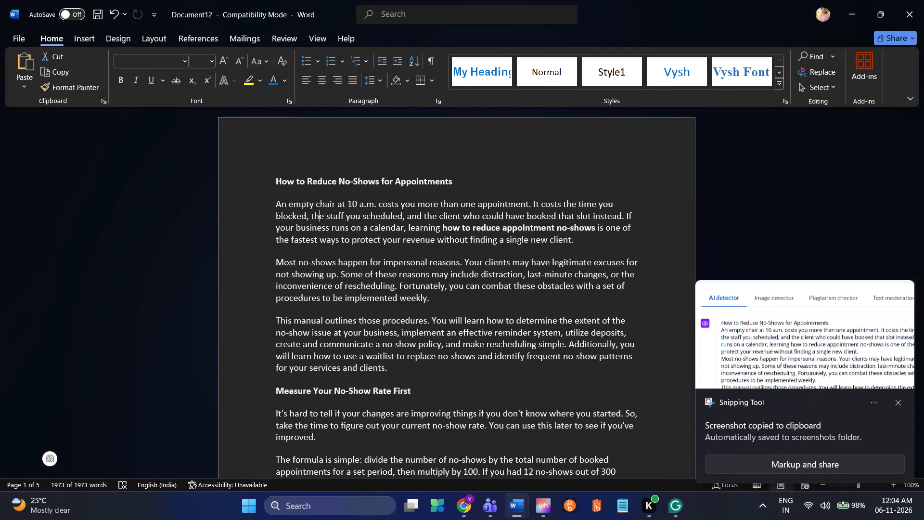
click(276, 175)
key(ctrl+v)
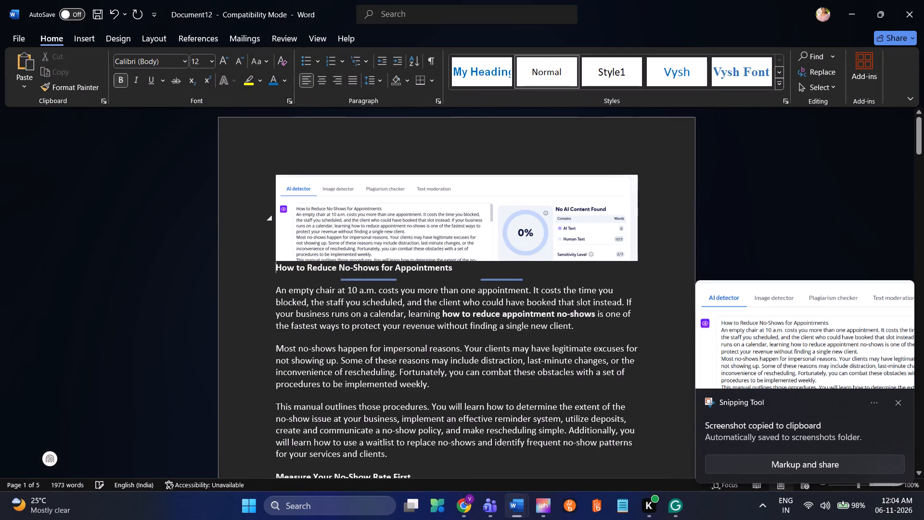
key(Return)
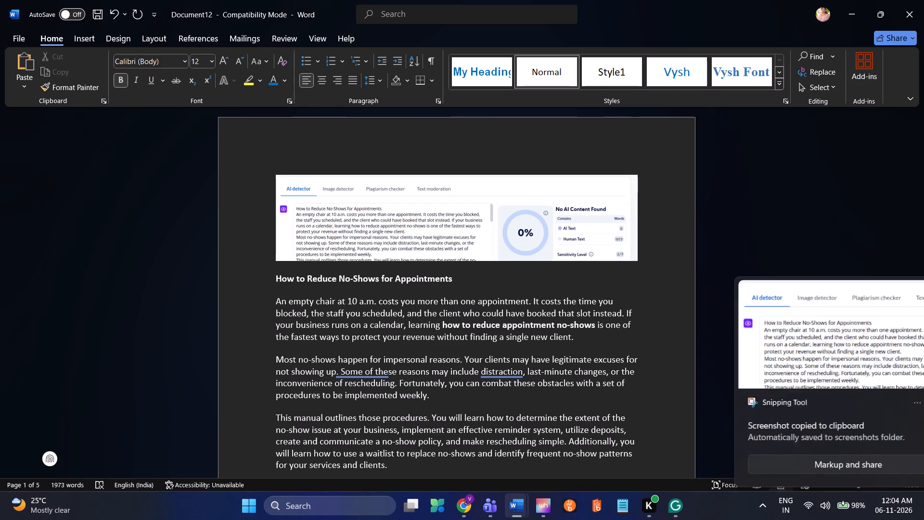
In Document13 on limo pricing, accept Grammarly's commas after "tolls", "i.e." and "up front", plus the spelling "off-peak".
click(439, 318)
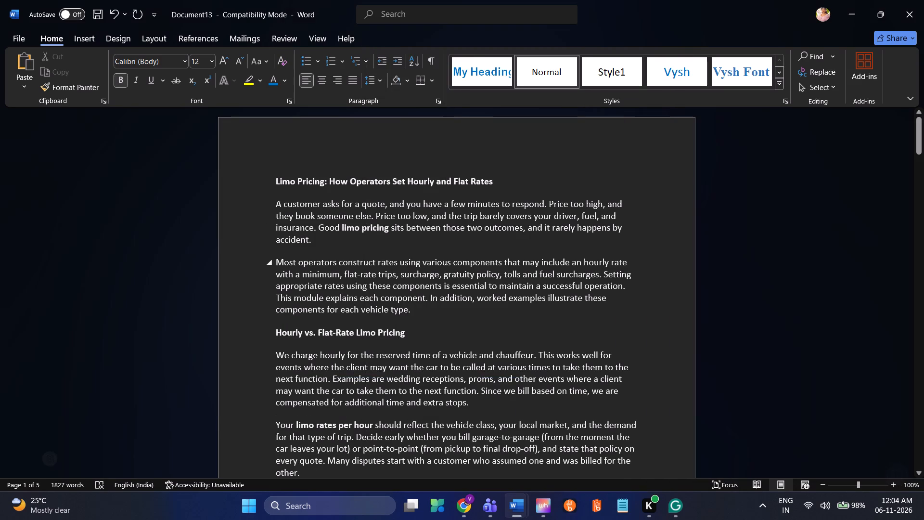
click(898, 476)
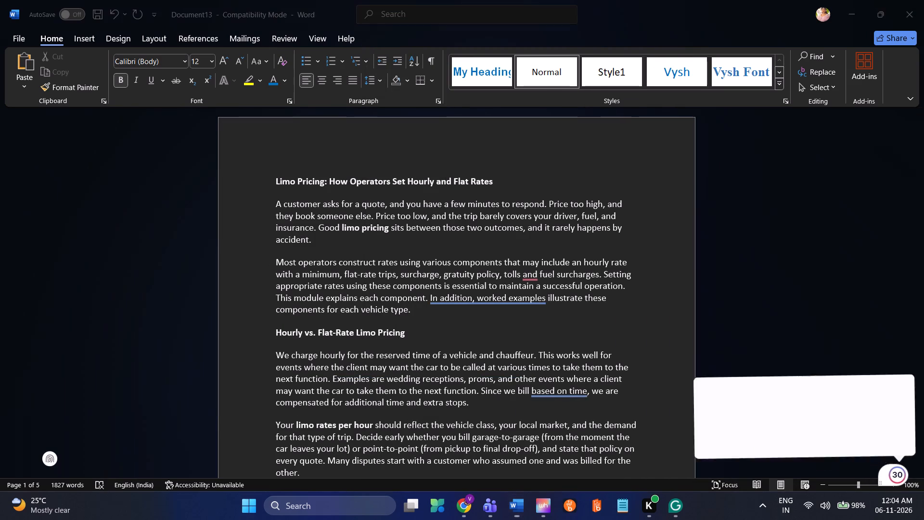
click(697, 134)
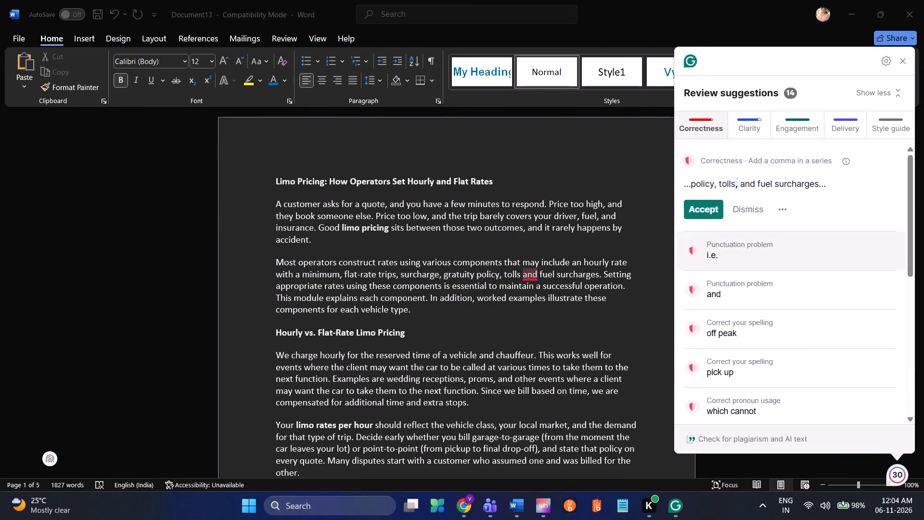
click(696, 207)
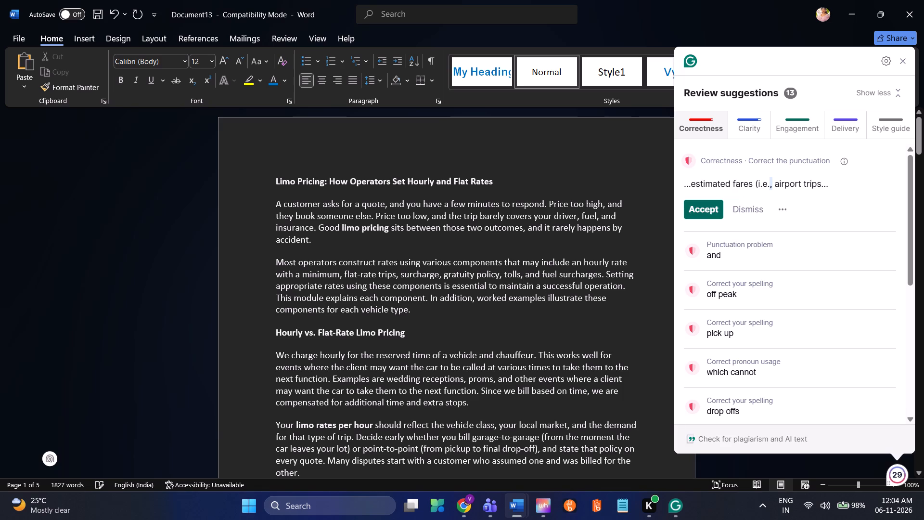
click(696, 207)
click(696, 207)
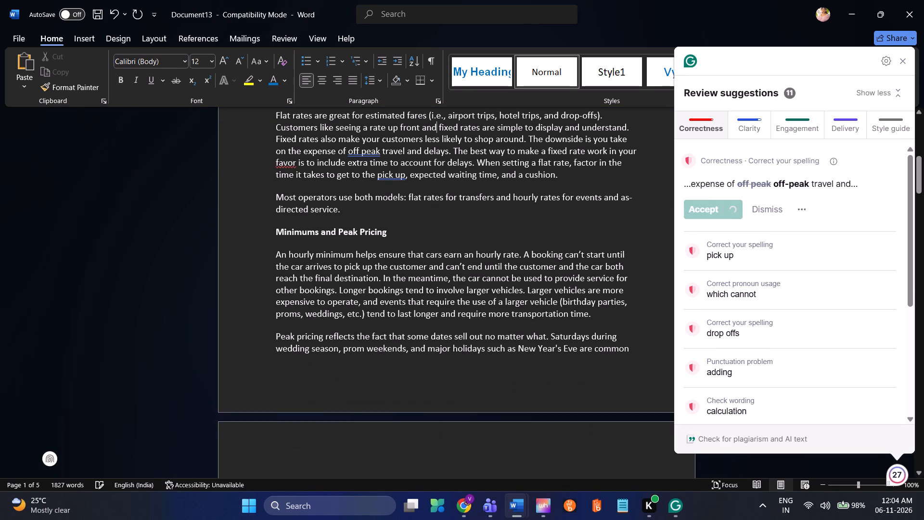
click(696, 207)
click(696, 207)
click(696, 207)
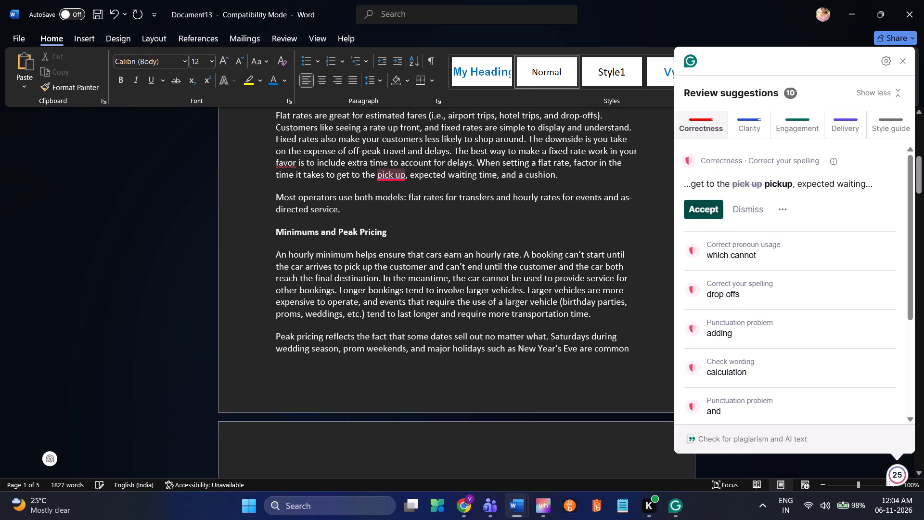
Accept the corrections "pickup", "that cannot" and "drop-offs", and the comma after "Finally" in the booking example.
click(696, 207)
click(696, 207)
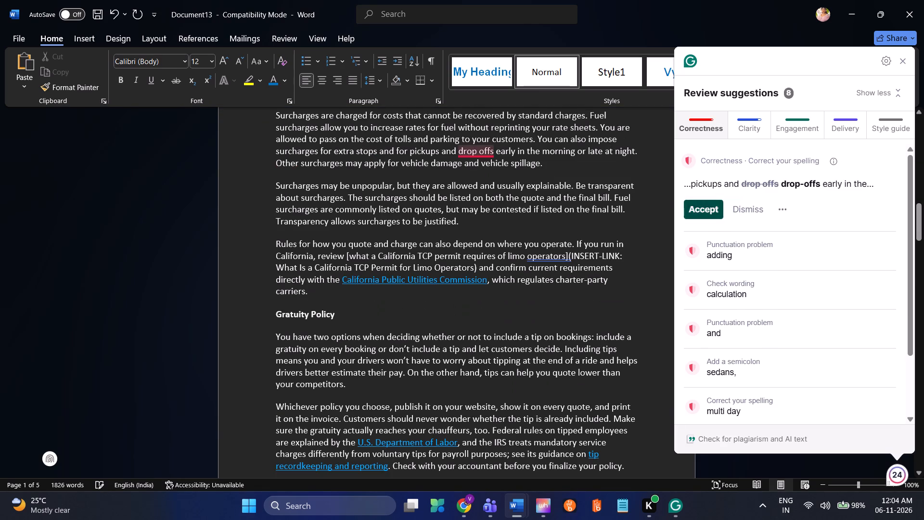
click(696, 207)
click(696, 207)
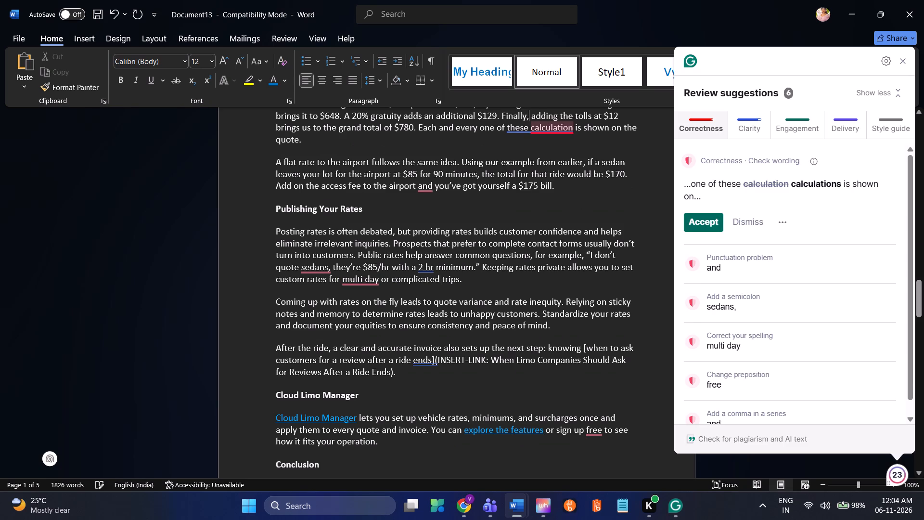
Accept the remaining correctness fixes: "calculations", commas after "airport" and "quotes", the semicolon after "sedans", "multi-day", and "sign up for free".
click(698, 214)
click(698, 214)
click(698, 214)
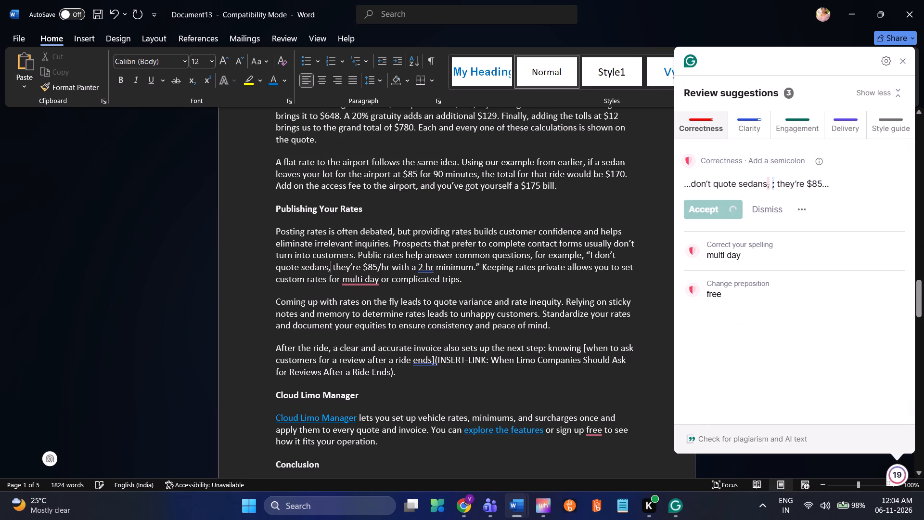
click(698, 214)
click(698, 214)
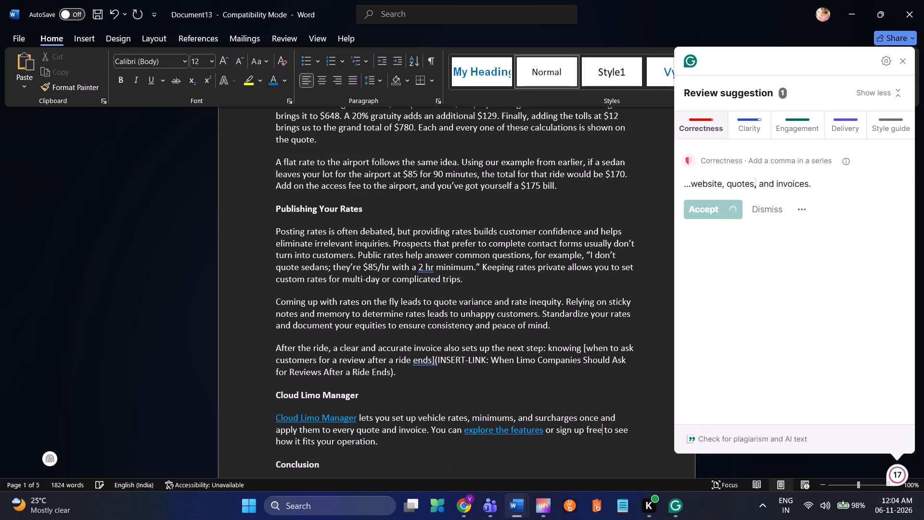
click(698, 214)
Use the clarity rewrites for the FAQ answers on toll charges and hourly limo cost, and for "trip type" in the conclusion.
scroll(591, 257, up, 11)
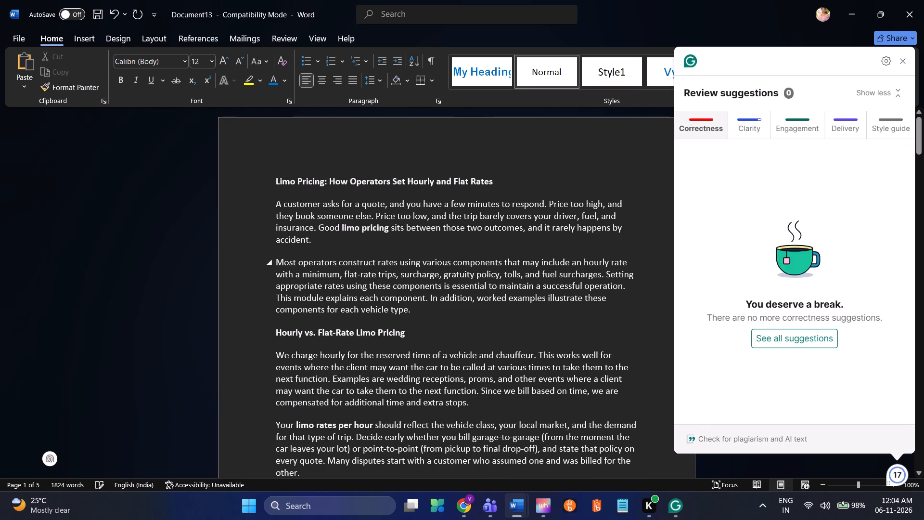
click(751, 127)
scroll(769, 488, down, 6)
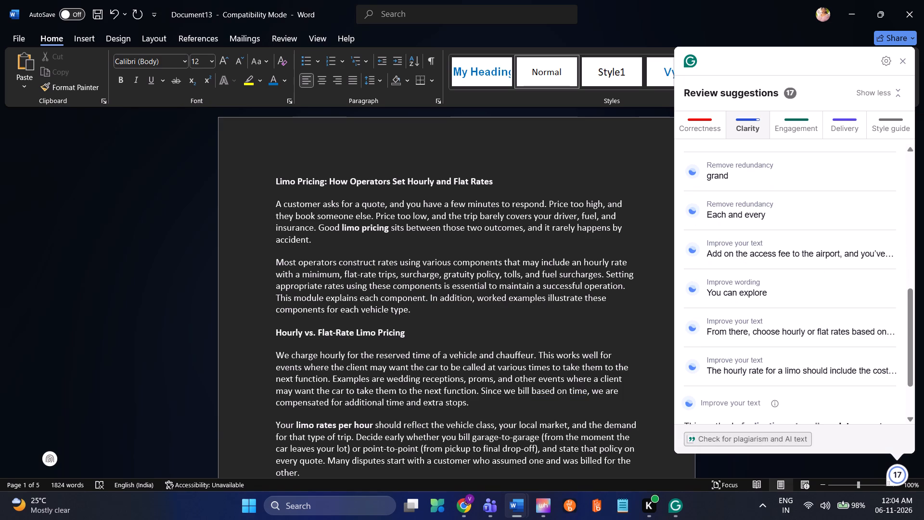
scroll(753, 435, down, 3)
scroll(739, 396, down, 3)
click(722, 396)
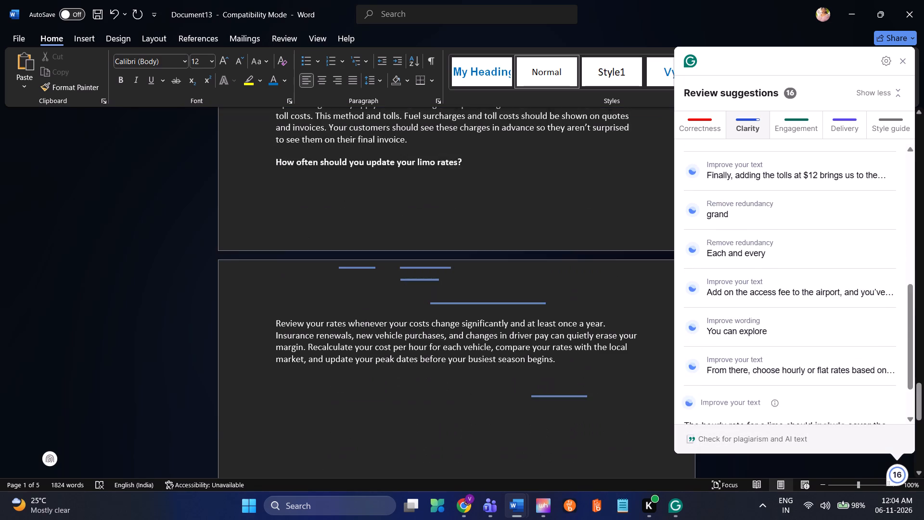
click(722, 396)
click(722, 396)
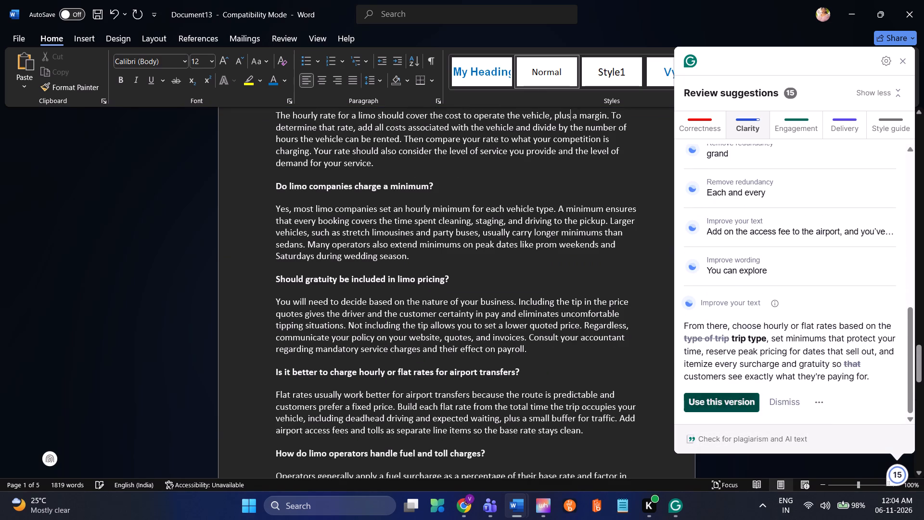
click(722, 396)
Accept the clarity changes "Explore the features", "Add the airport access fee" and "Every one of these", and remove "grand" before "total".
click(706, 403)
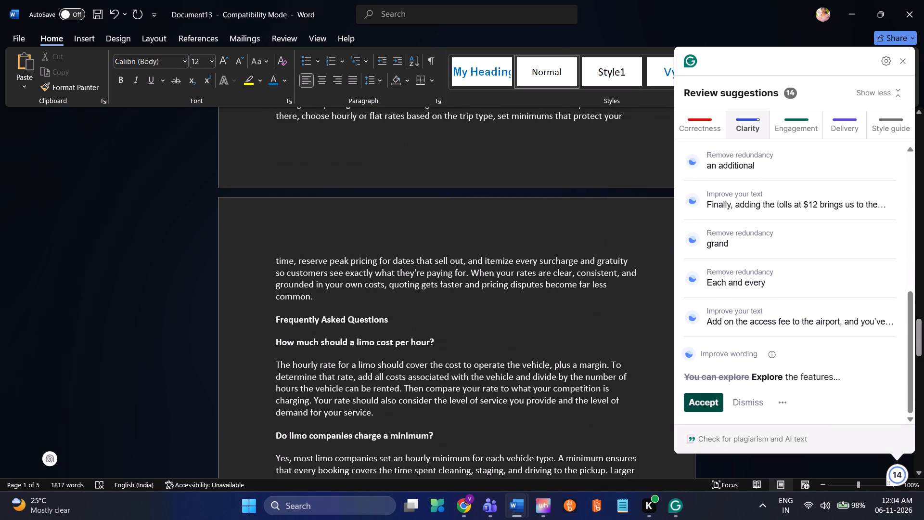
click(706, 403)
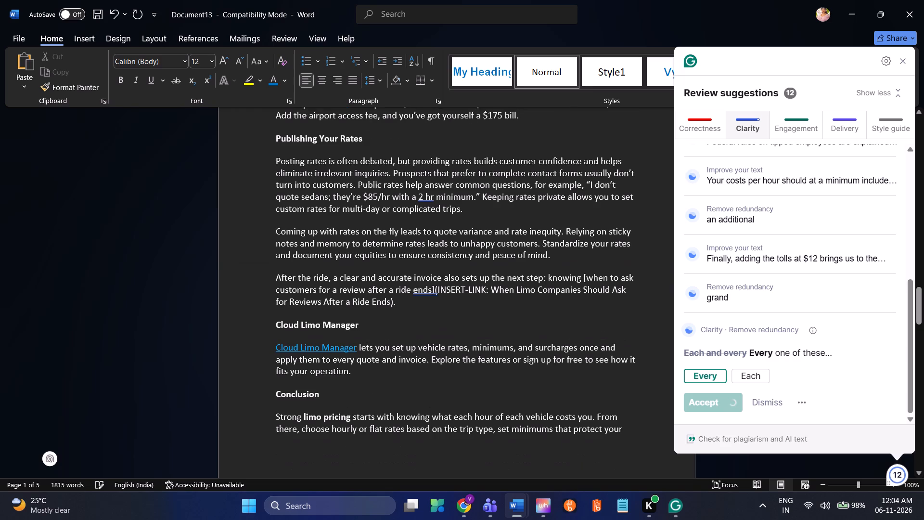
click(706, 403)
click(706, 403)
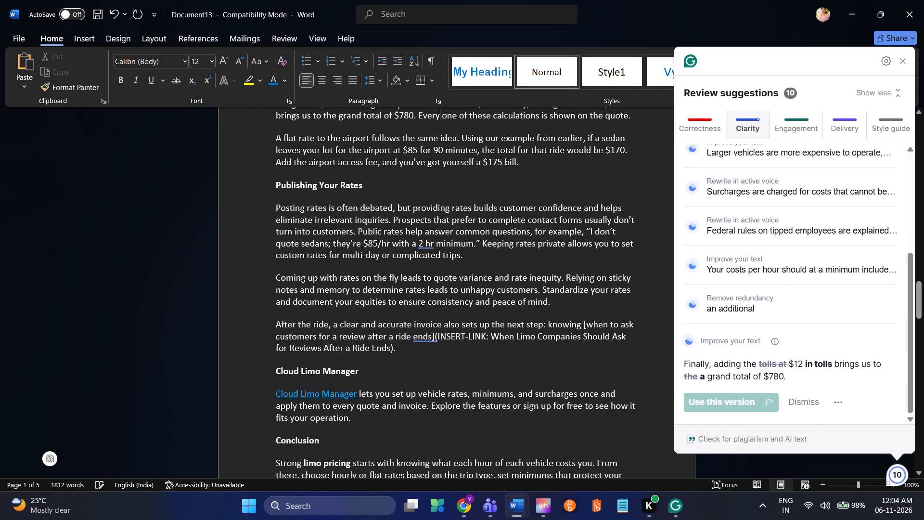
Use the rewrites "adding the $12 in tolls brings the total to $780" and "Your hourly costs should include", and remove "an additional" before $129.
click(702, 409)
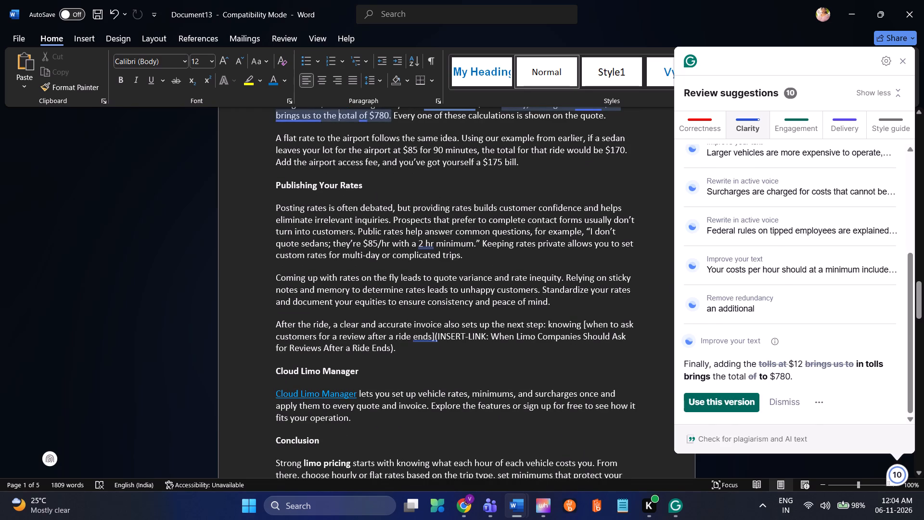
click(699, 405)
click(699, 405)
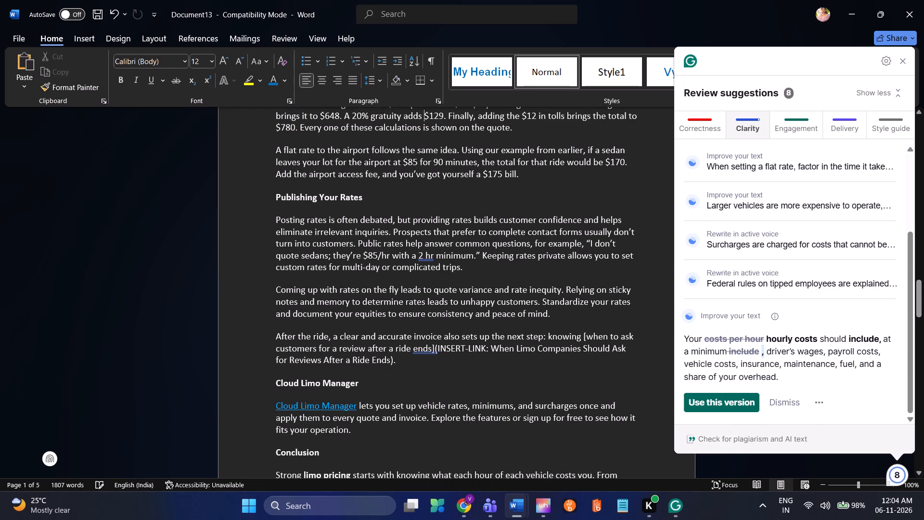
click(699, 405)
Accept "by the hour" for hourly billing, and use the rewrites for flat-rate travel and wait time and "Larger vehicles cost more to operate".
scroll(720, 344, up, 2)
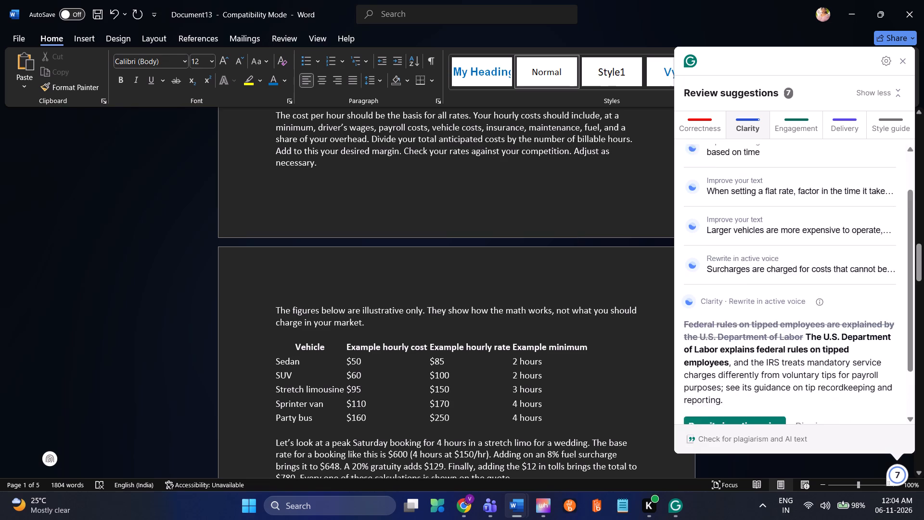
scroll(720, 344, up, 2)
click(715, 231)
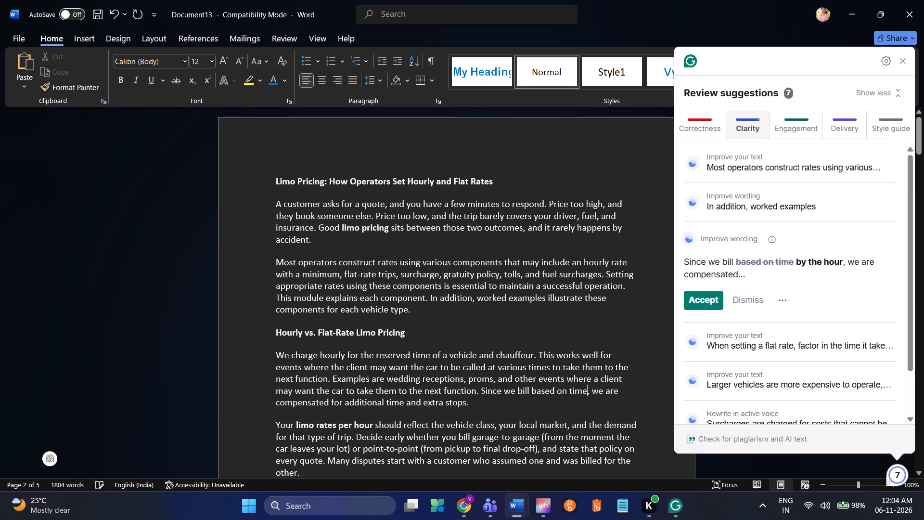
click(703, 298)
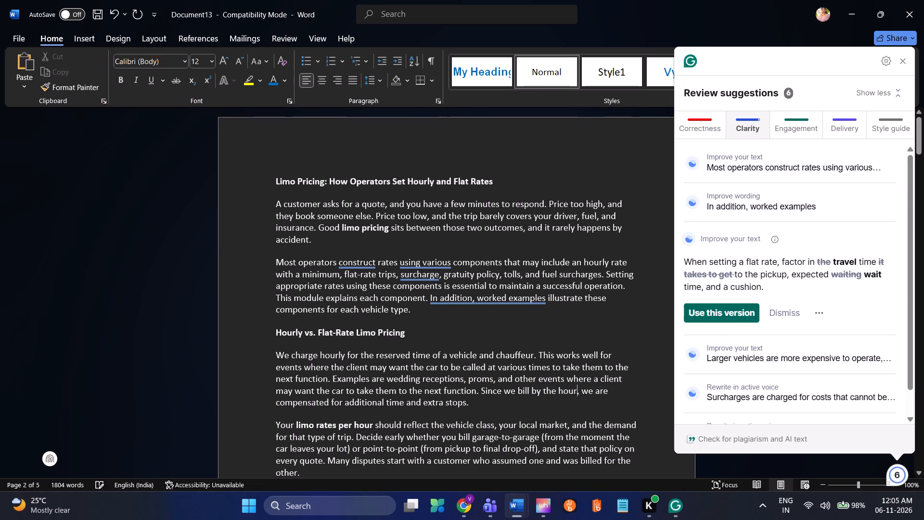
click(706, 311)
click(706, 311)
click(710, 323)
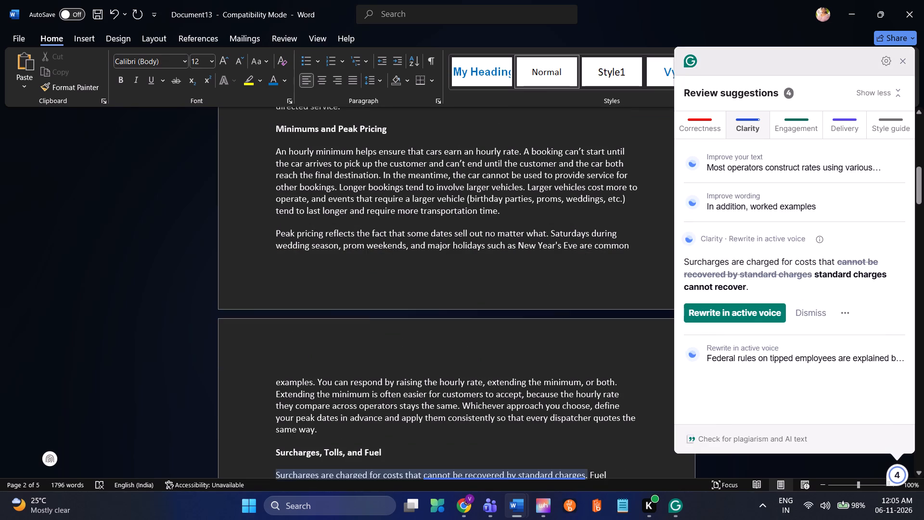
Close the Grammarly suggestions and copy the entire limo pricing article from Document13.
click(896, 72)
click(907, 65)
scroll(653, 264, up, 7)
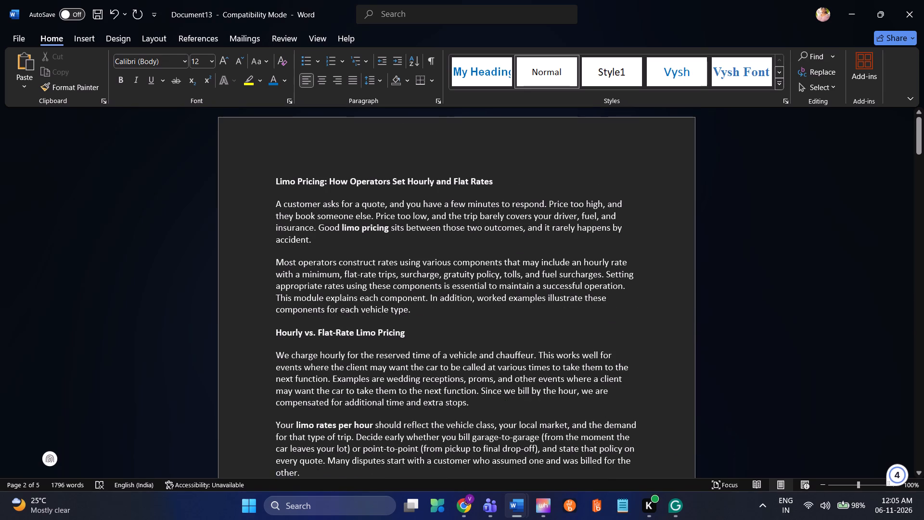
scroll(653, 264, up, 1)
key(ctrl+a)
key(ctrl+c)
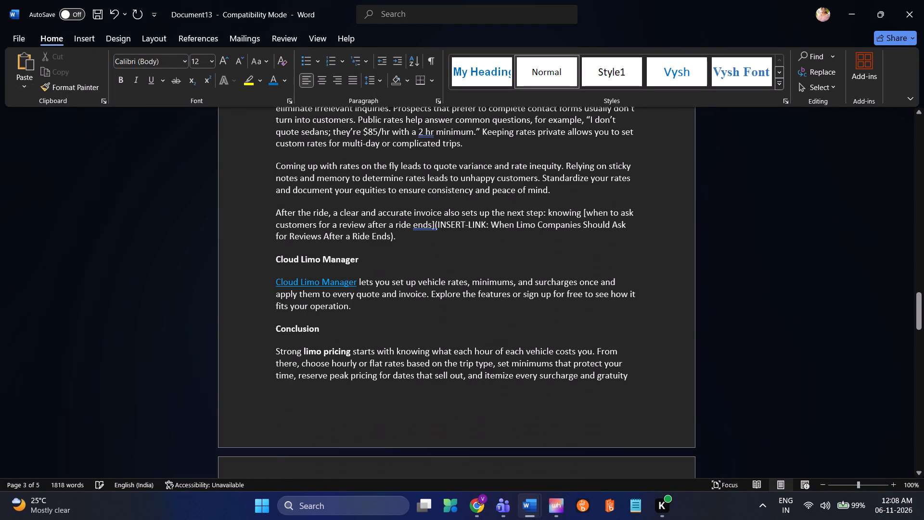
scroll(325, 359, down, 1)
drag(277, 202, 359, 396)
key(ctrl+c)
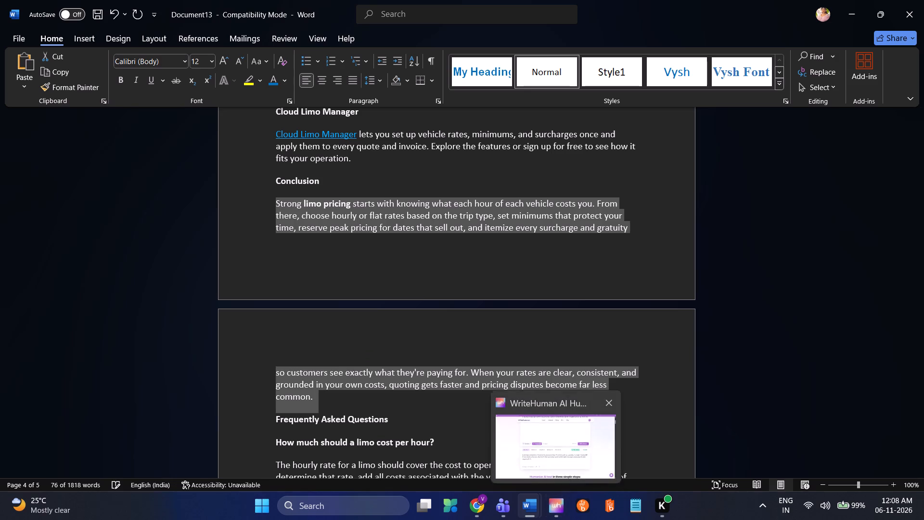
Switch to WriteHuman, clear the airport flat rate paragraph and paste in the copied conclusion.
click(527, 442)
click(372, 219)
scroll(372, 219, up, 3)
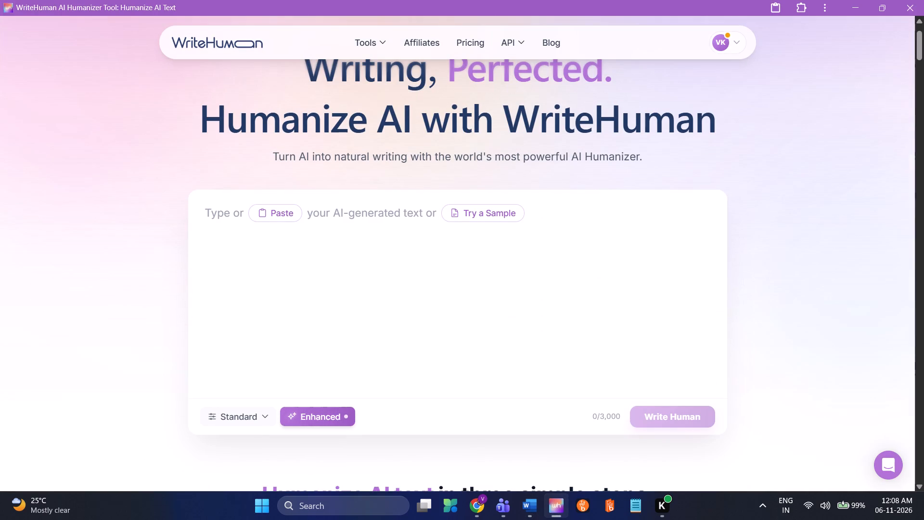
click(259, 212)
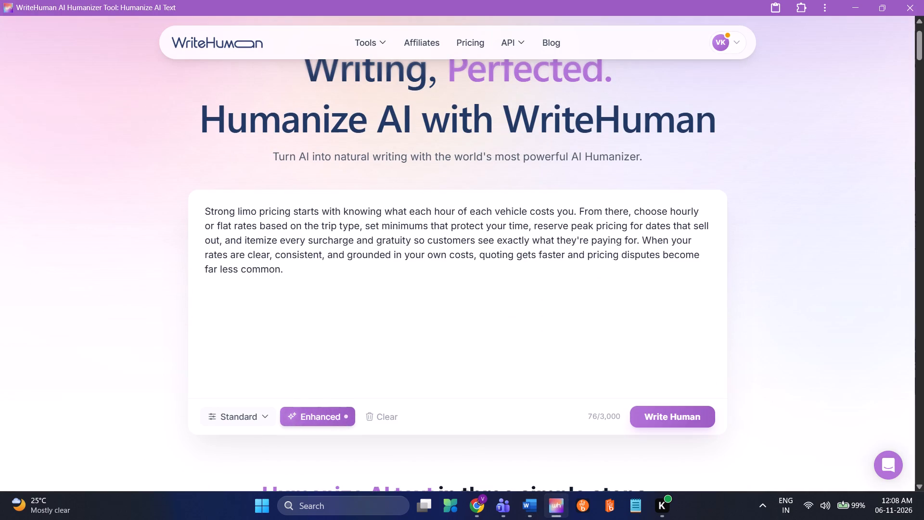
Humanize the conclusion paragraph with the Standard and Enhanced settings and copy Variation 1.
drag(649, 429, 646, 417)
click(646, 417)
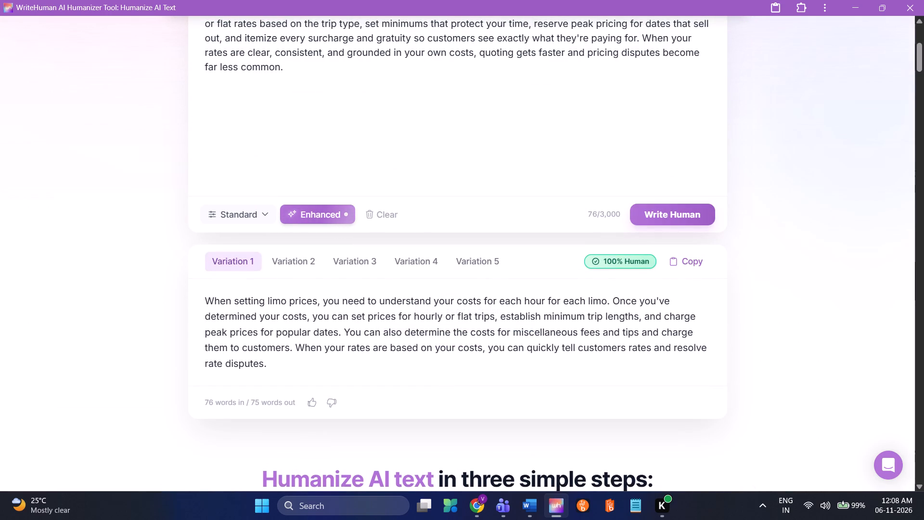
click(673, 260)
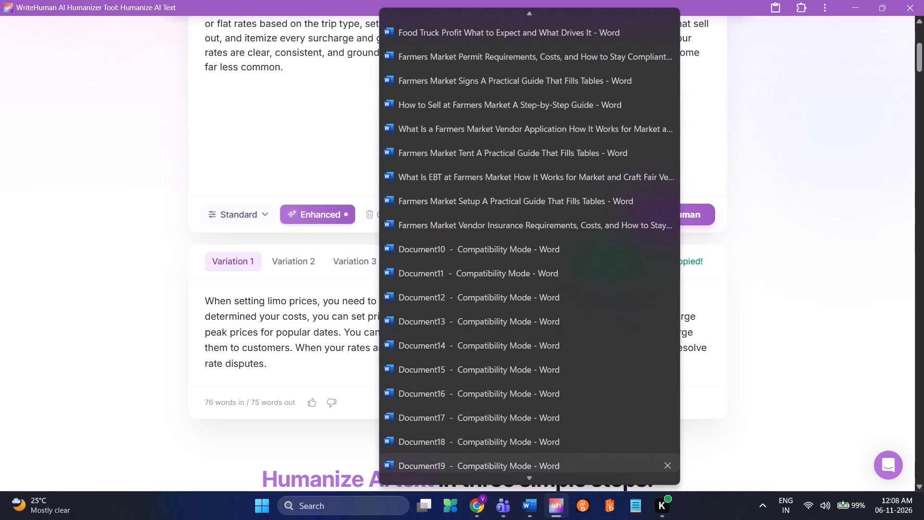
Switch to Document13 and replace the conclusion paragraph with the humanized text, putting "Frequently Asked Questions" on its own line.
scroll(483, 461, down, 2)
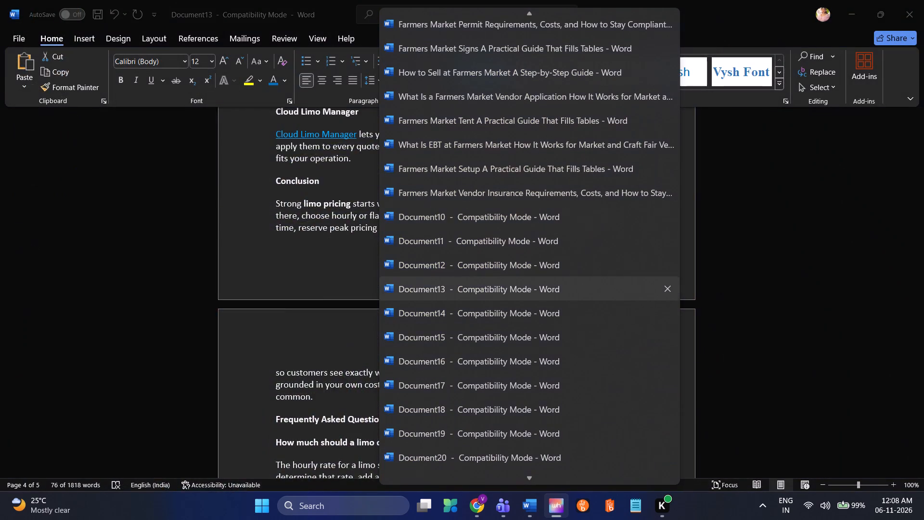
click(422, 292)
key(ctrl+v)
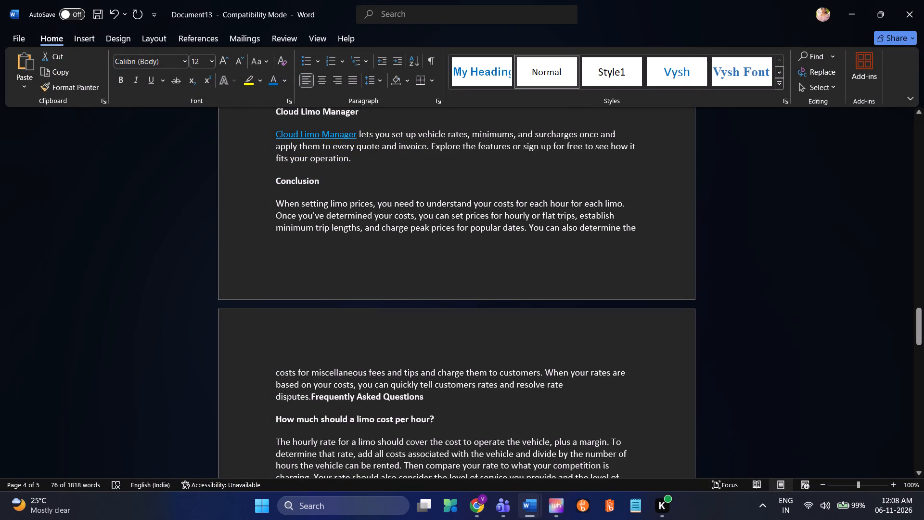
key(Return)
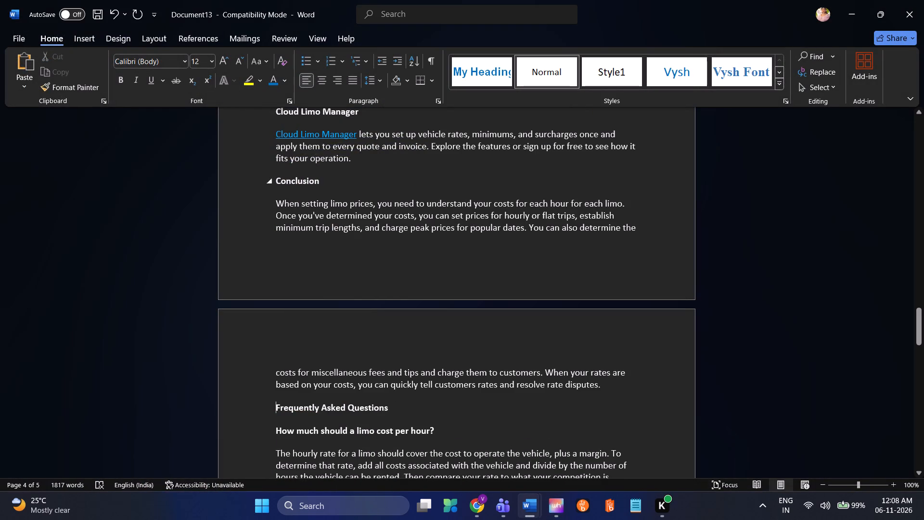
Change "limo prices" to "limo pricing" in the first sentence of the conclusion.
click(373, 197)
click(373, 199)
key(BackSpace)
key(BackSpace)
key(BackSpace)
text(cibg)
scroll(373, 199, up, 10)
scroll(373, 199, down, 3)
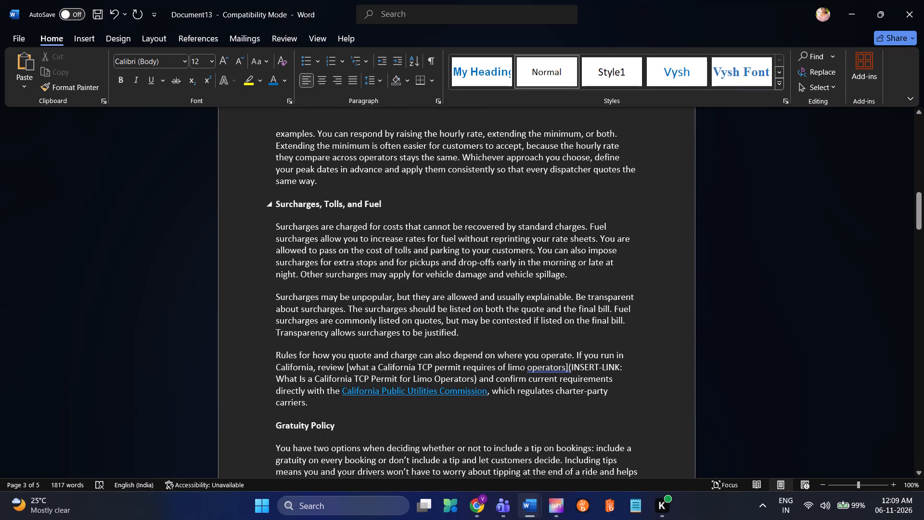
scroll(373, 199, down, 6)
scroll(373, 199, up, 1)
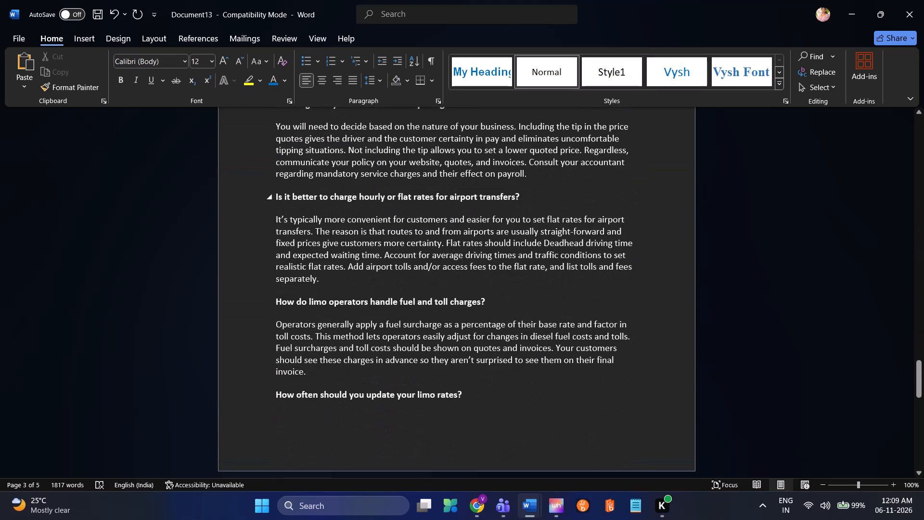
scroll(373, 199, up, 4)
key(BackSpace)
key(BackSpace)
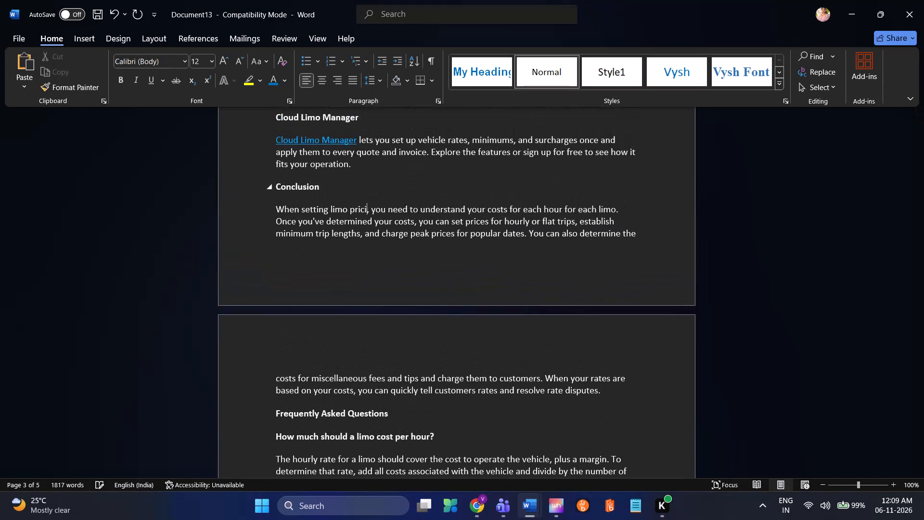
text(ng)
Return to the start of the limo pricing article and minimize the Word windows in front of the browser.
scroll(373, 199, up, 16)
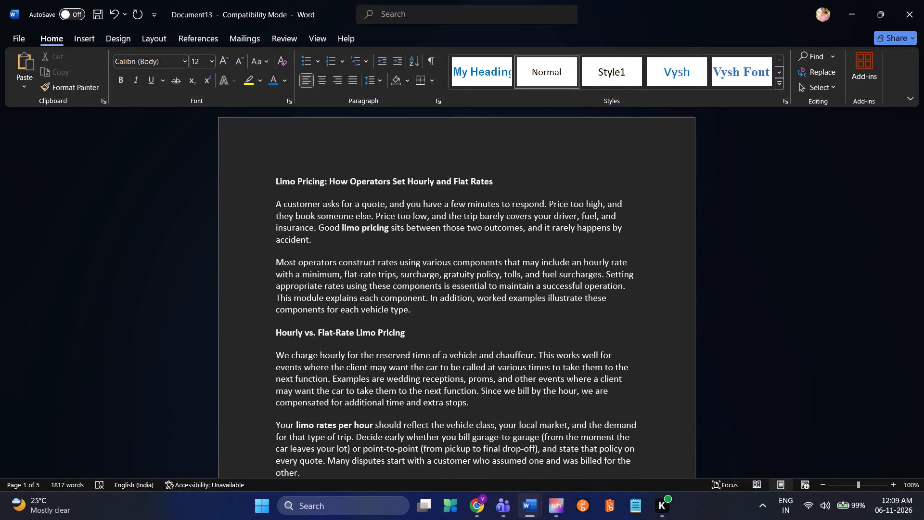
triple_click(843, 12)
triple_click(843, 12)
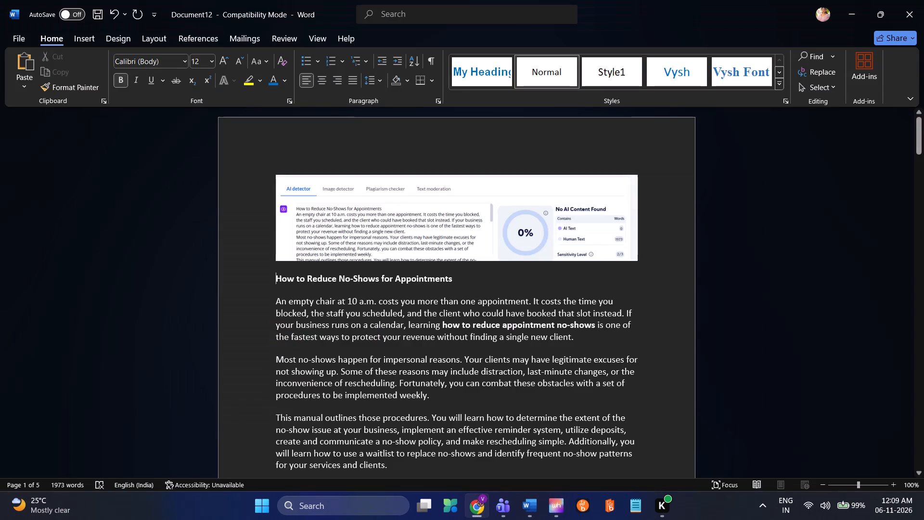
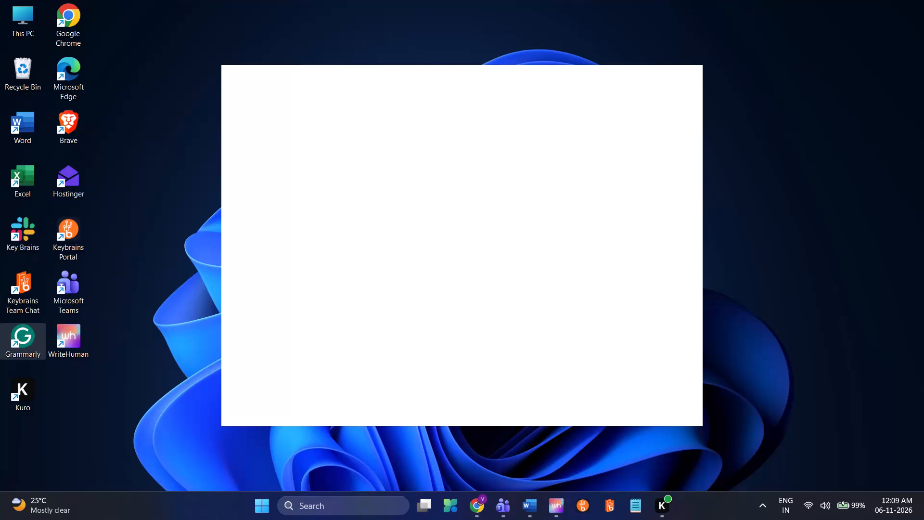
Launch Grammarly from the desktop and start a new Grammarly document.
click(10, 336)
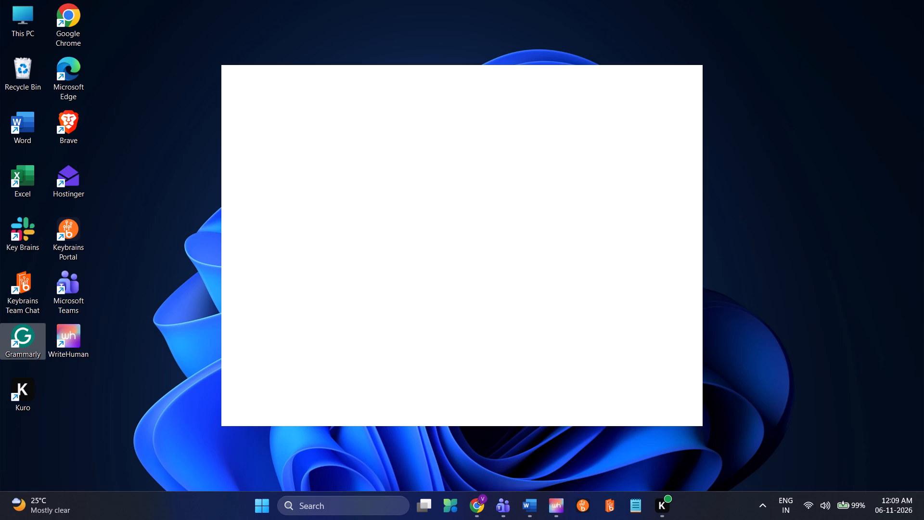
triple_click(20, 331)
double_click(20, 331)
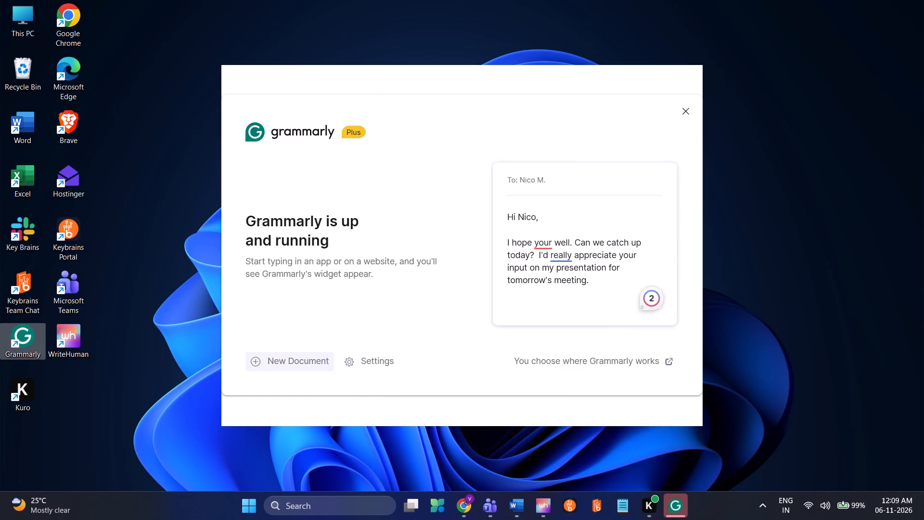
click(291, 367)
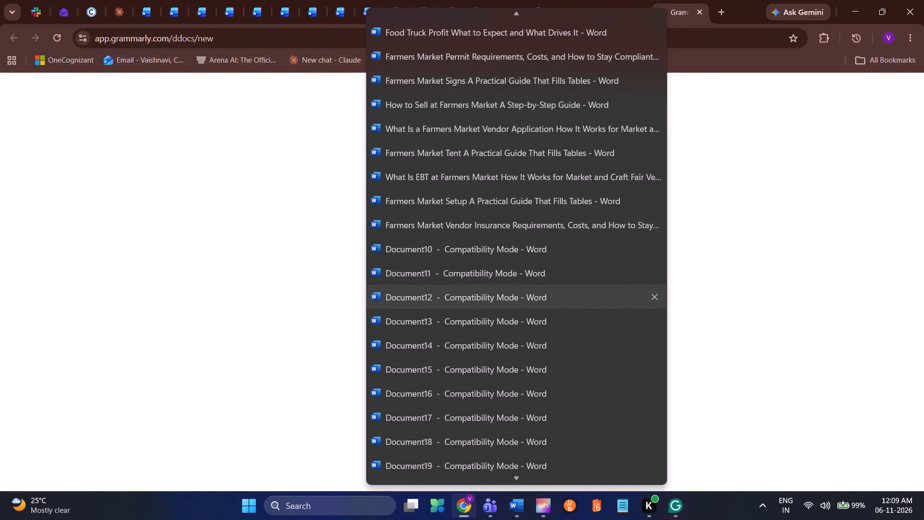
Switch to Document13 and accept Grammarly's correctness fixes for the comma after "i.e." and for "straightforward,".
click(430, 323)
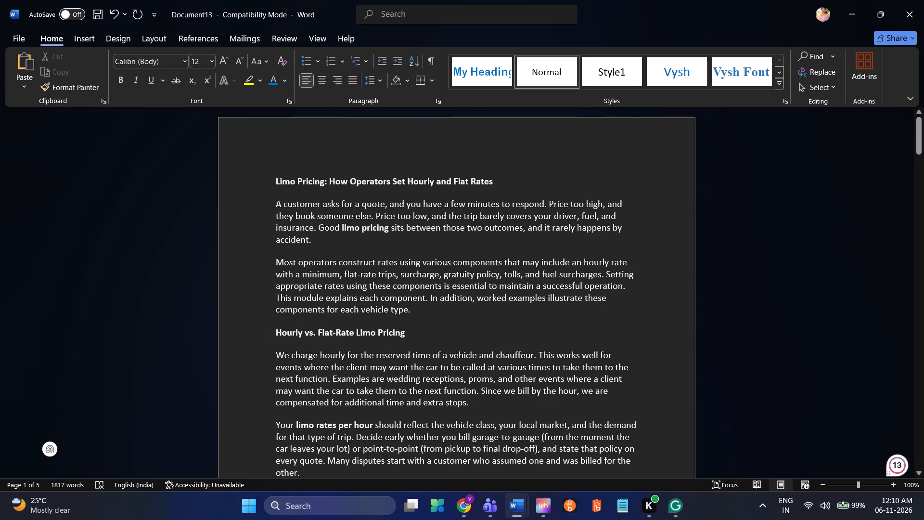
click(898, 462)
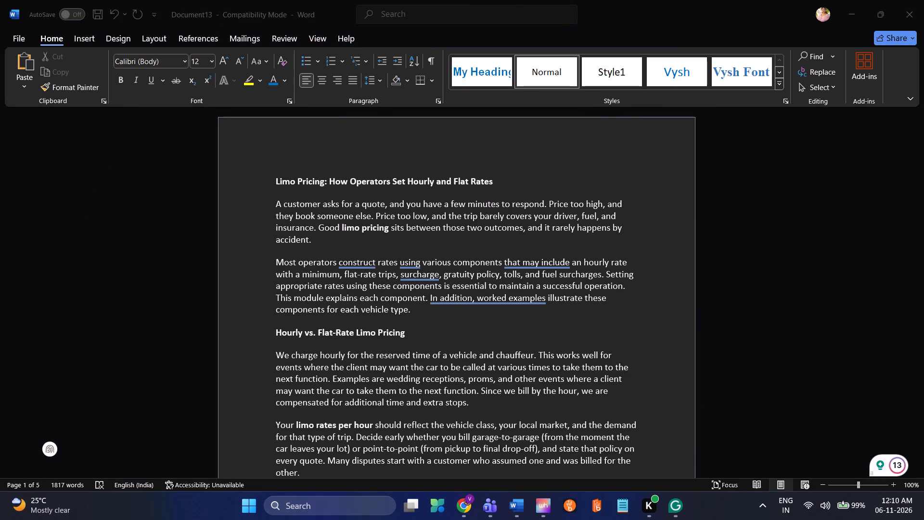
click(704, 119)
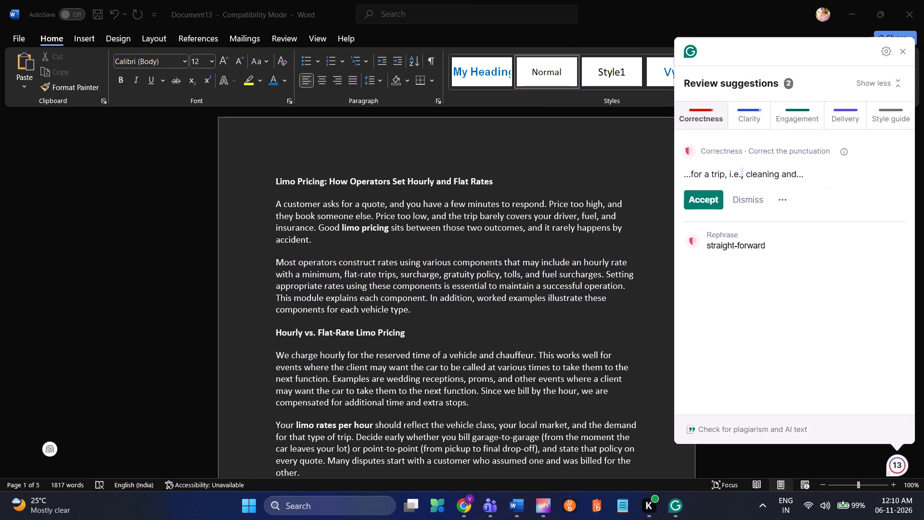
click(701, 200)
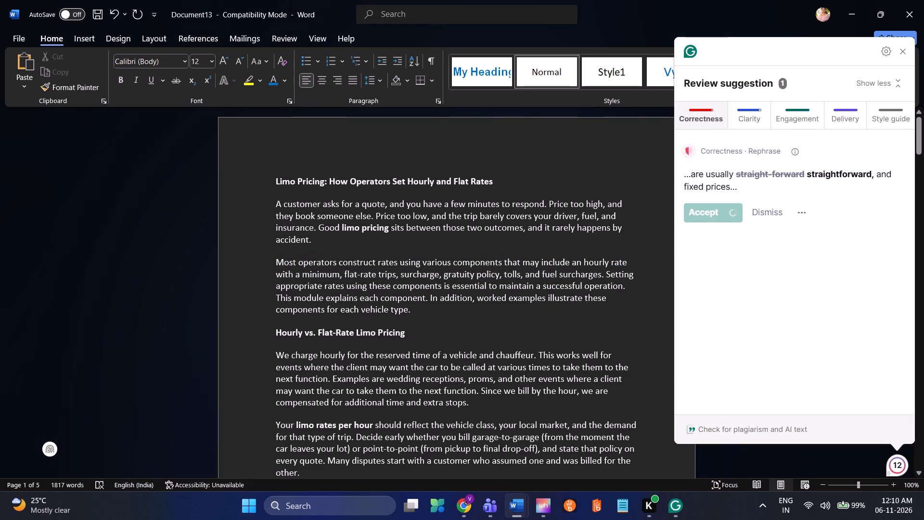
click(704, 215)
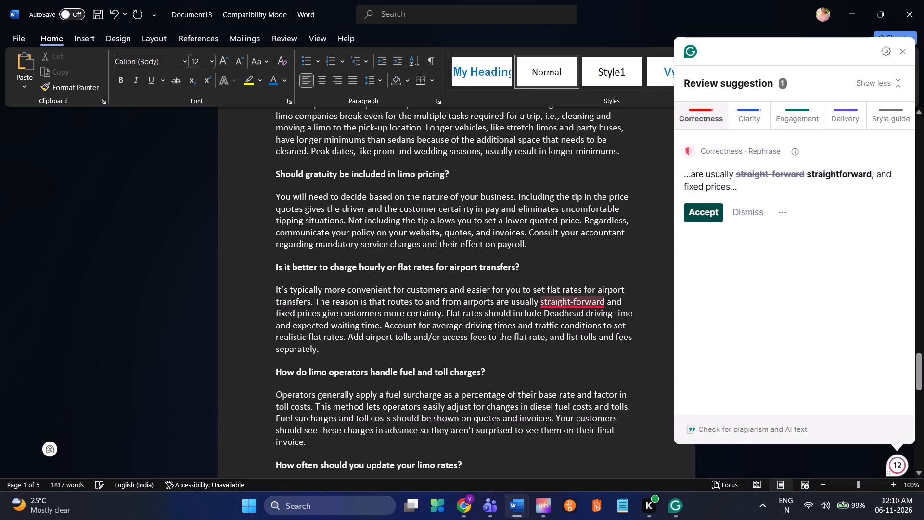
click(900, 56)
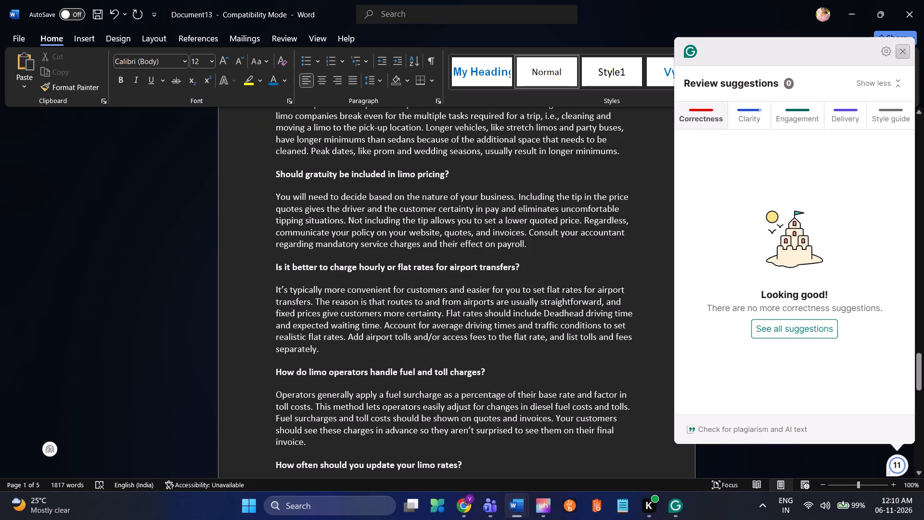
scroll(582, 271, up, 20)
scroll(582, 271, up, 20)
scroll(582, 271, up, 20)
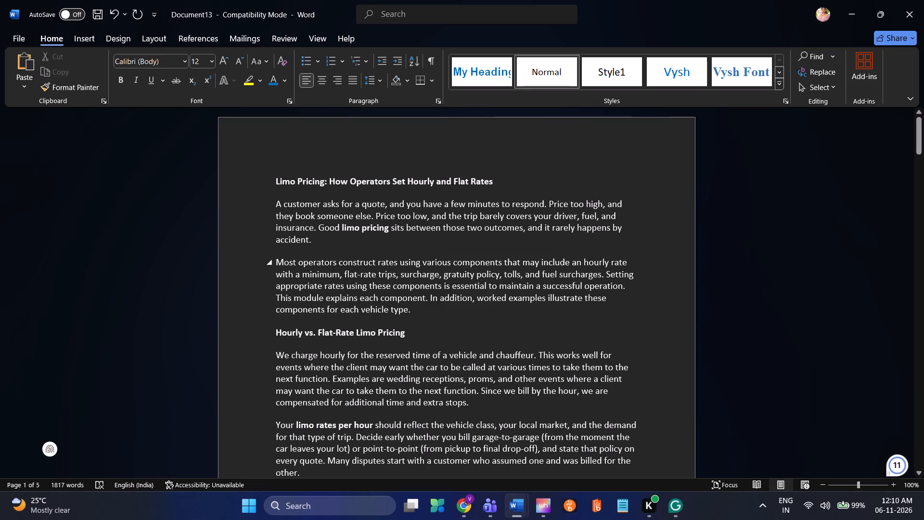
key(ctrl+a)
key(ctrl+c)
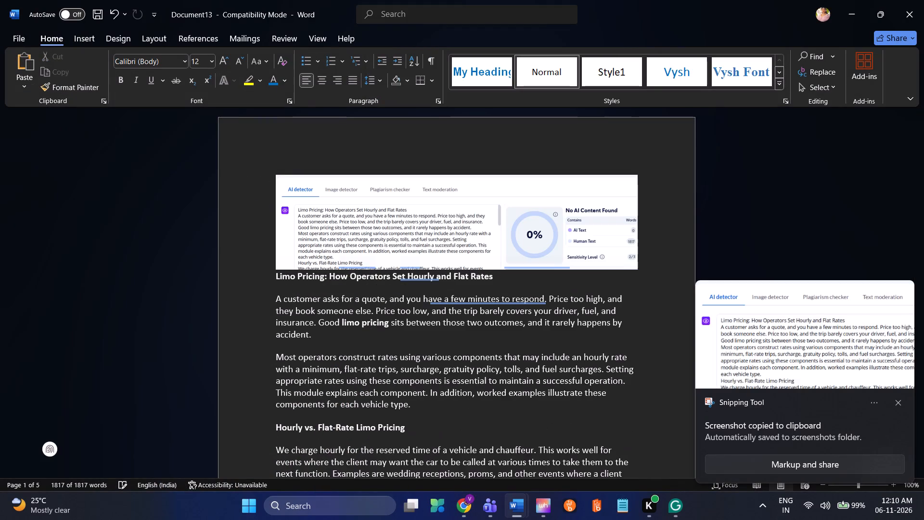
key(Return)
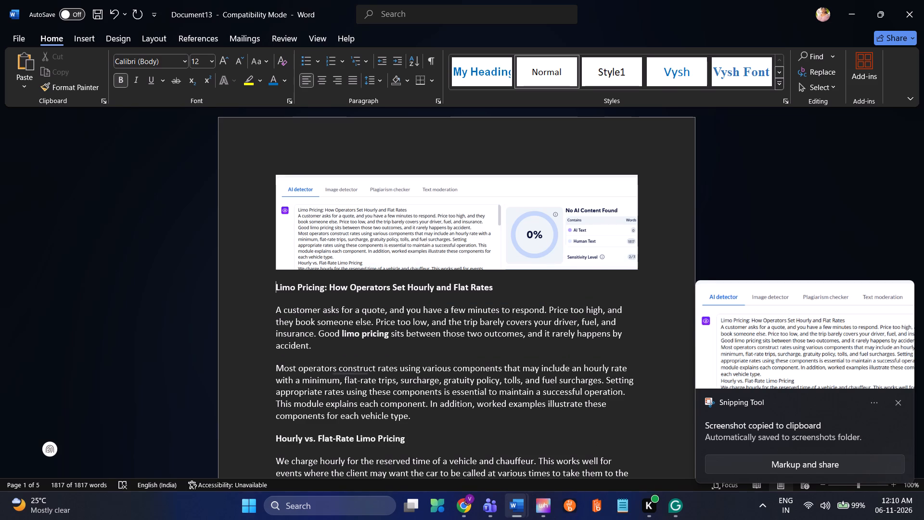
Switch to Document14 and accept Grammarly's correctness fixes from "weekly costs mean" through "higher-level" and the comma after "benefits".
click(435, 350)
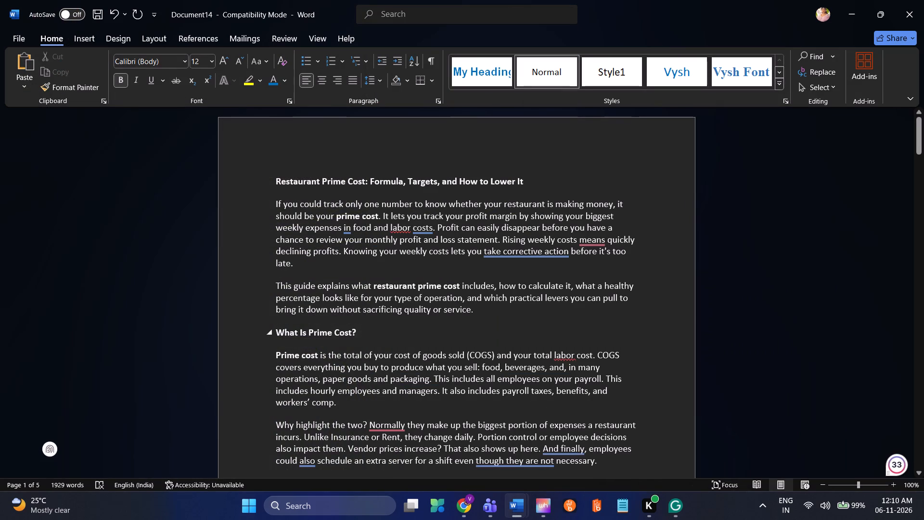
click(898, 469)
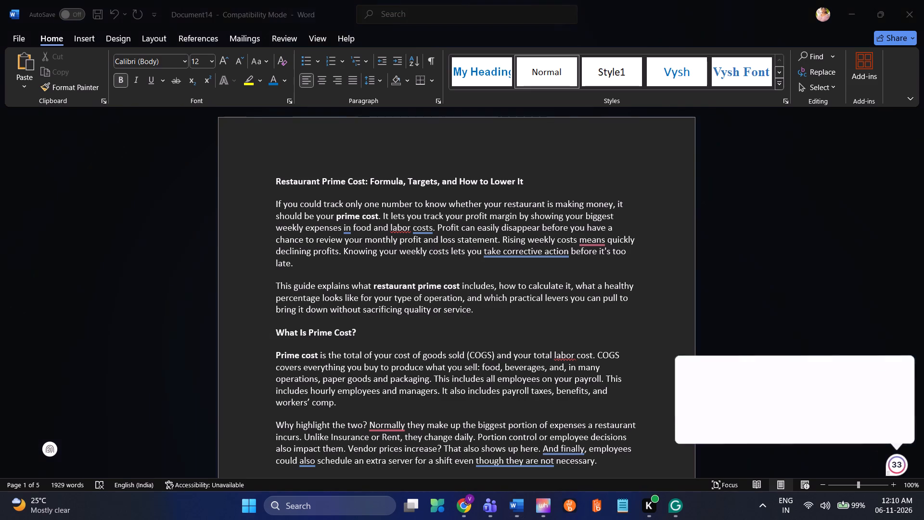
click(701, 118)
click(698, 199)
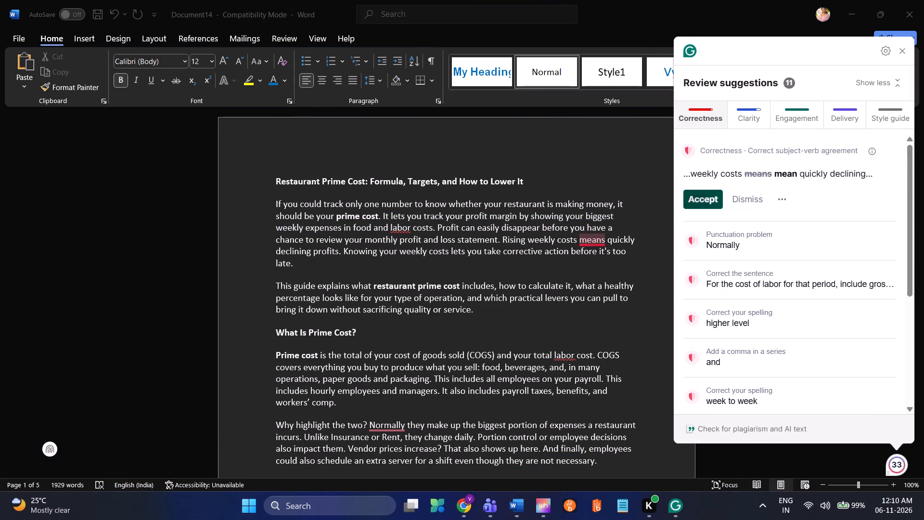
click(698, 199)
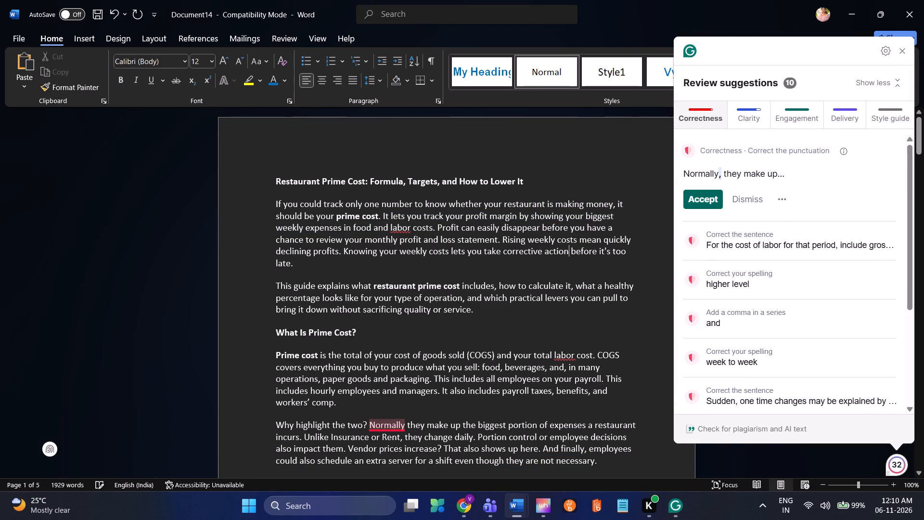
click(701, 219)
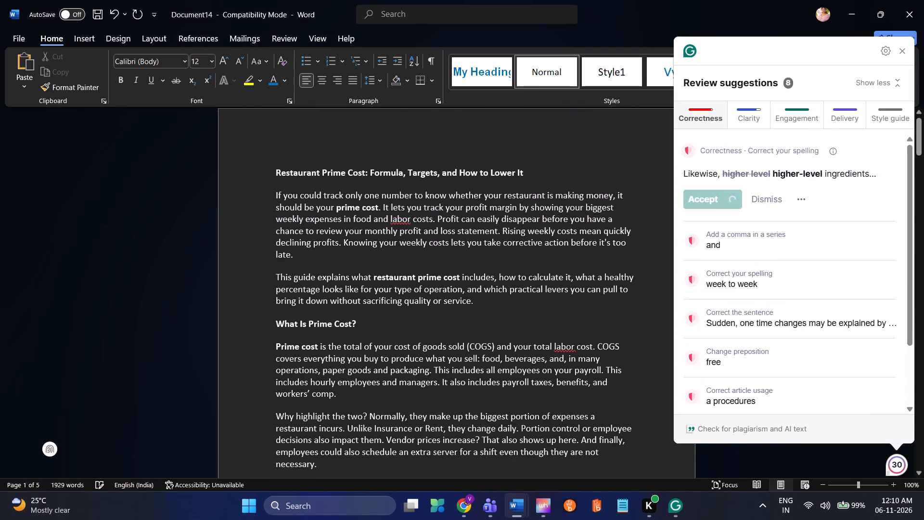
click(697, 200)
click(697, 200)
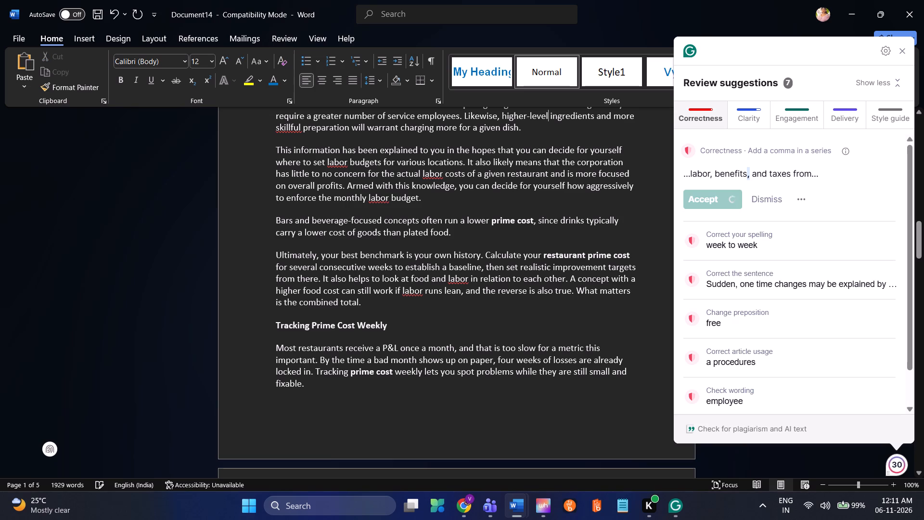
click(697, 200)
click(697, 200)
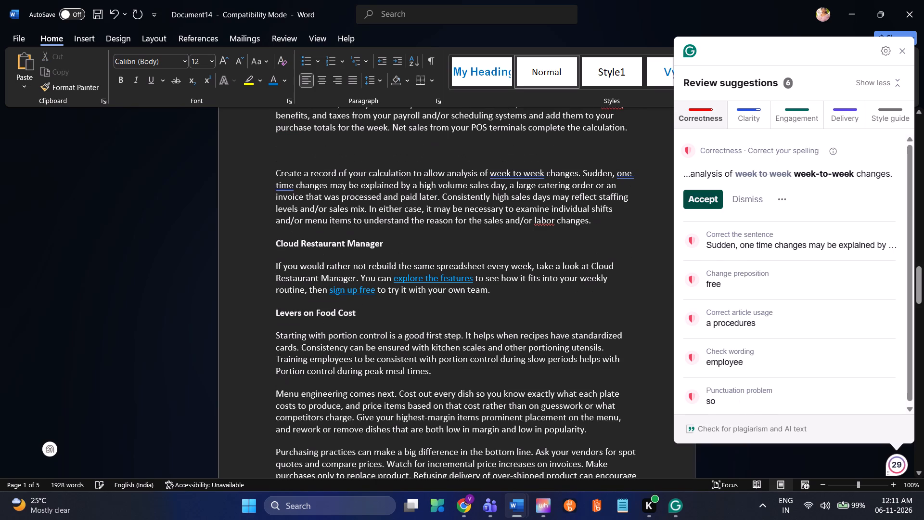
Accept the remaining correctness fixes in Document14, including "week-to-week", "one-time", "sign up for free", "procedures", "employees" and "consistent, so".
click(702, 234)
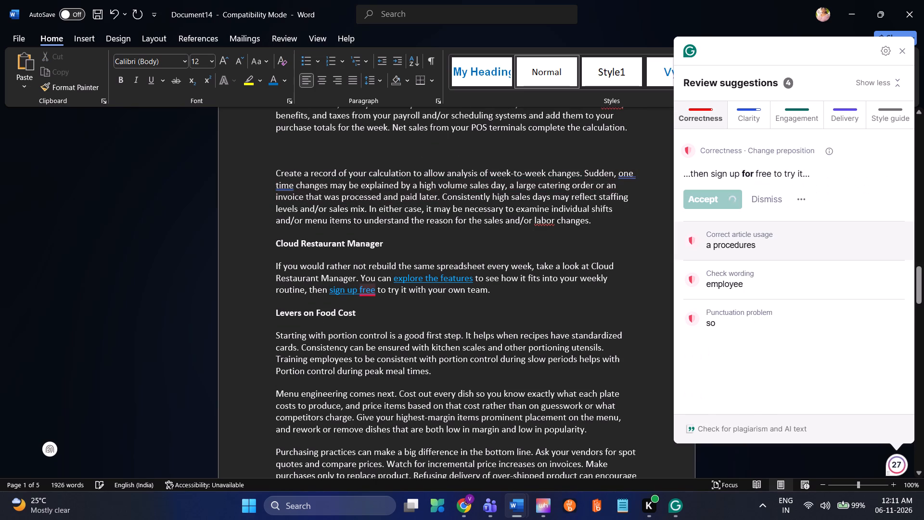
click(699, 201)
click(699, 201)
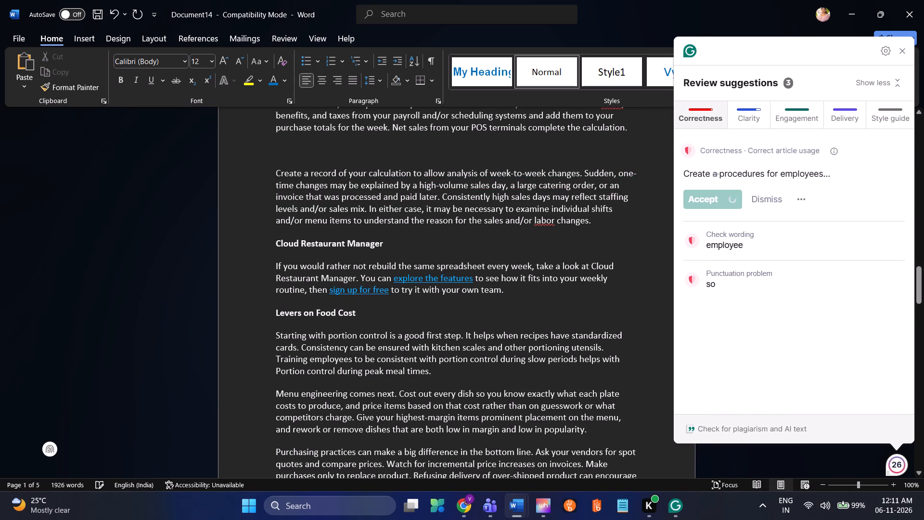
click(699, 201)
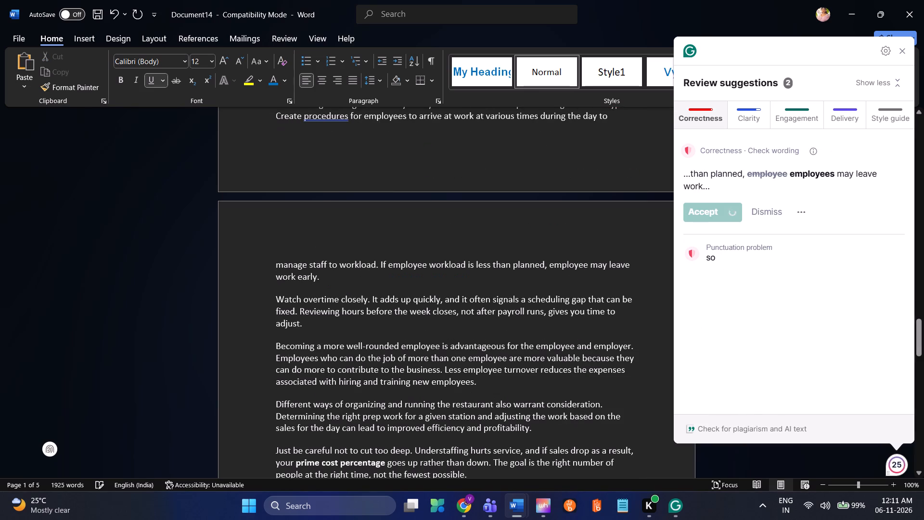
click(701, 211)
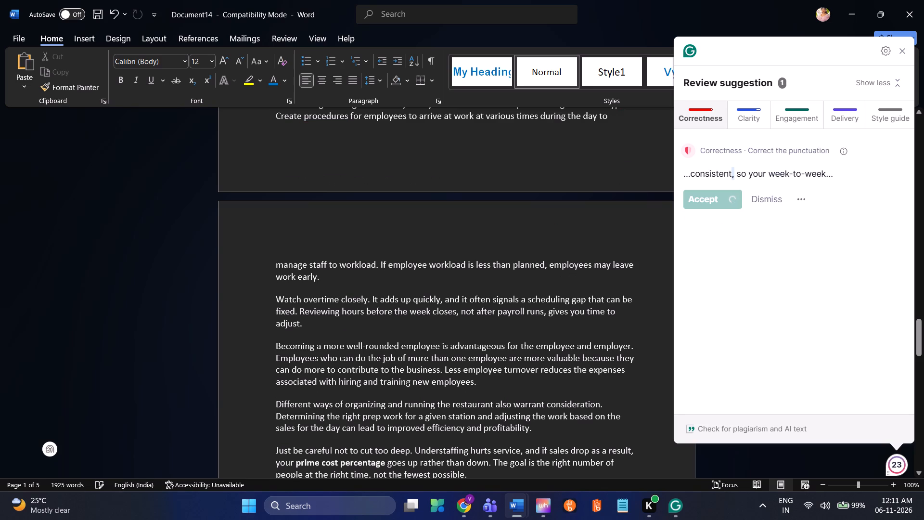
click(689, 191)
Accept Grammarly's clarity rewrites in Document14 for "a restaurant's largest controllable expenses", the prep-work sentence's "day's sales can improve", and "you're throwing".
click(740, 109)
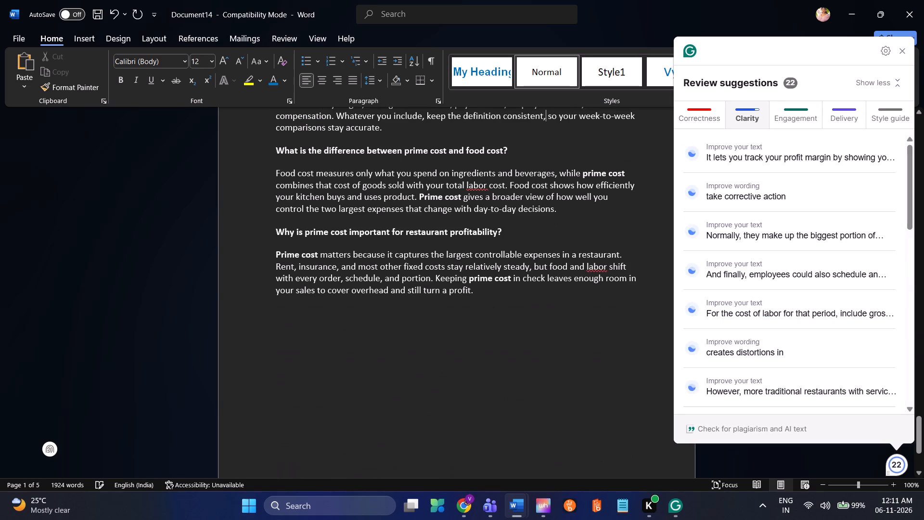
scroll(728, 284, down, 5)
click(697, 395)
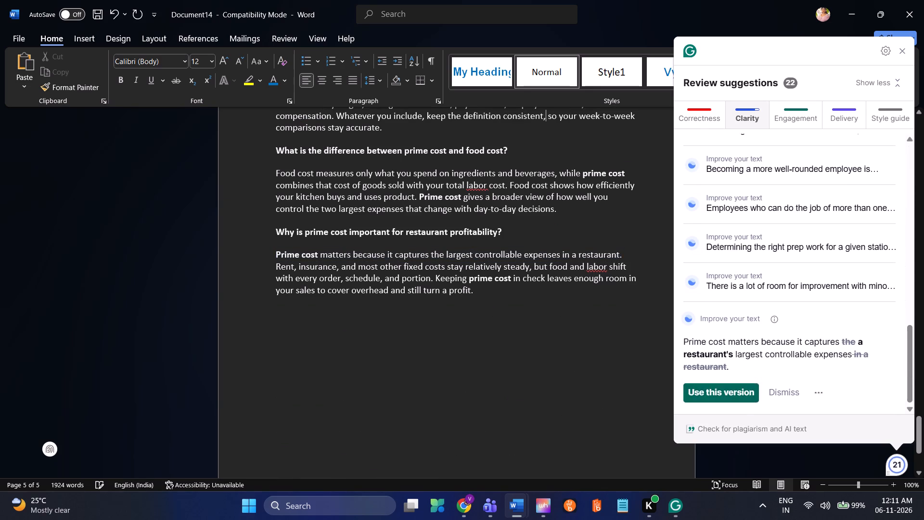
click(739, 295)
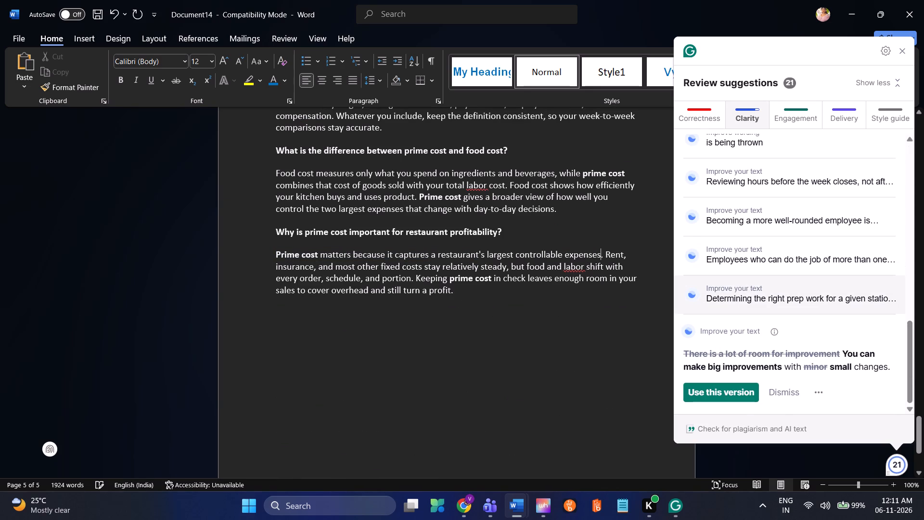
click(729, 305)
click(707, 375)
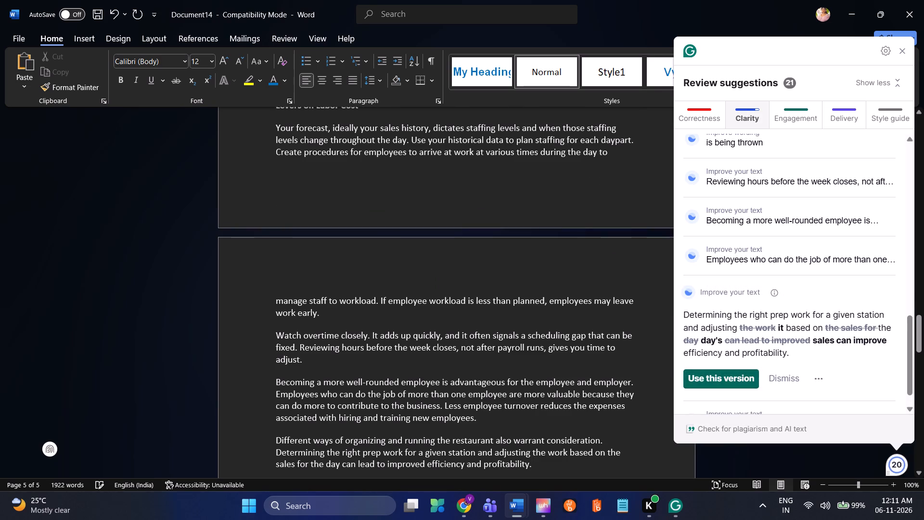
click(719, 193)
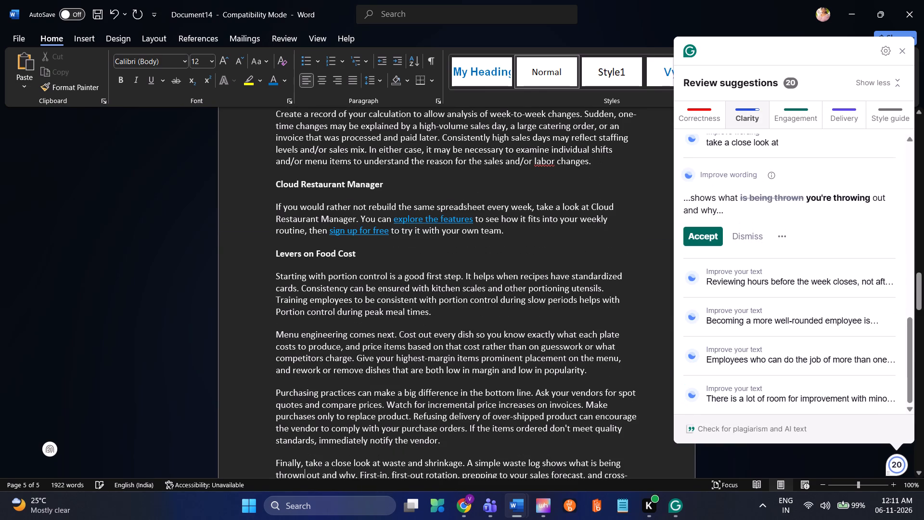
click(706, 236)
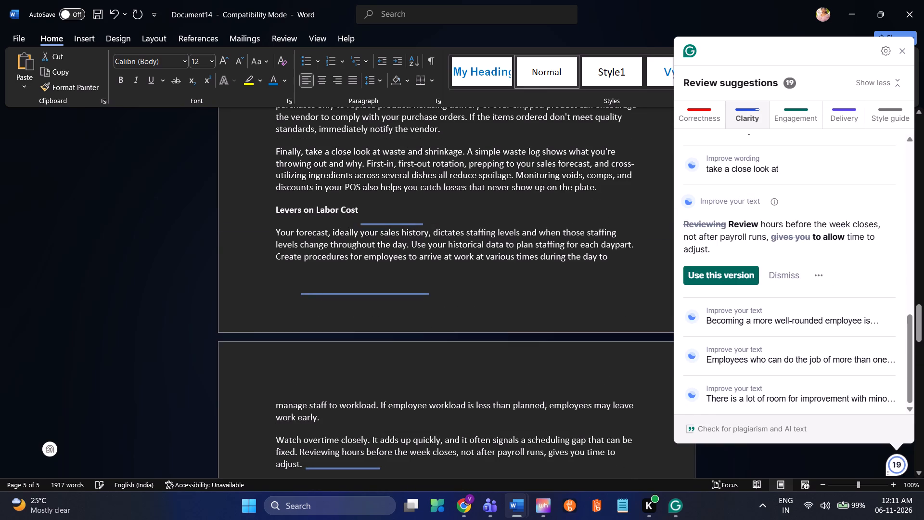
Accept the clarity rewrites "Review hours before the week closes", "benefits both", "work of more than one person" and "closely review".
click(708, 271)
click(706, 316)
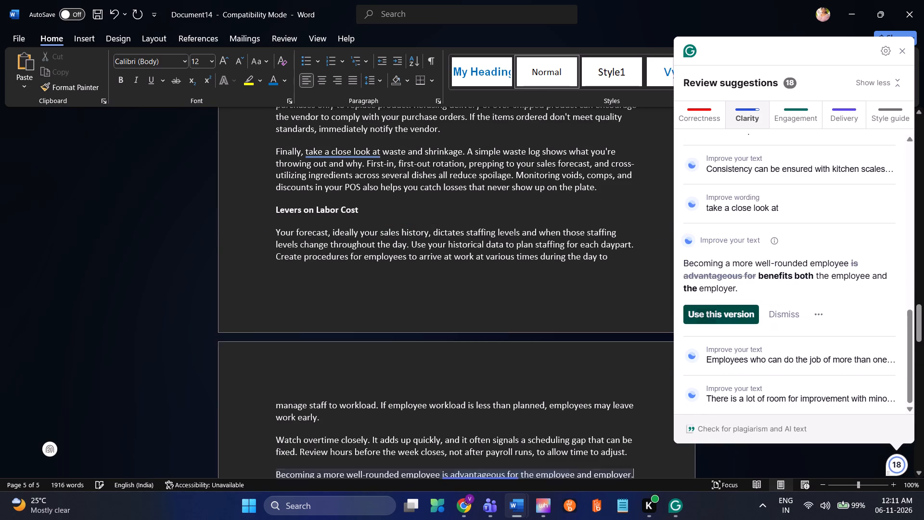
click(707, 357)
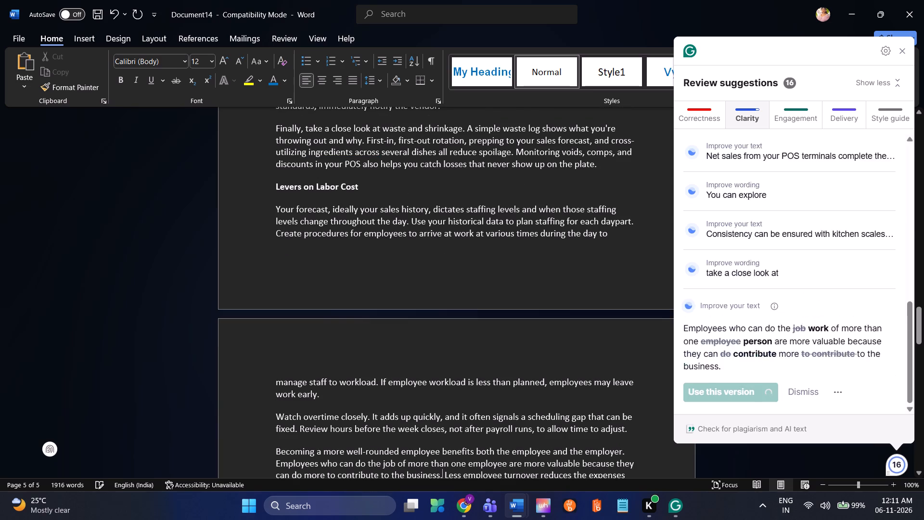
click(715, 302)
click(705, 345)
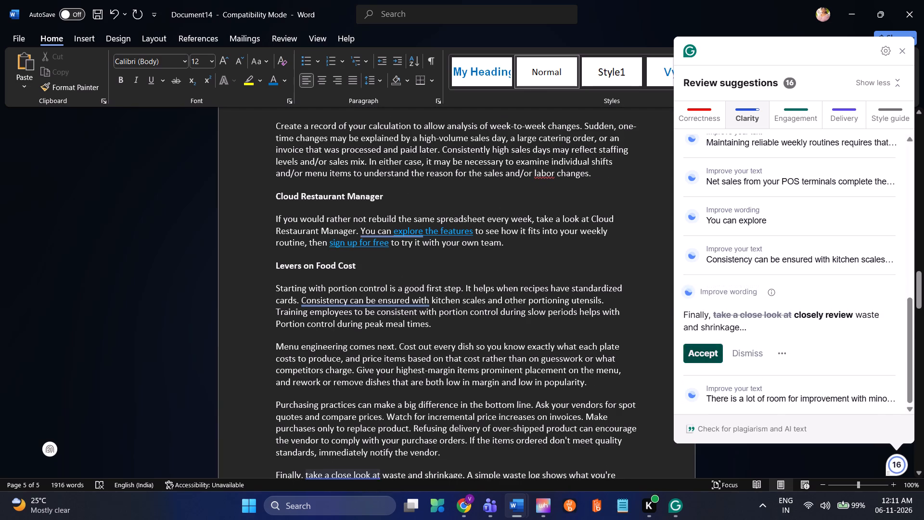
Apply clarity rewrites for "Explore", "Use kitchen scales", "You can make big improvements" and the removal of "from there", and try "To maintain reliable weekly routines".
click(736, 272)
click(725, 263)
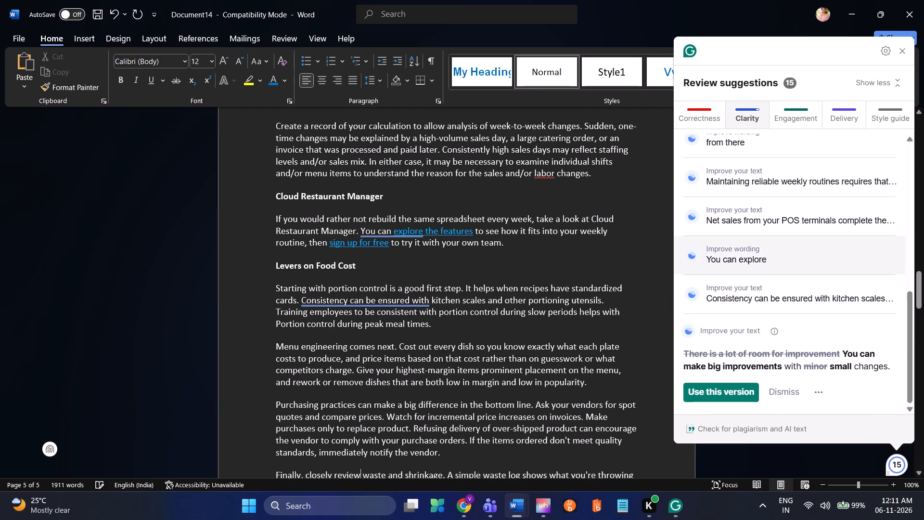
click(708, 315)
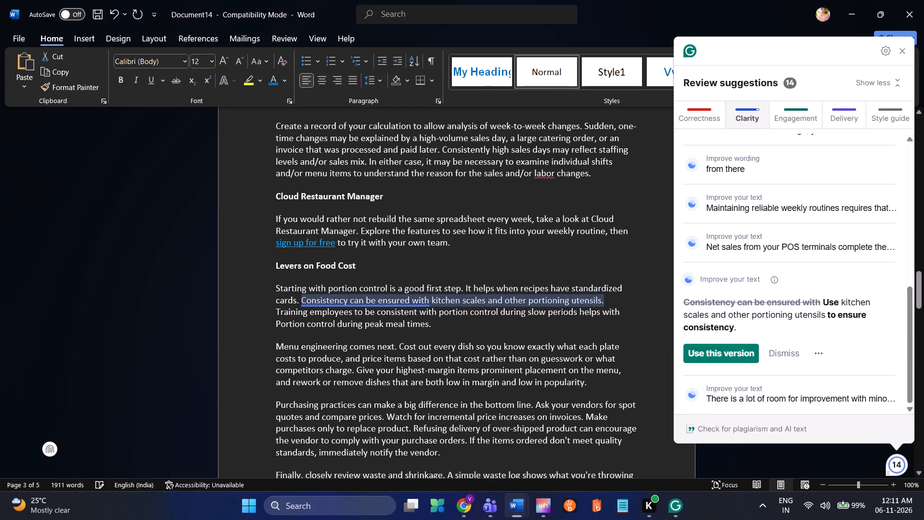
click(720, 350)
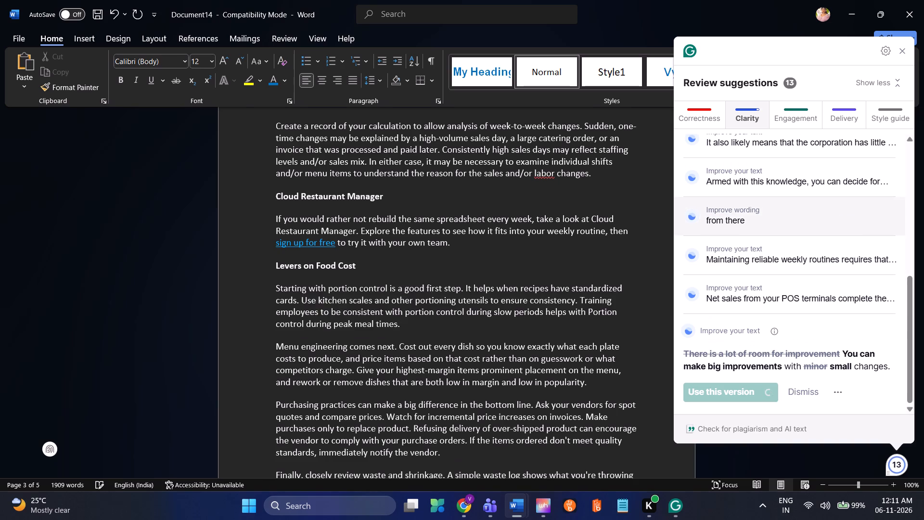
click(707, 223)
click(701, 270)
scroll(701, 270, up, 1)
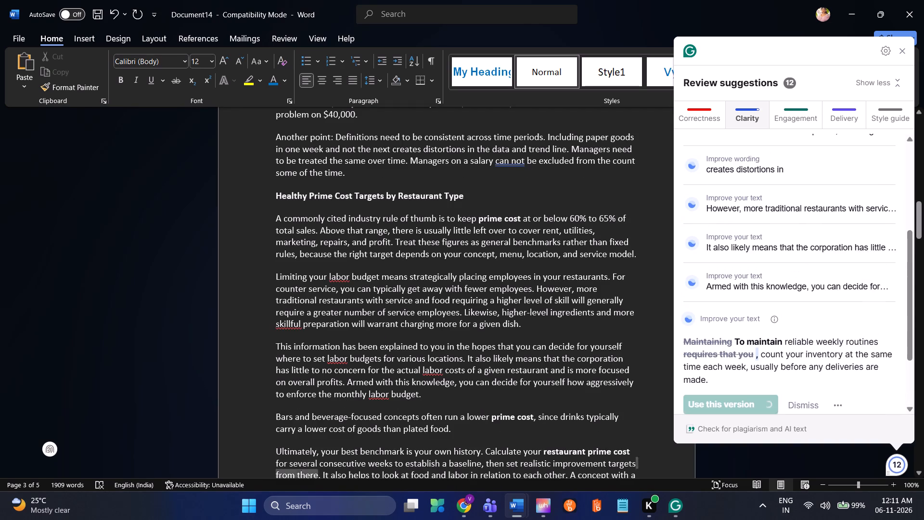
scroll(701, 270, down, 1)
click(701, 354)
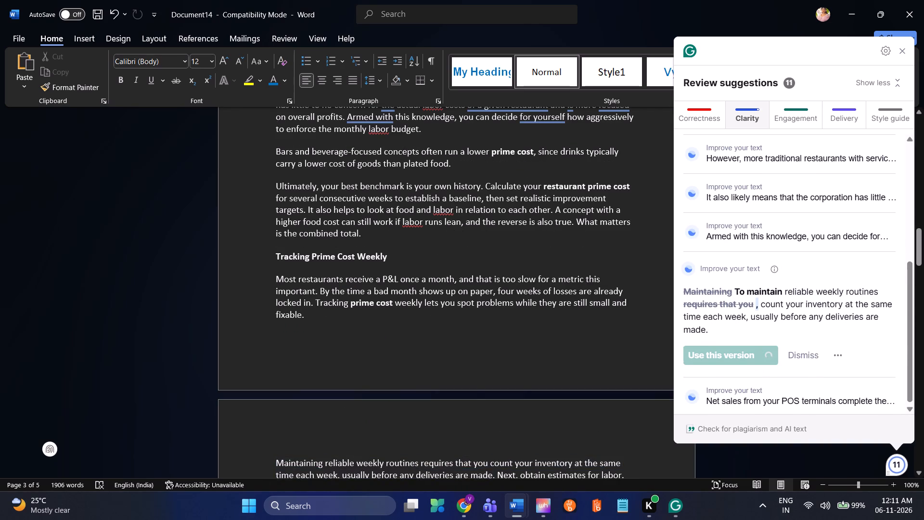
Accept the clarity rewrites "act", "distorts" and "that require a higher level of skill", then close the Grammarly suggestions.
scroll(741, 276, up, 3)
click(730, 195)
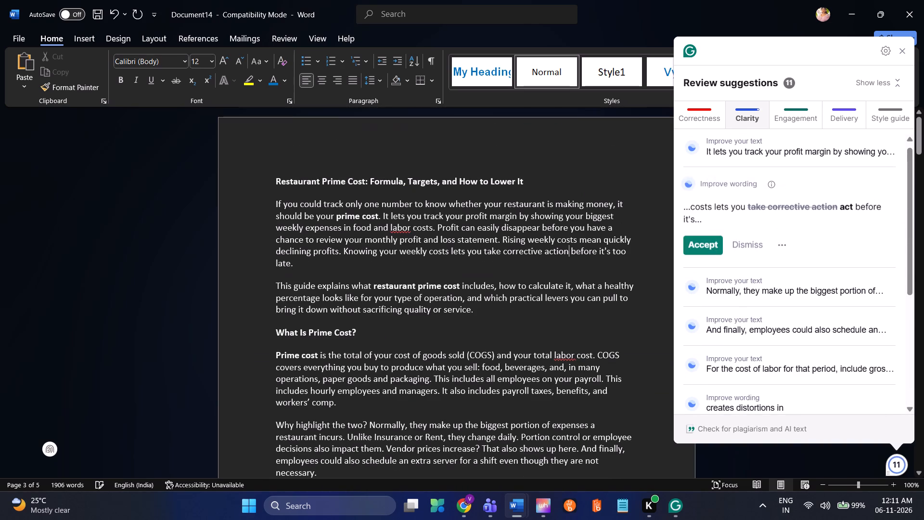
click(690, 253)
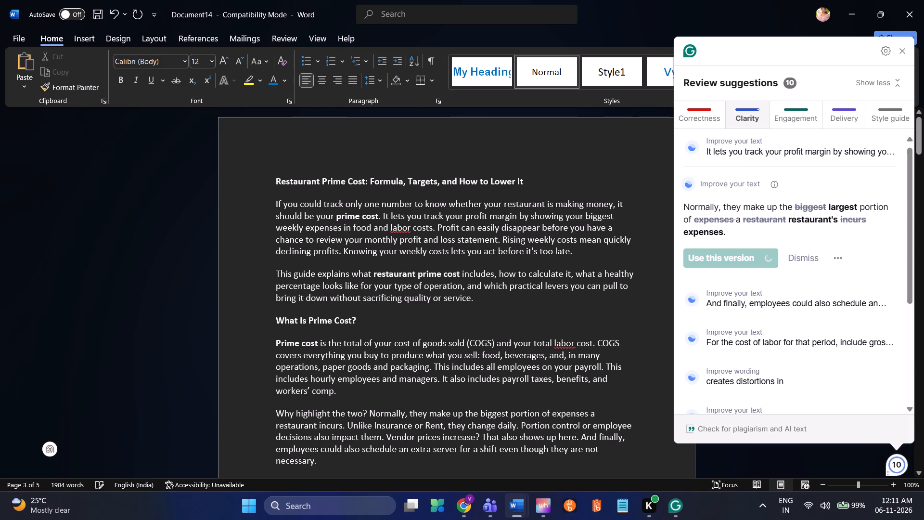
click(714, 378)
click(702, 360)
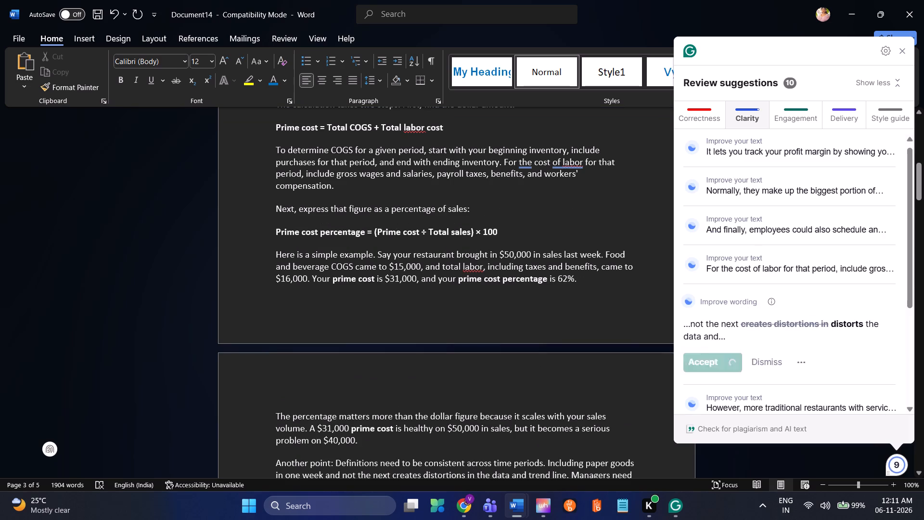
click(718, 386)
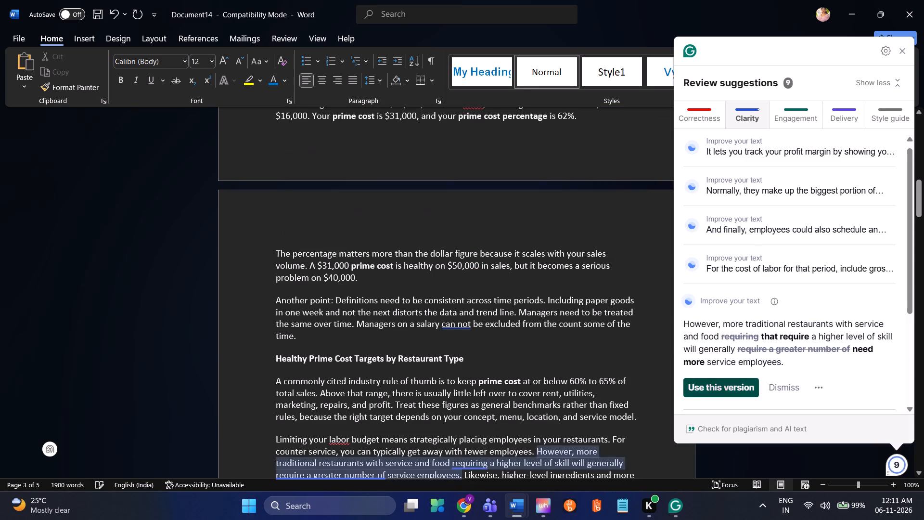
scroll(745, 258, up, 4)
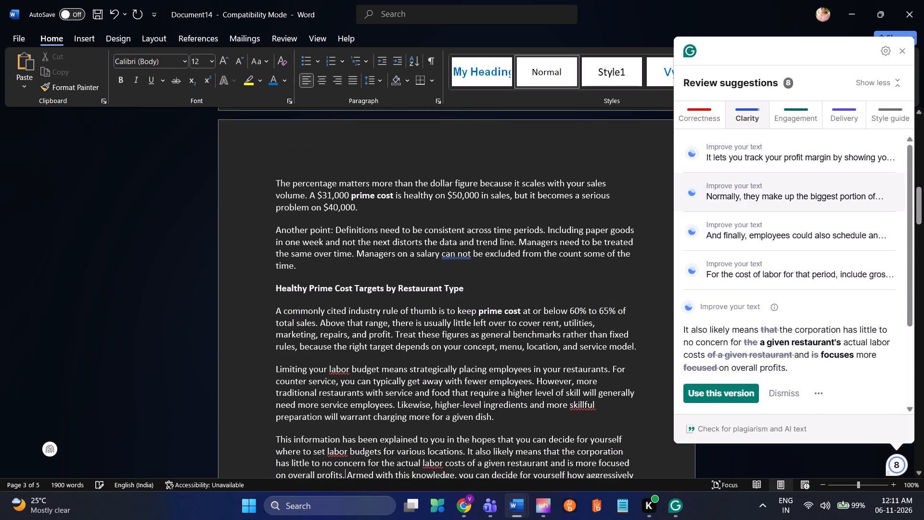
click(900, 50)
Copy the entire Document14 article and scan it for AI content in the reloaded Copyleaks AI detector in Chrome.
scroll(580, 328, up, 7)
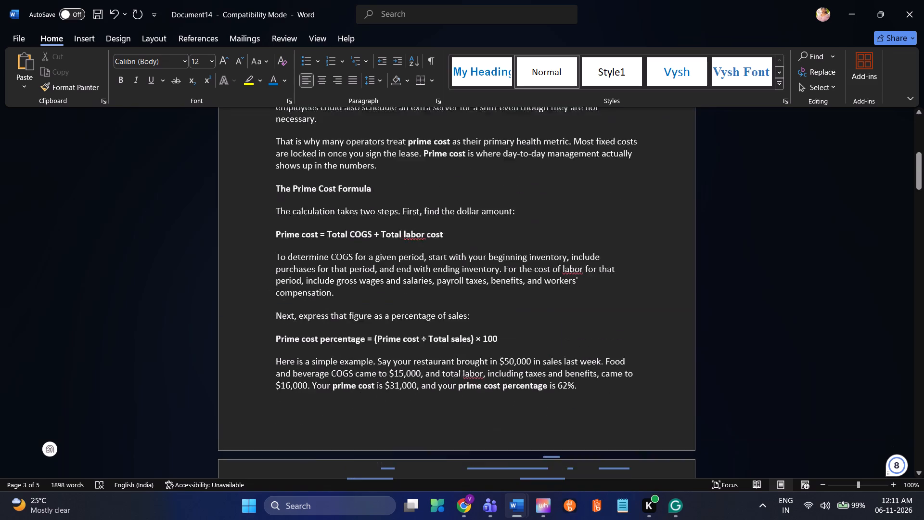
key(ctrl+a)
key(ctrl+c)
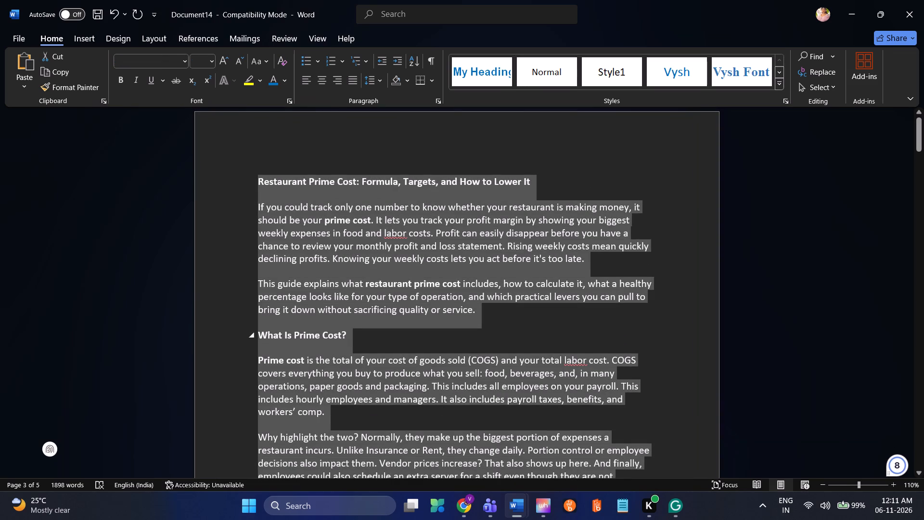
click(452, 466)
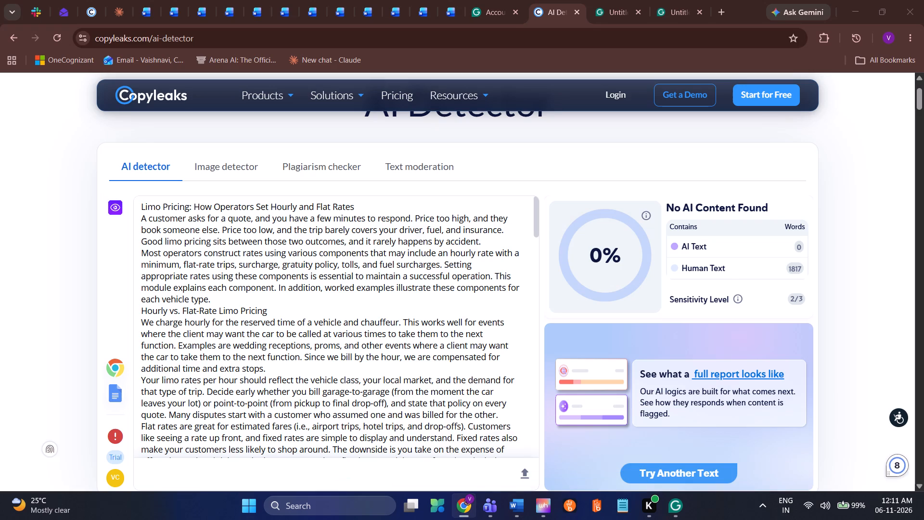
right_click(90, 165)
click(137, 211)
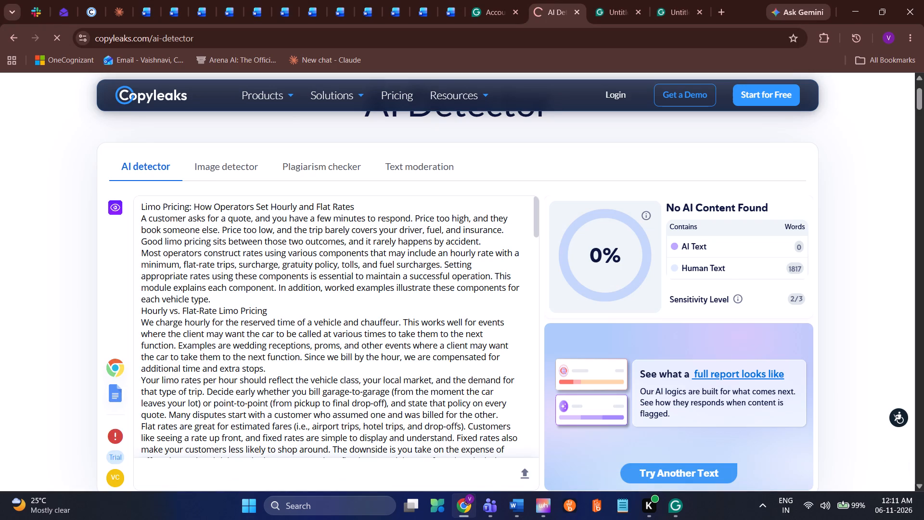
scroll(335, 215, down, 1)
scroll(319, 295, up, 1)
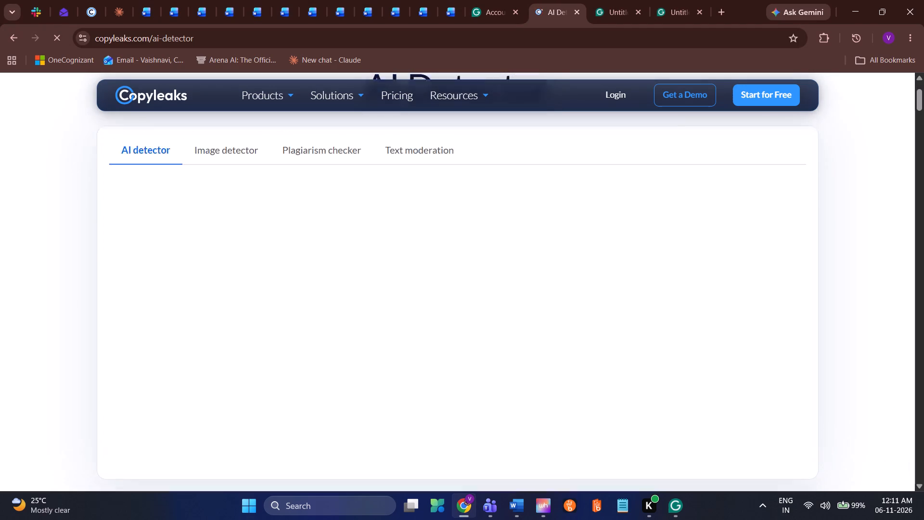
scroll(319, 295, up, 1)
double_click(259, 305)
drag(259, 305, 210, 303)
click(210, 303)
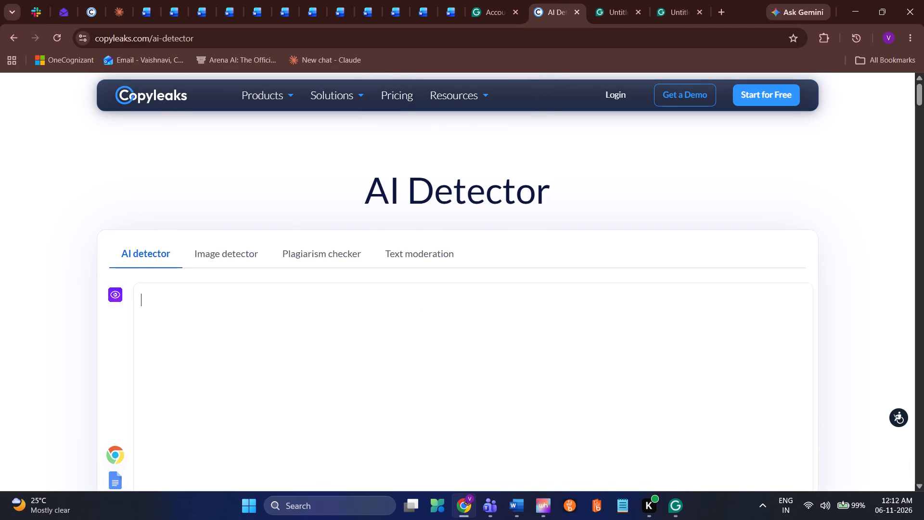
key(ctrl+v)
scroll(563, 177, right, 2)
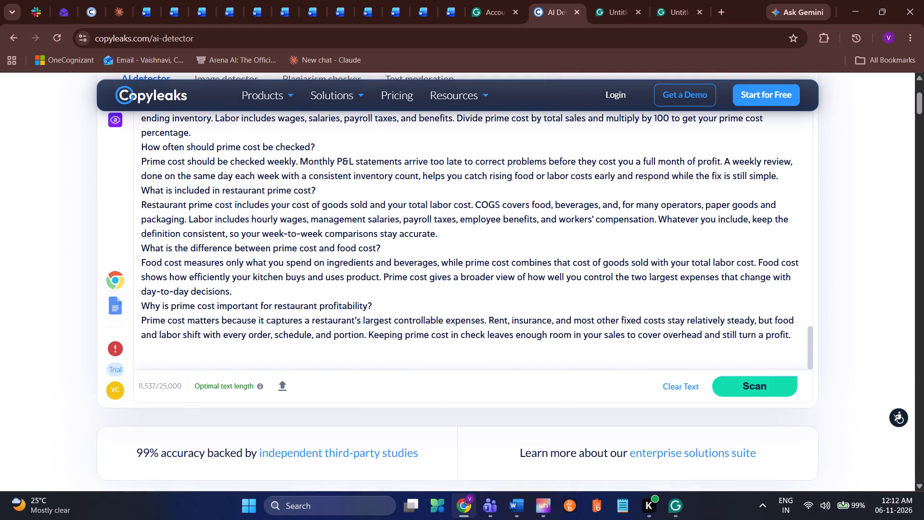
click(733, 381)
scroll(527, 376, up, 1)
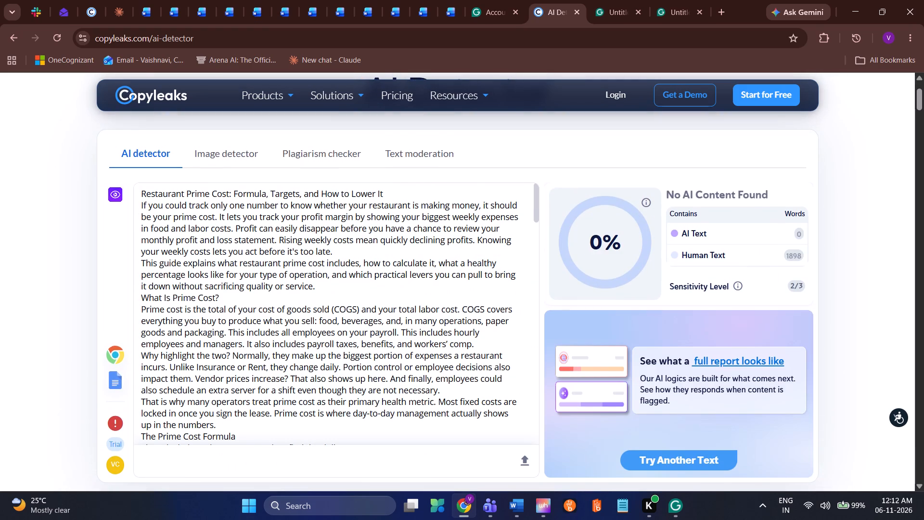
Capture a screenshot of the Copyleaks result area, covering the prime cost article's opening text and the AI score.
key(Print)
drag(96, 139, 184, 159)
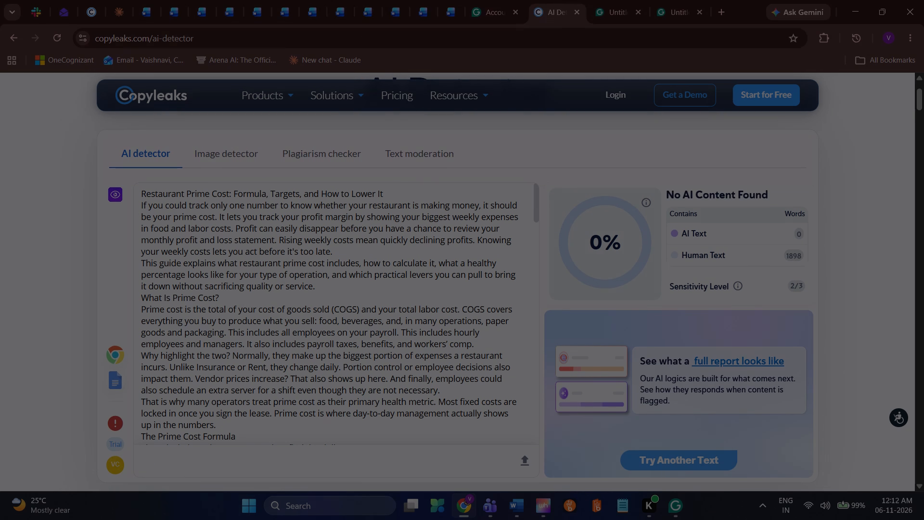
drag(184, 159, 811, 299)
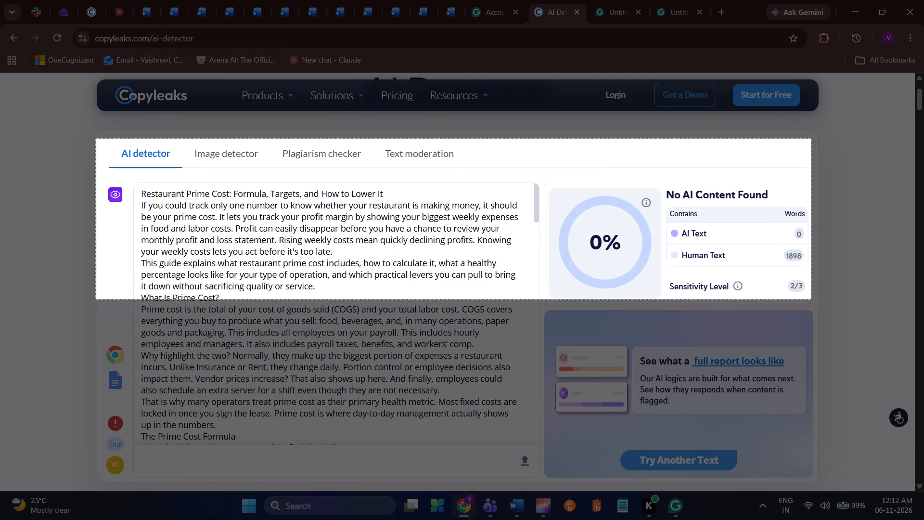
drag(811, 299, 812, 307)
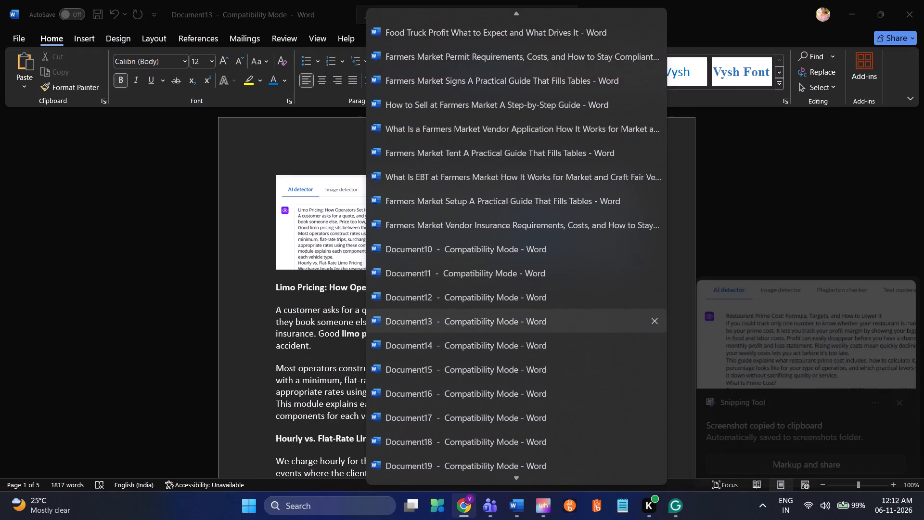
Insert the Copyleaks screenshot above the title in Document14, with the title on its own line below it.
click(428, 343)
click(346, 264)
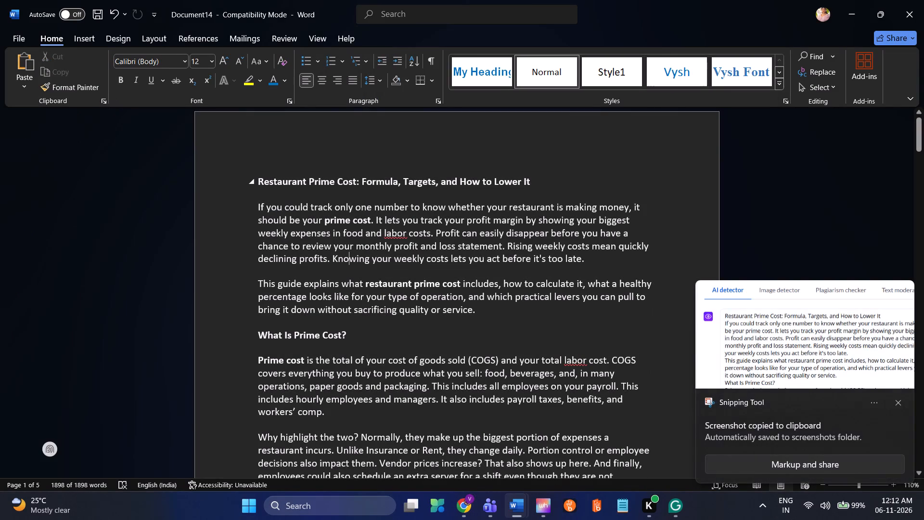
click(257, 172)
key(ctrl+v)
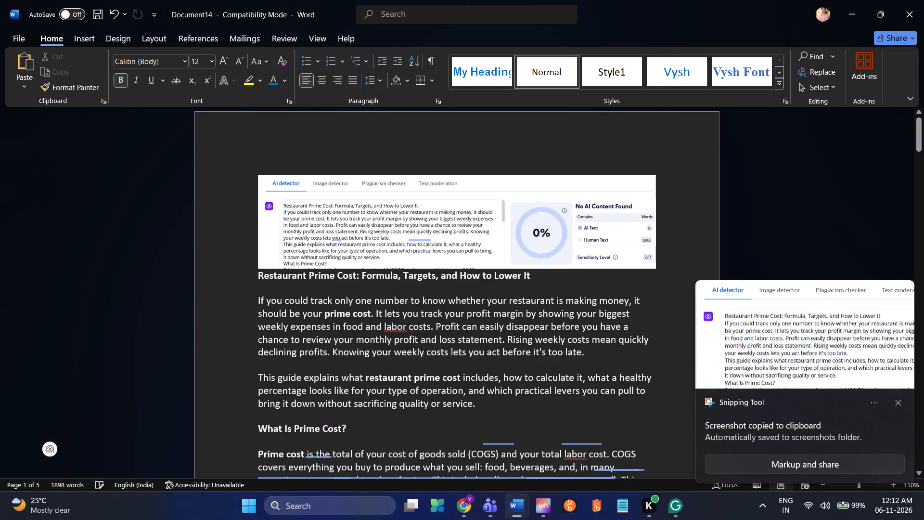
key(Return)
ctrl+scroll(257, 172, down, 1)
ctrl+scroll(325, 281, down, 2)
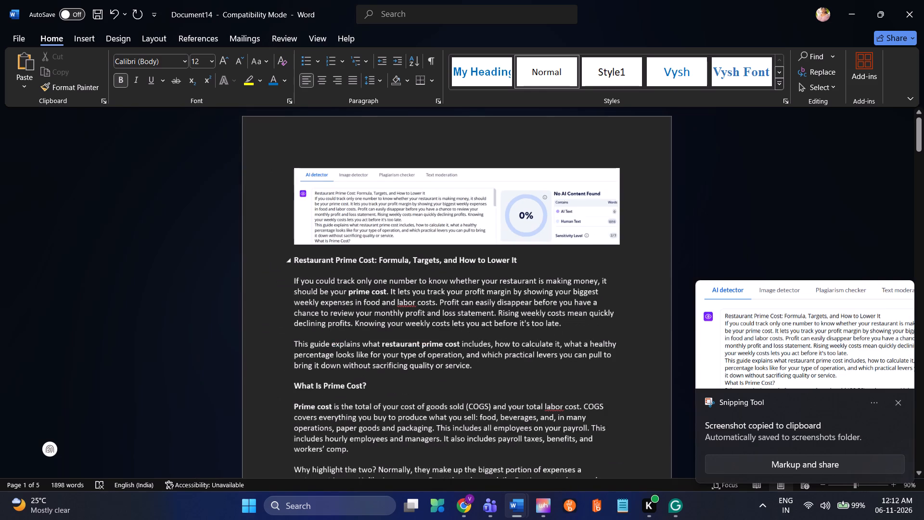
ctrl+scroll(335, 323, up, 1)
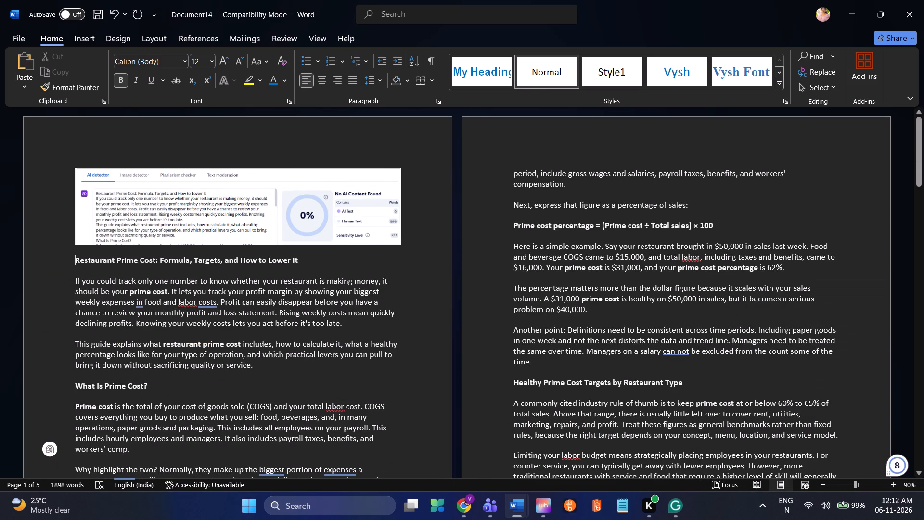
click(896, 485)
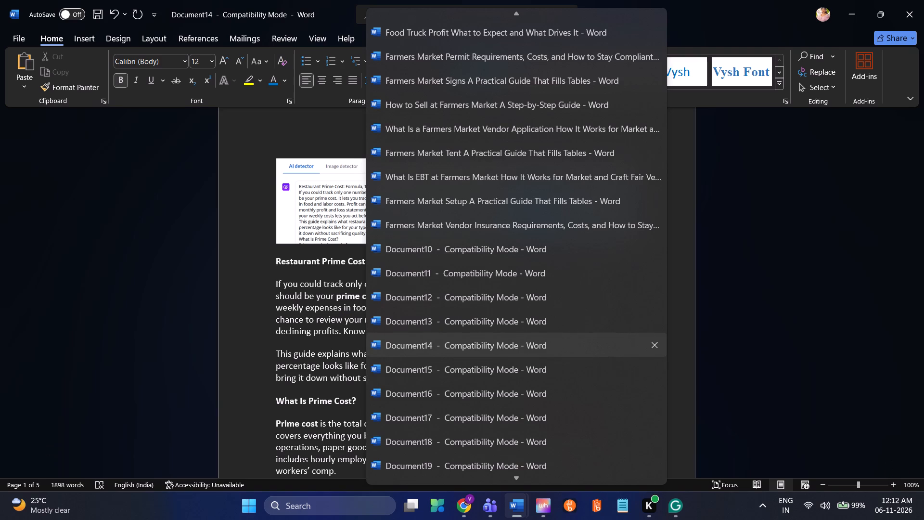
Open Document15 and accept Grammarly's correctness suggestions up to the photo article fix, including "of competitiveness", "save-the-dates" and "an update".
click(415, 371)
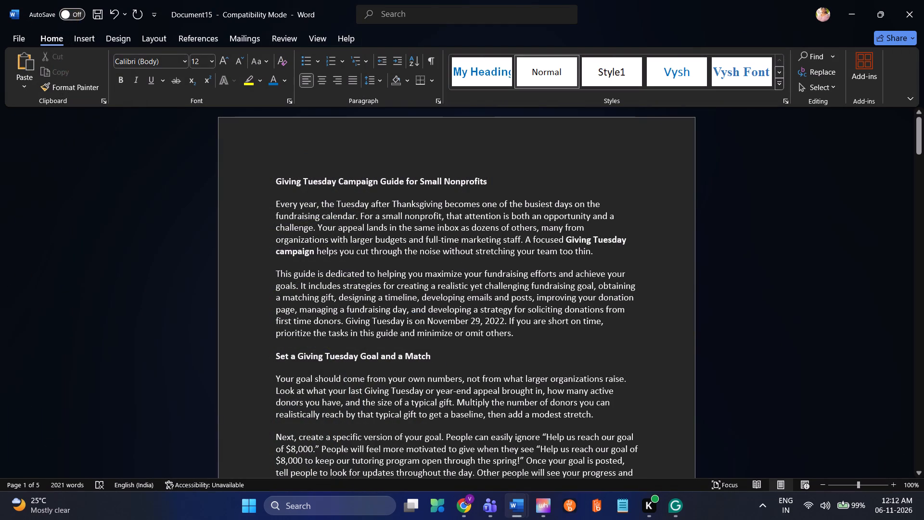
click(901, 472)
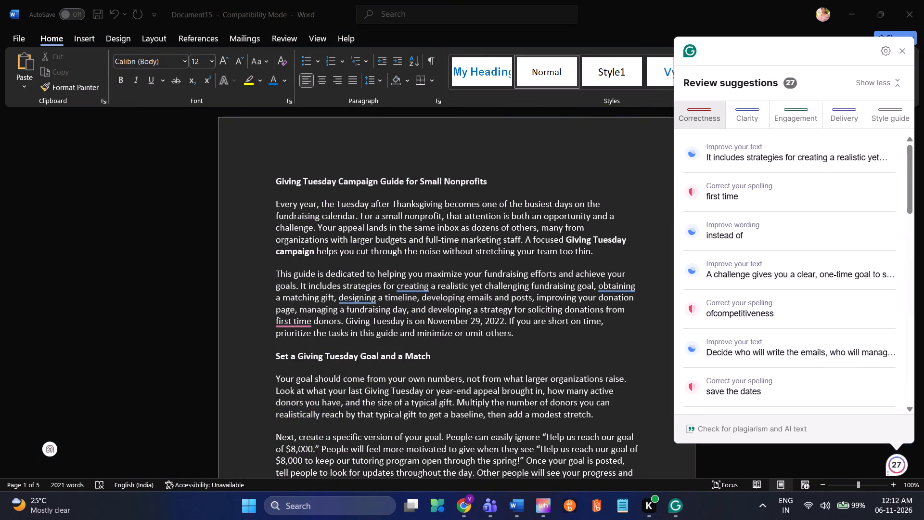
click(702, 110)
click(698, 193)
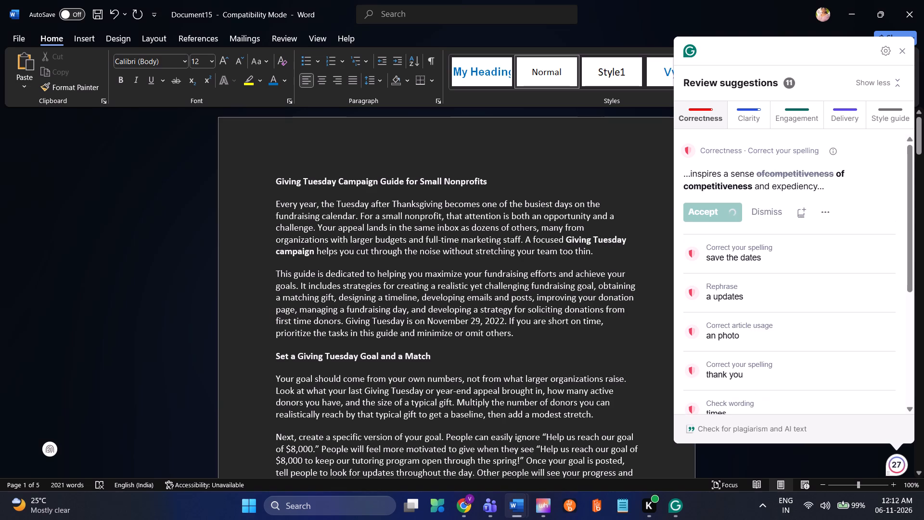
click(700, 210)
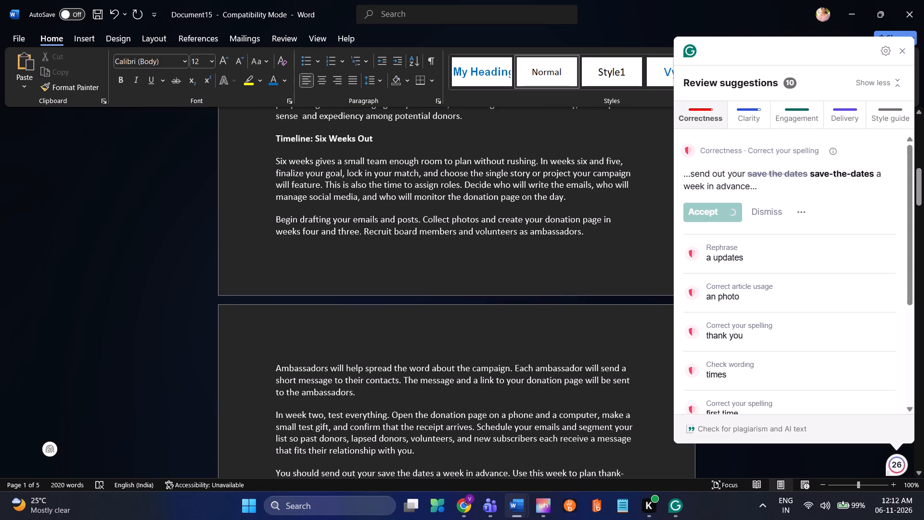
click(700, 210)
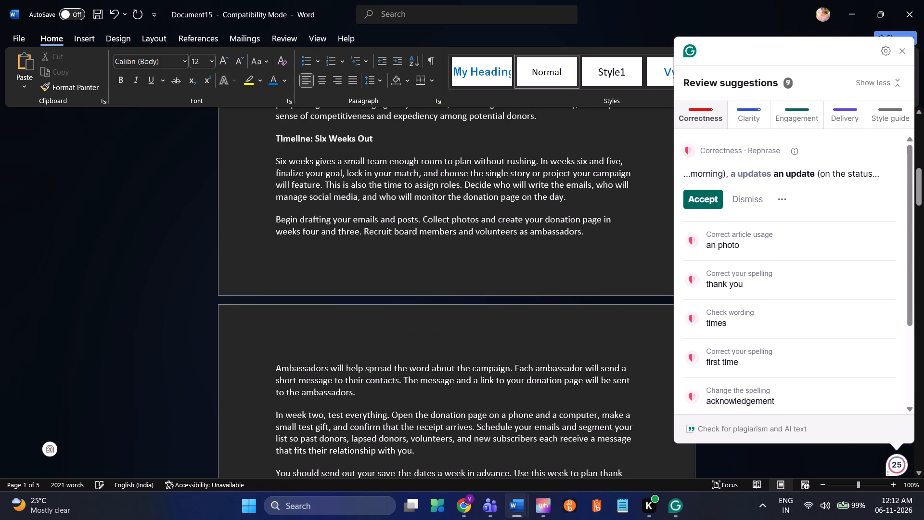
click(697, 203)
click(697, 203)
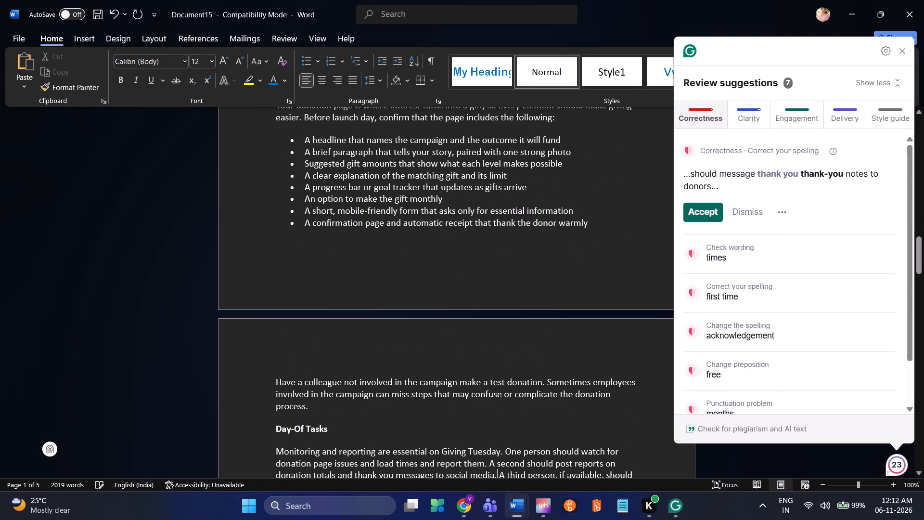
Accept the remaining correctness suggestions, including "thank-you", removing "times", "first-time", "acknowledgment", the comma after "months" and "one-time".
click(700, 216)
click(698, 200)
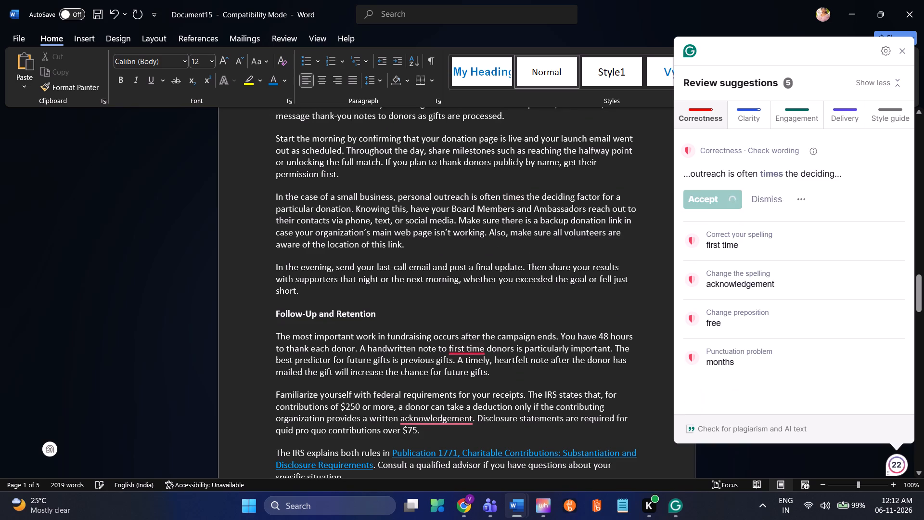
click(700, 207)
click(700, 207)
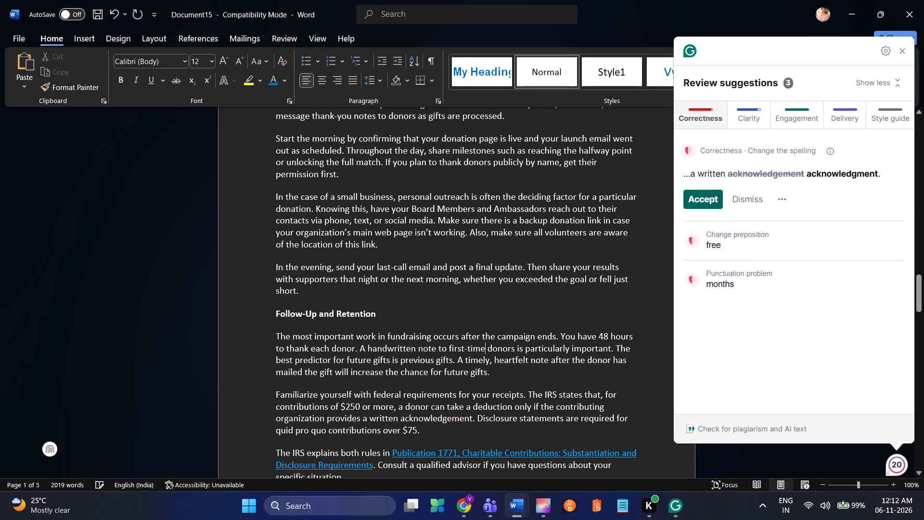
click(700, 207)
click(700, 207)
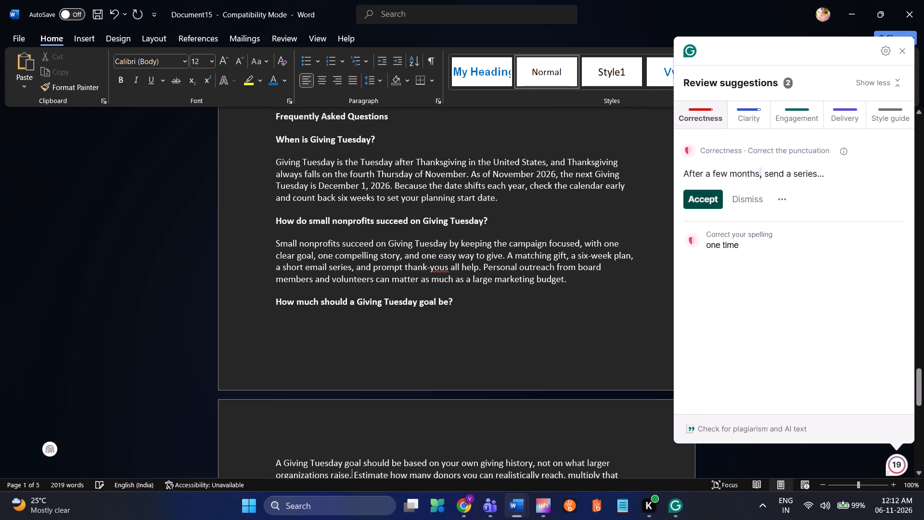
click(700, 207)
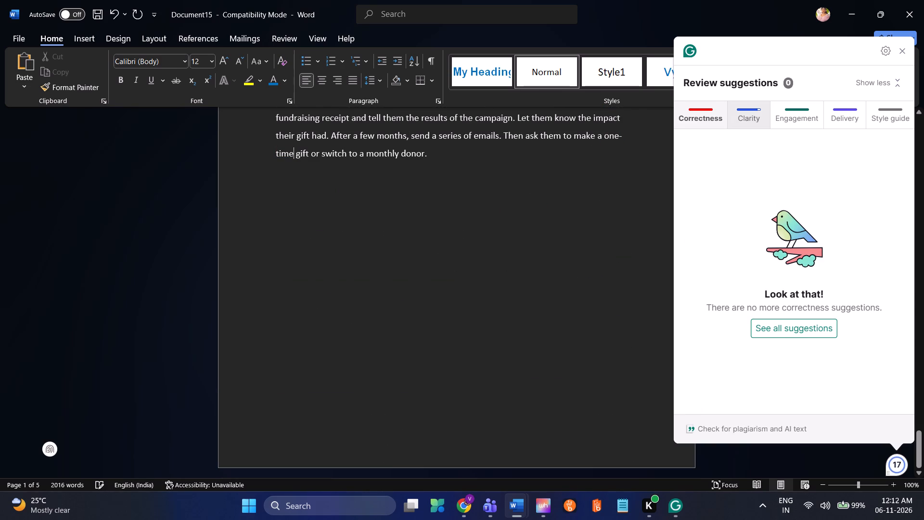
Accept the clarity rewrites from the article's end back to "know where to find", including "donating", "share the campaign results" and "You can also ask".
click(742, 102)
scroll(743, 309, down, 8)
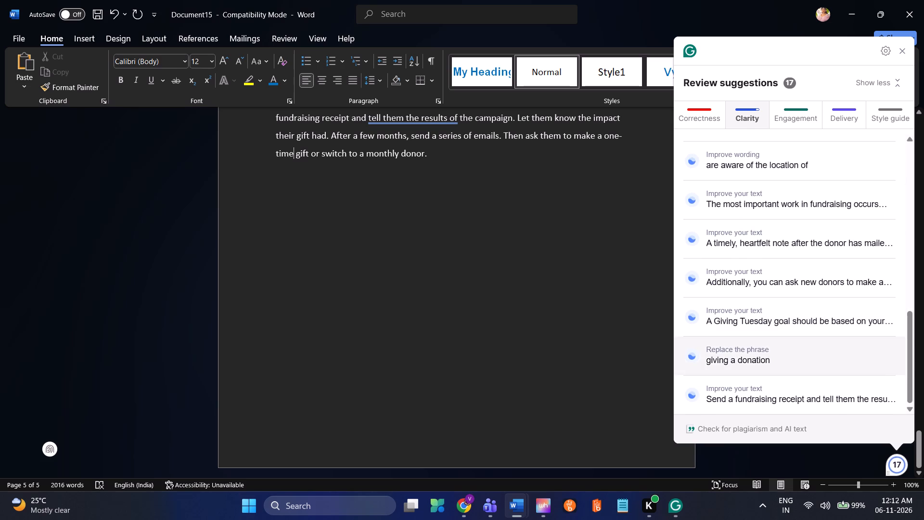
click(723, 358)
click(706, 353)
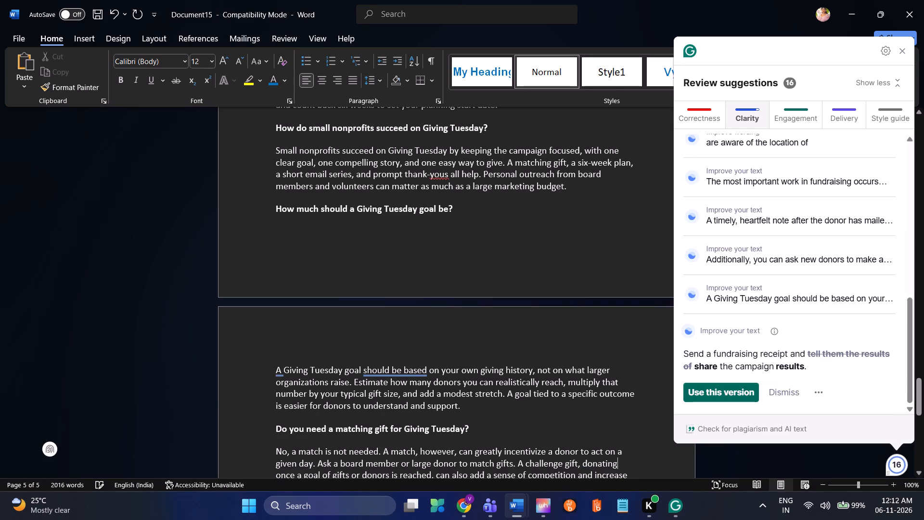
click(704, 391)
click(704, 391)
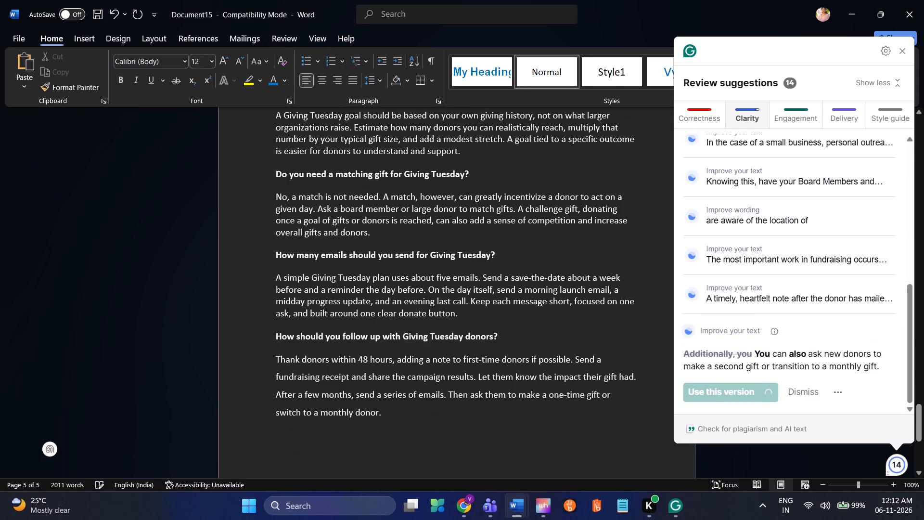
click(704, 391)
click(704, 391)
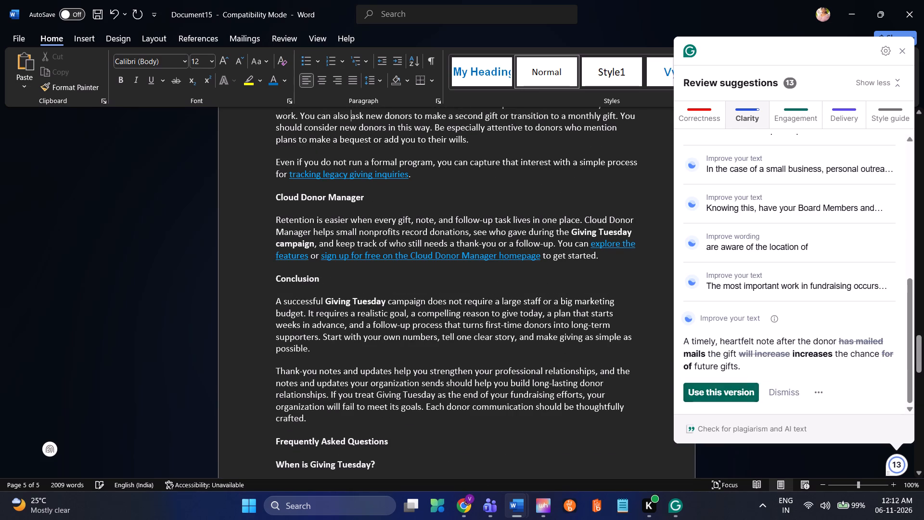
click(704, 391)
click(704, 391)
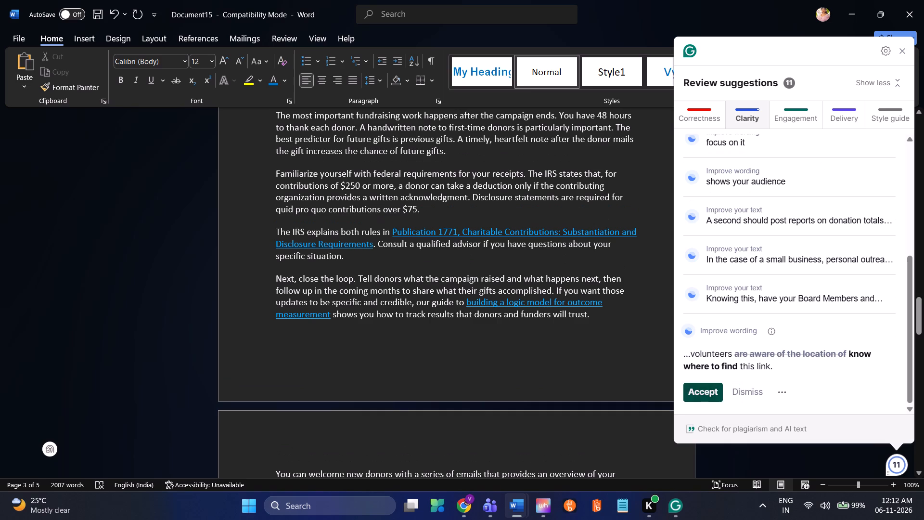
Accept the clarity suggestions for "focus on it", "shows your audience" and "instead of", then close the Grammarly suggestions.
scroll(748, 227, up, 1)
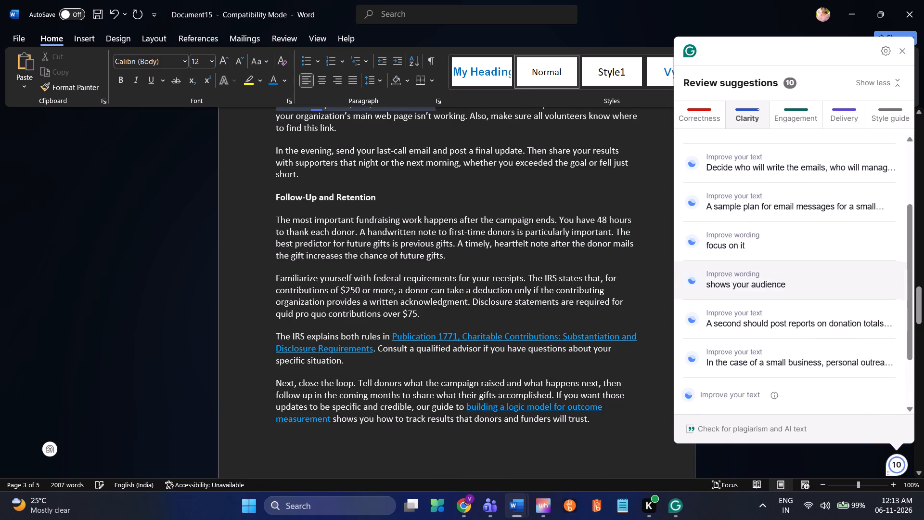
click(736, 225)
click(720, 279)
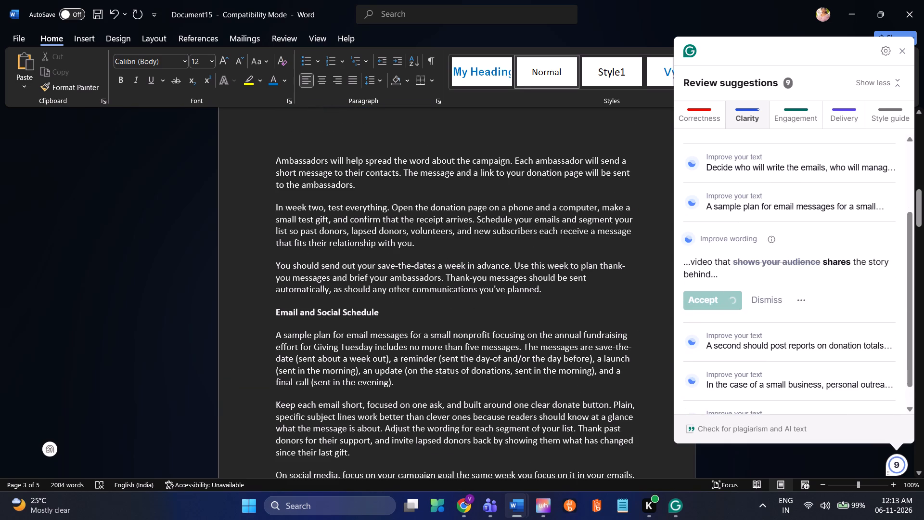
click(720, 290)
click(716, 296)
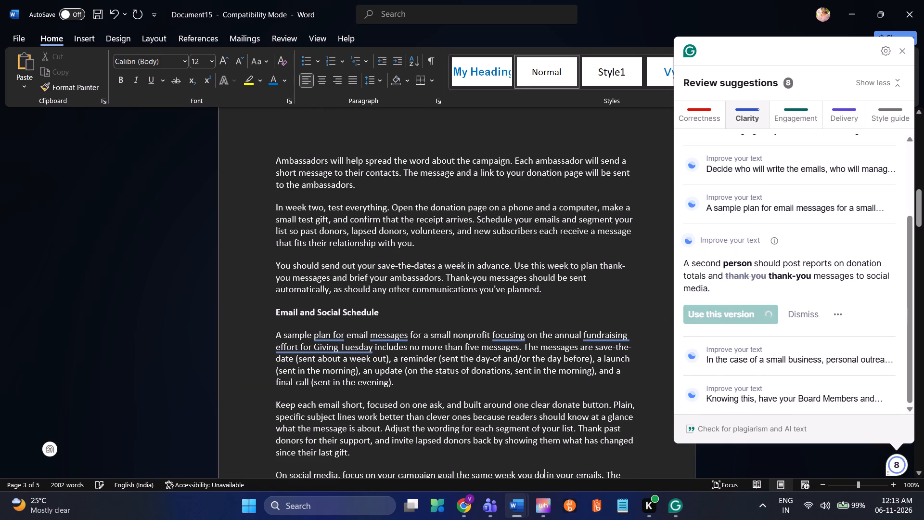
scroll(719, 258, up, 4)
click(753, 194)
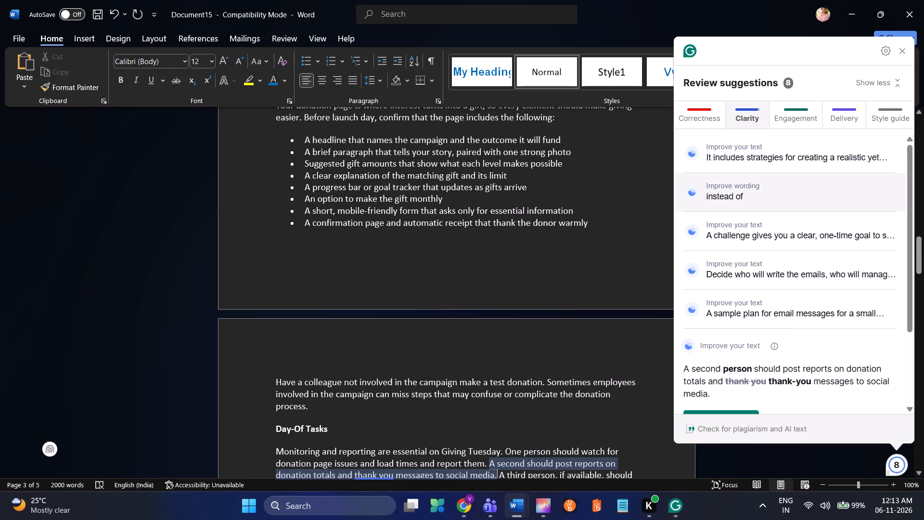
click(720, 231)
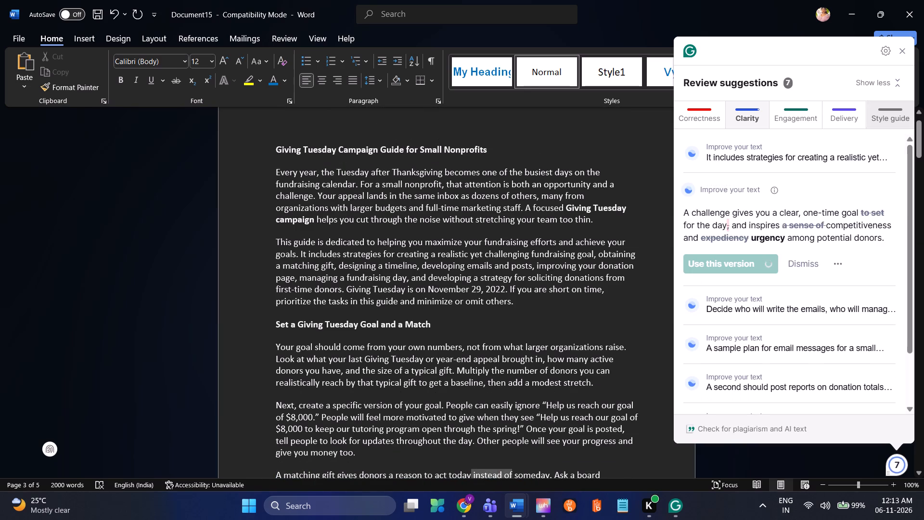
click(902, 58)
scroll(590, 342, up, 10)
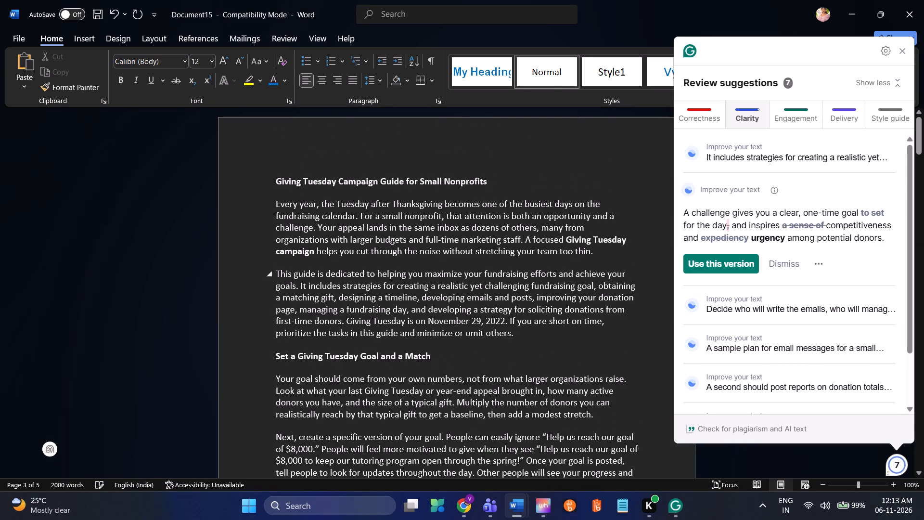
click(898, 55)
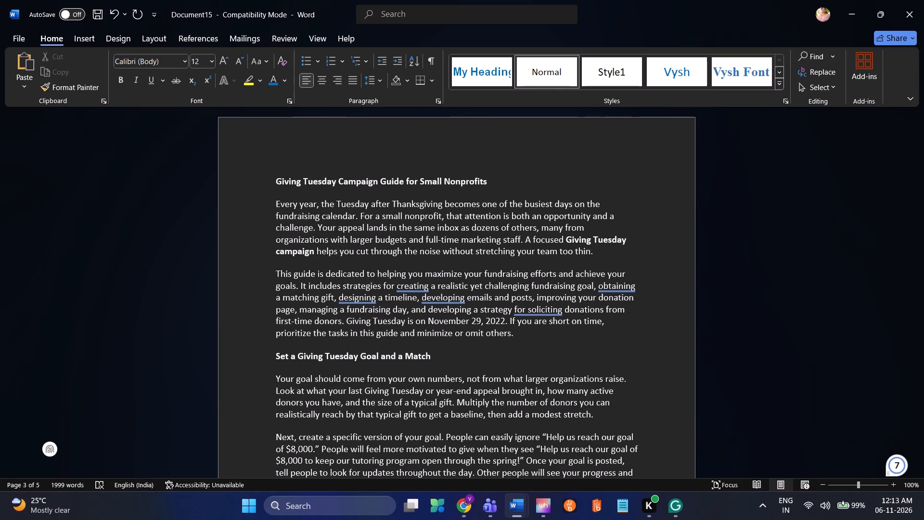
key(ctrl+a)
key(ctrl+c)
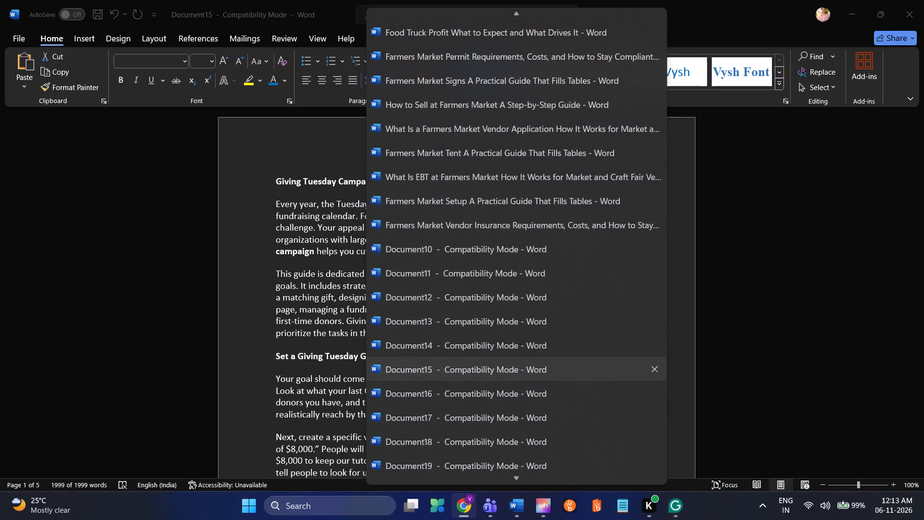
Paste the captured Copyleaks screenshot above the title of the Giving Tuesday article in Document15, on its own line.
click(433, 373)
click(376, 318)
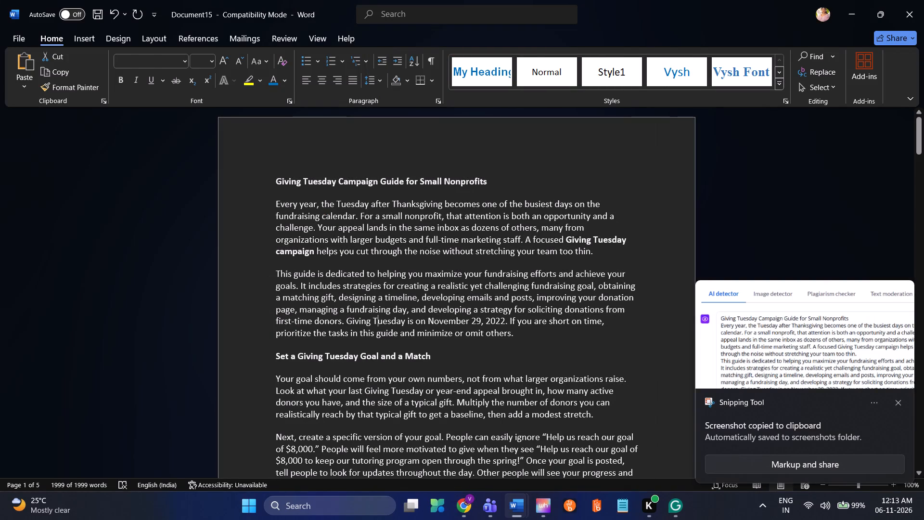
click(278, 181)
key(ctrl+v)
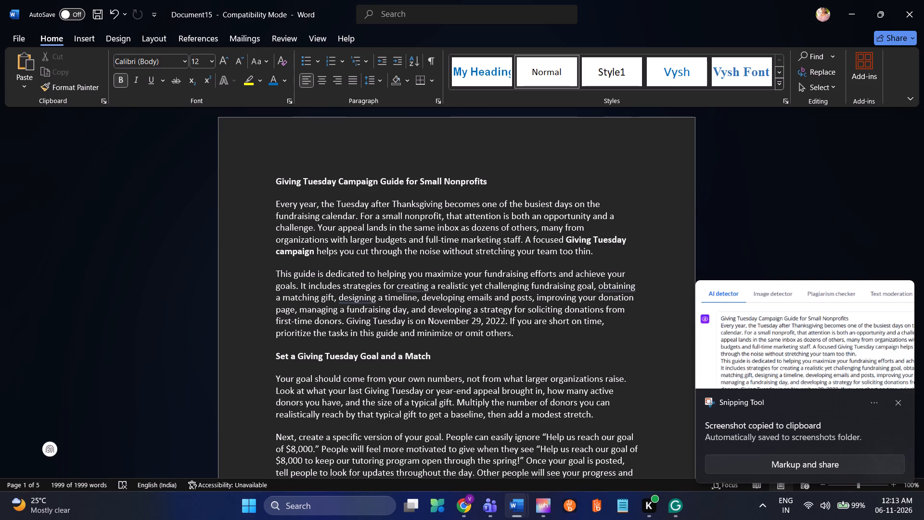
key(Return)
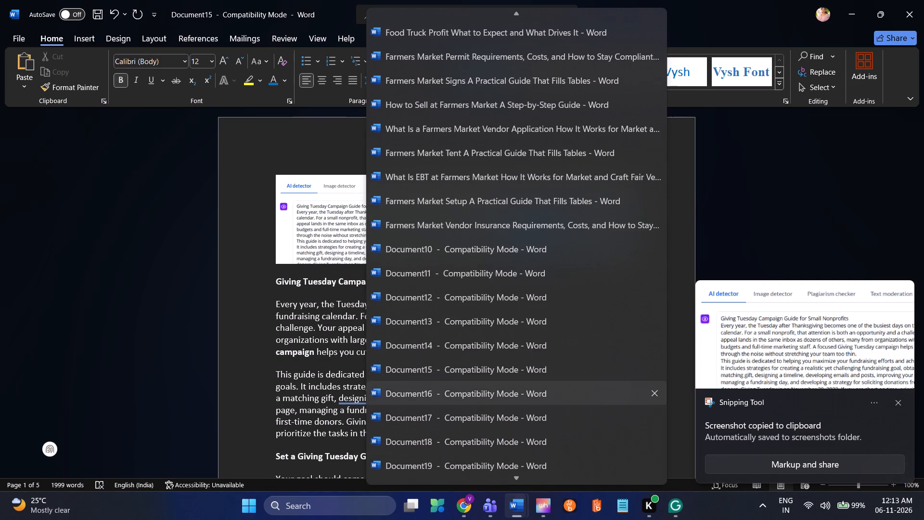
In Document16, accept Grammarly's correctness fixes from "engineering software for your team" through "two-digit" and "desktop" to "associated with the document".
click(424, 389)
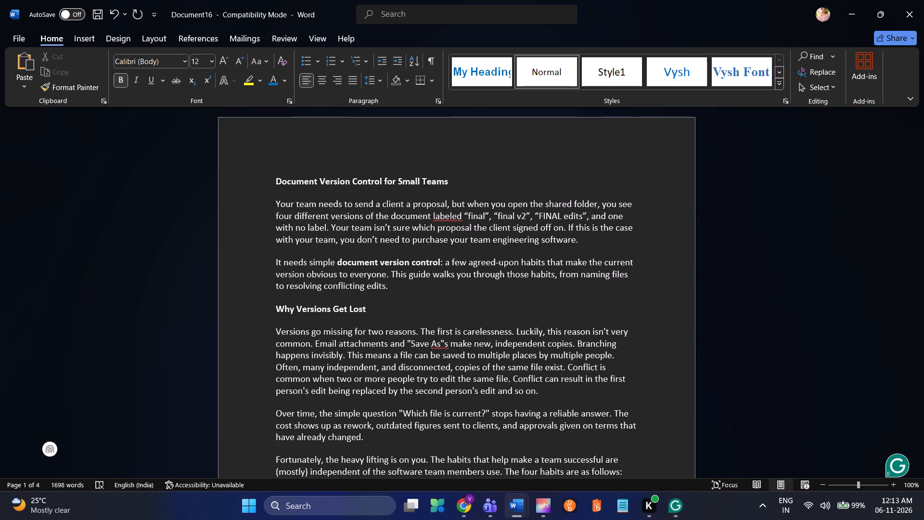
click(899, 456)
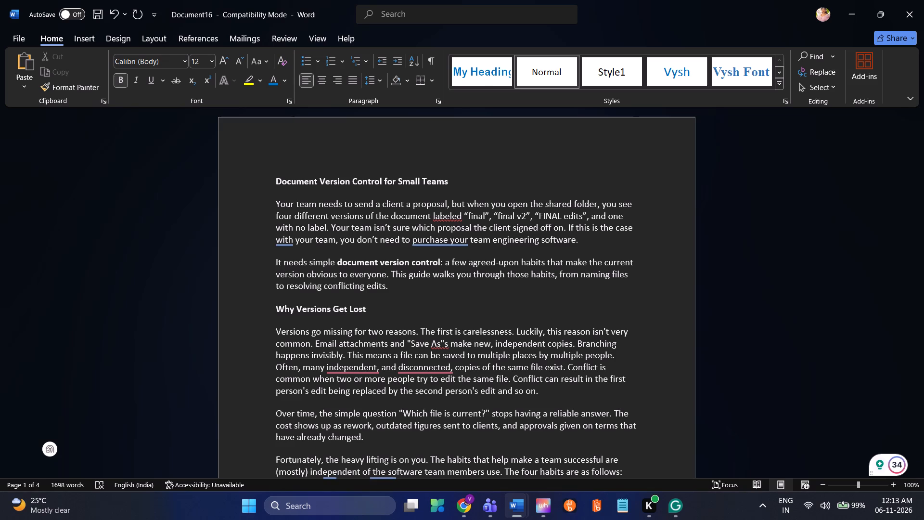
click(899, 462)
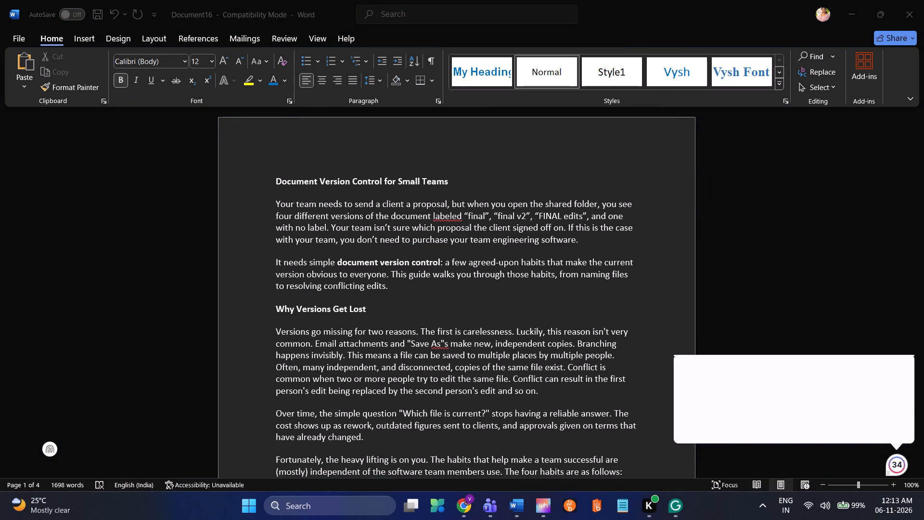
click(700, 117)
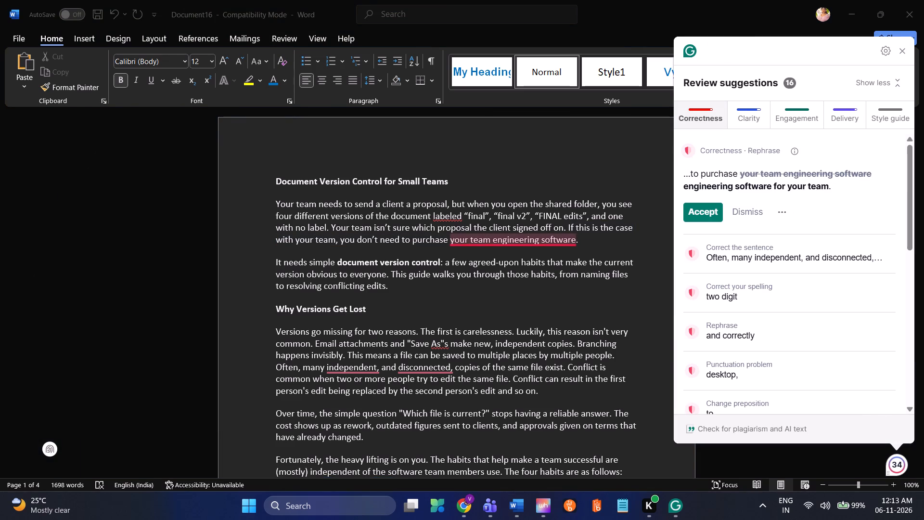
click(700, 209)
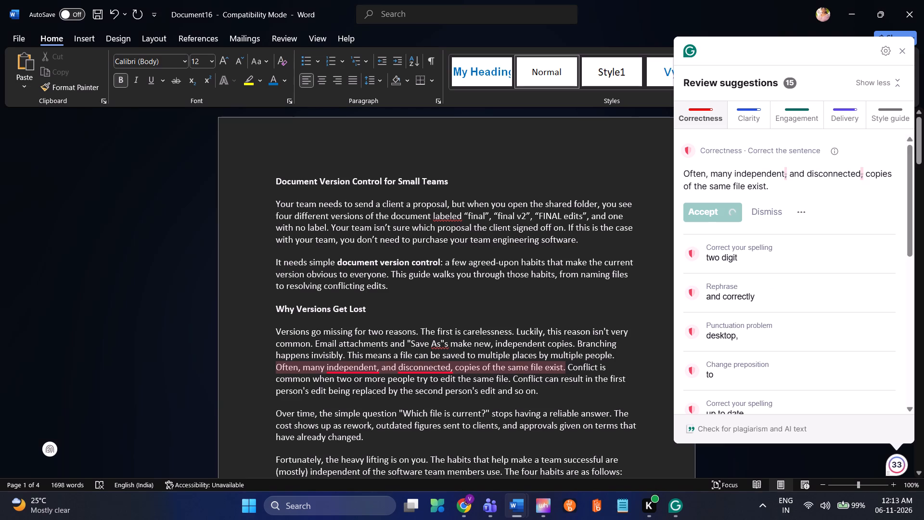
click(701, 222)
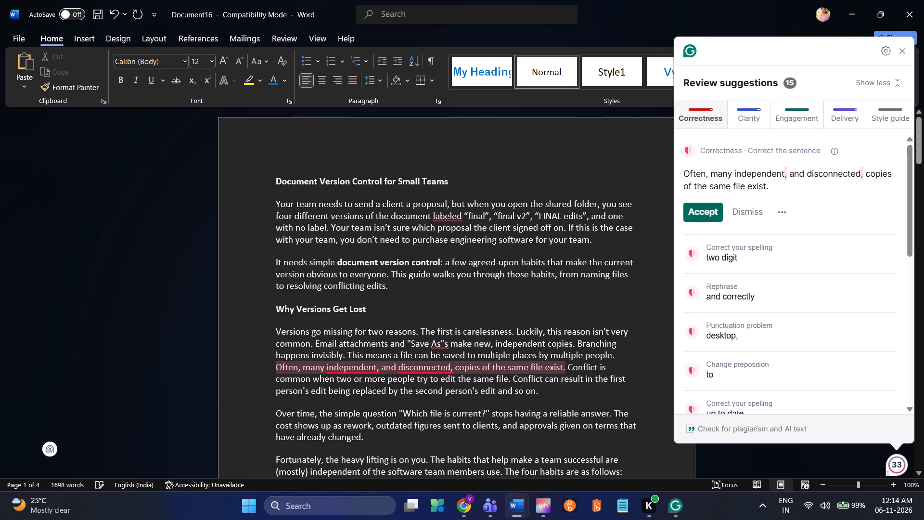
click(699, 220)
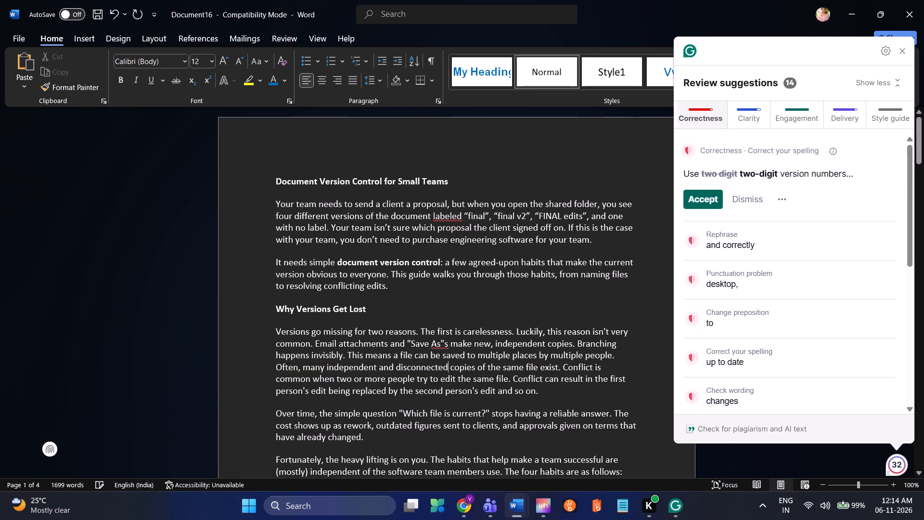
click(694, 200)
click(694, 200)
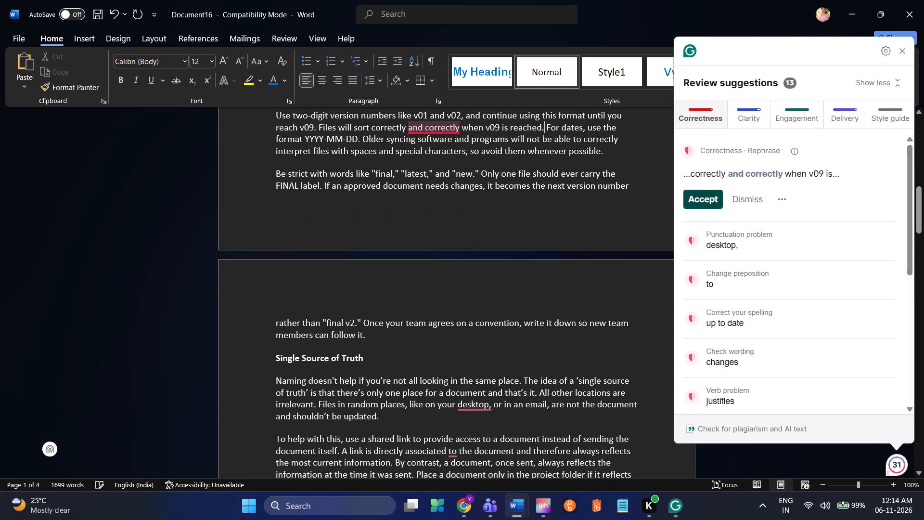
click(694, 200)
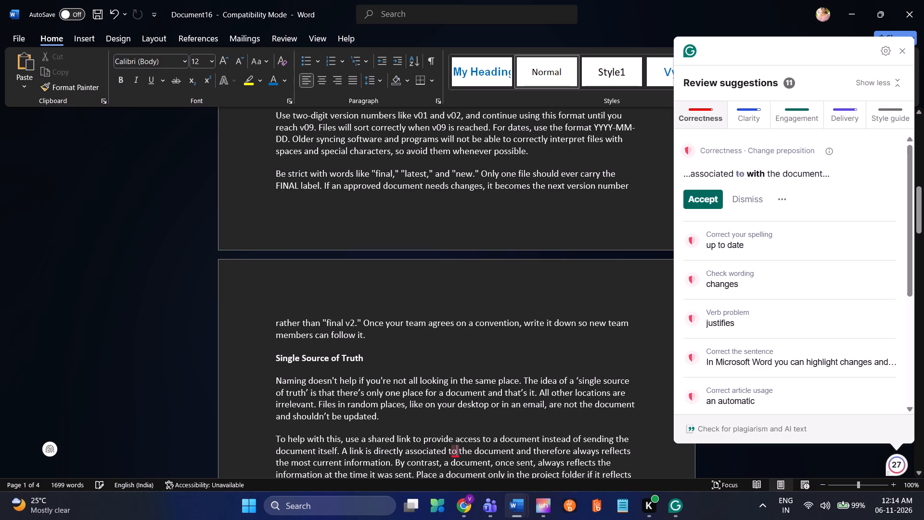
click(694, 200)
Accept the remaining correctness fixes, from "up-to-date", "change version" and "justify" through "sign up for free" to "The change log".
click(695, 219)
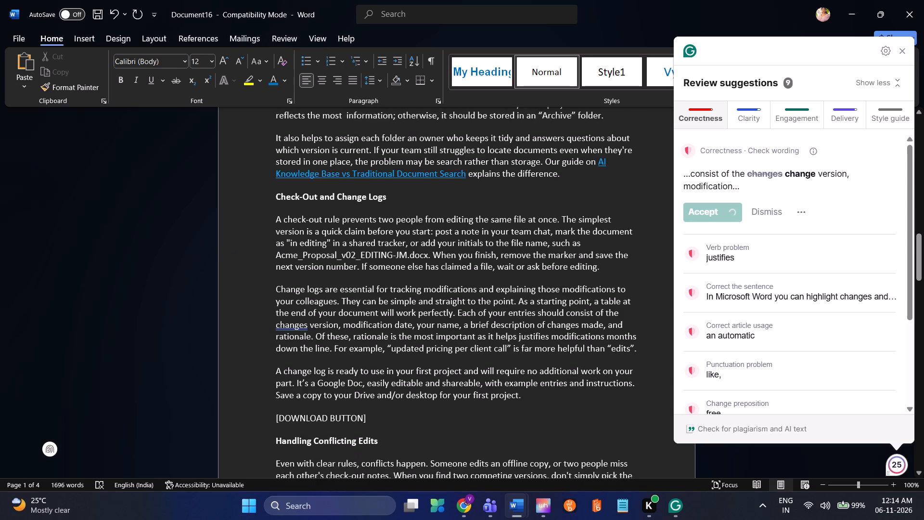
click(695, 219)
click(693, 206)
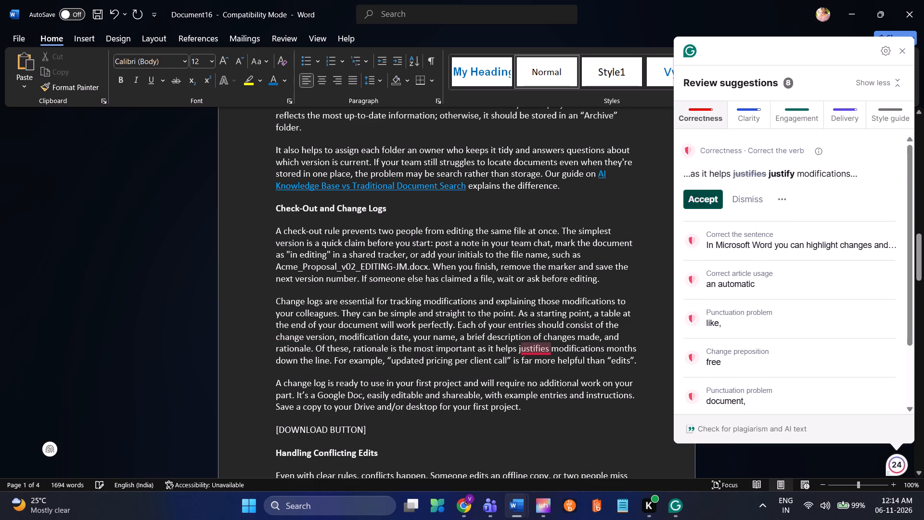
click(697, 223)
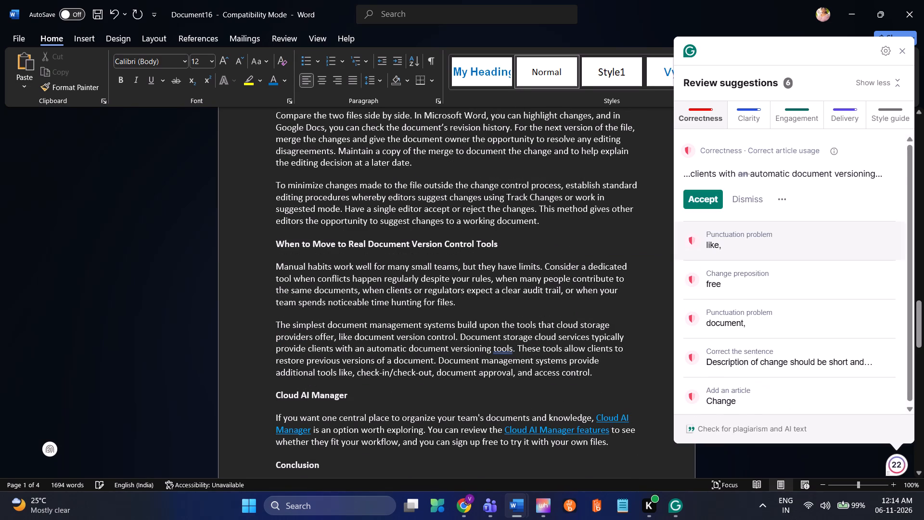
click(695, 199)
click(695, 199)
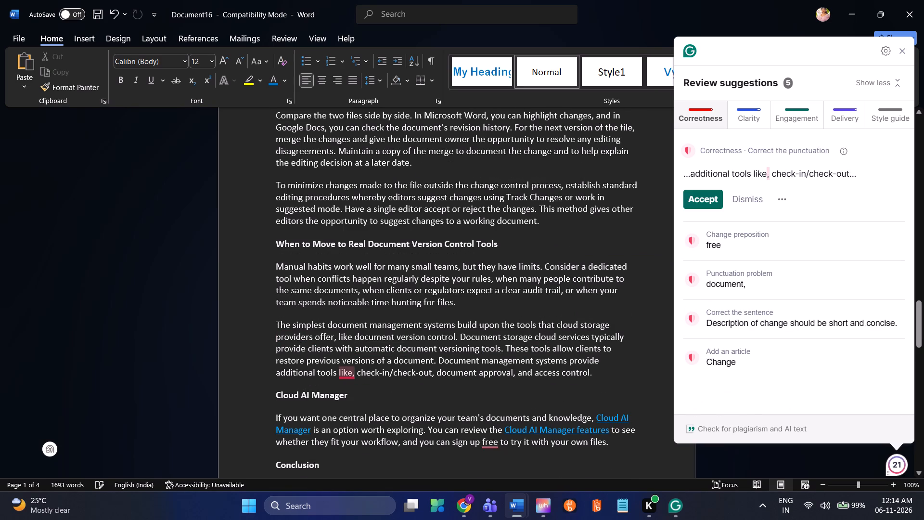
click(695, 199)
click(695, 199)
click(695, 199)
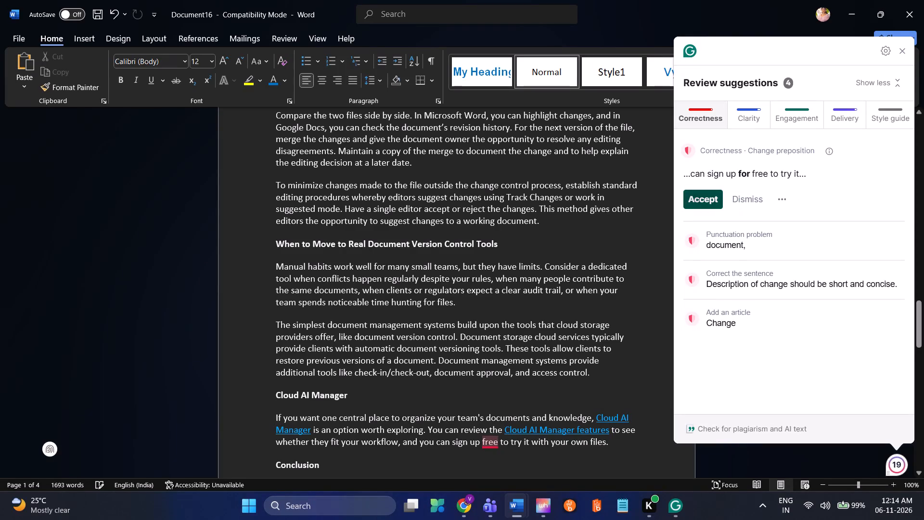
click(695, 199)
click(695, 199)
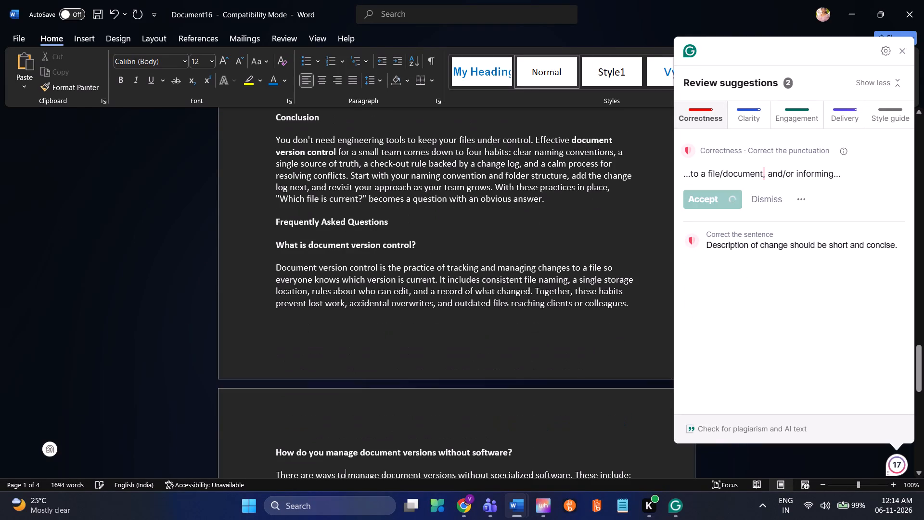
click(701, 214)
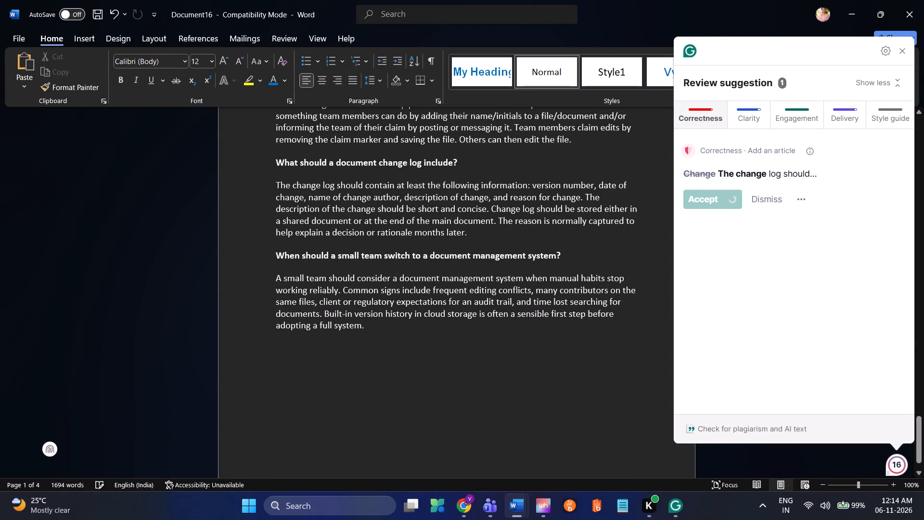
click(699, 203)
Accept the clarity suggestions "check-out rule" and "You can manage document" in the FAQ answers.
click(756, 113)
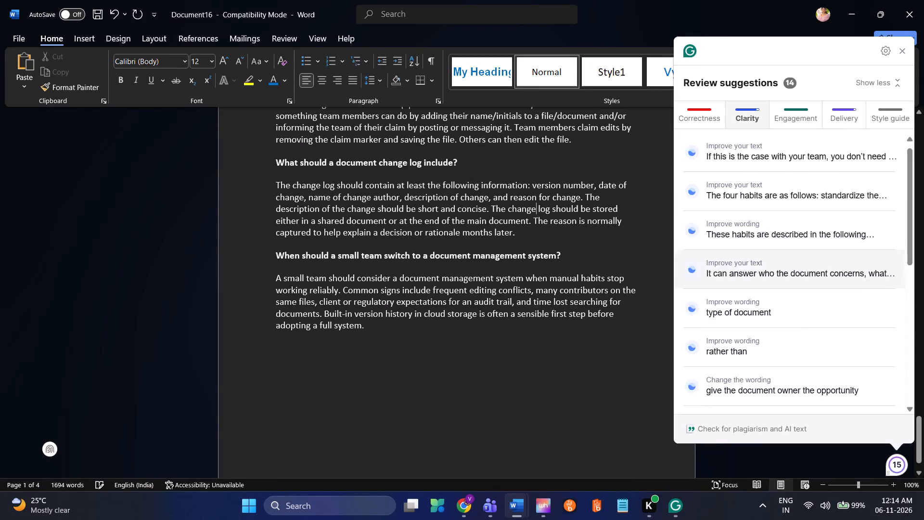
scroll(758, 294, down, 4)
click(684, 394)
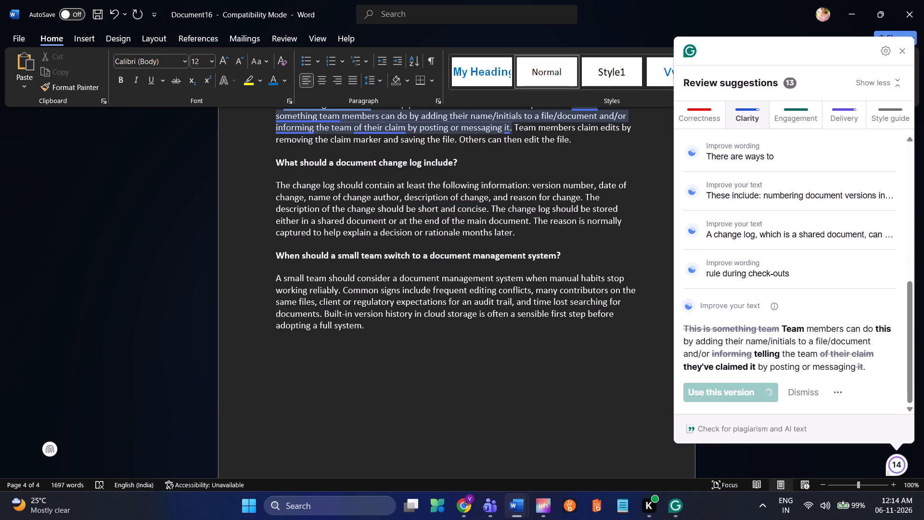
click(726, 277)
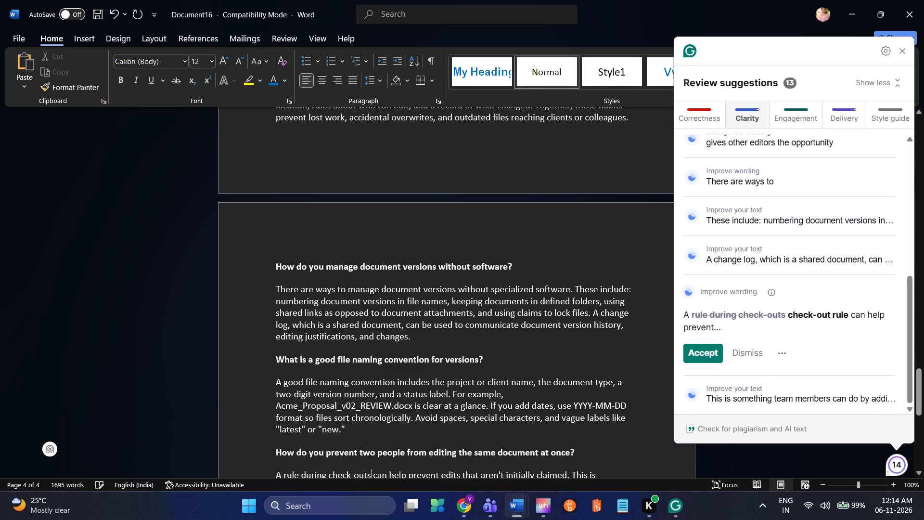
click(705, 342)
click(707, 353)
scroll(774, 279, up, 2)
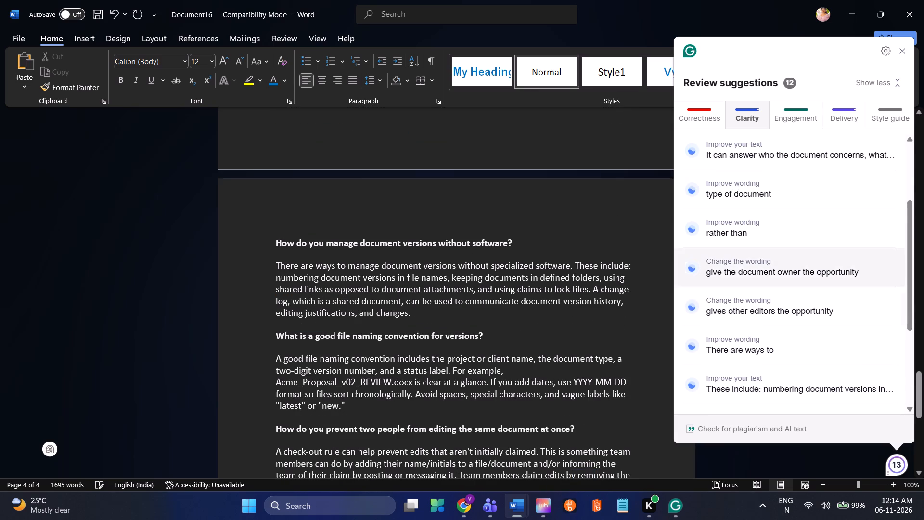
click(752, 330)
click(709, 391)
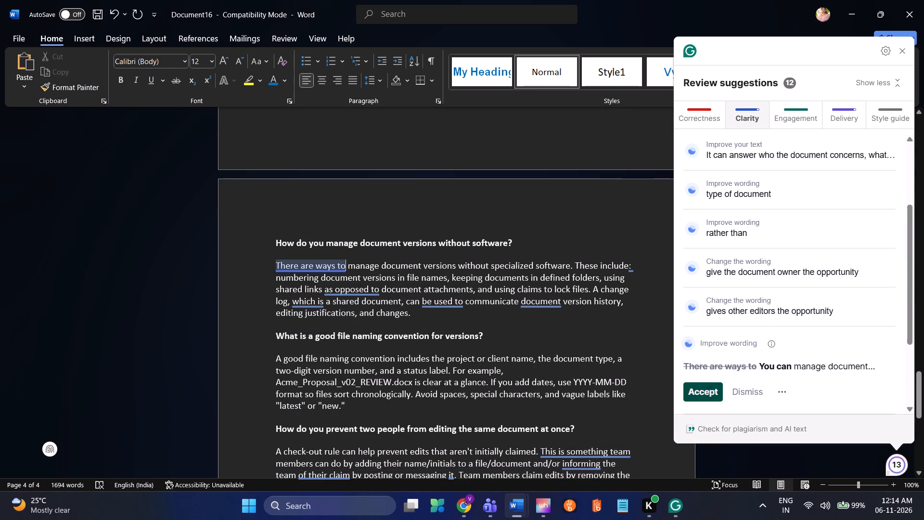
Accept the clarity suggestions replacing "rather than" with ", not" and "type of document" with "document type", and close the Grammarly suggestions.
click(749, 236)
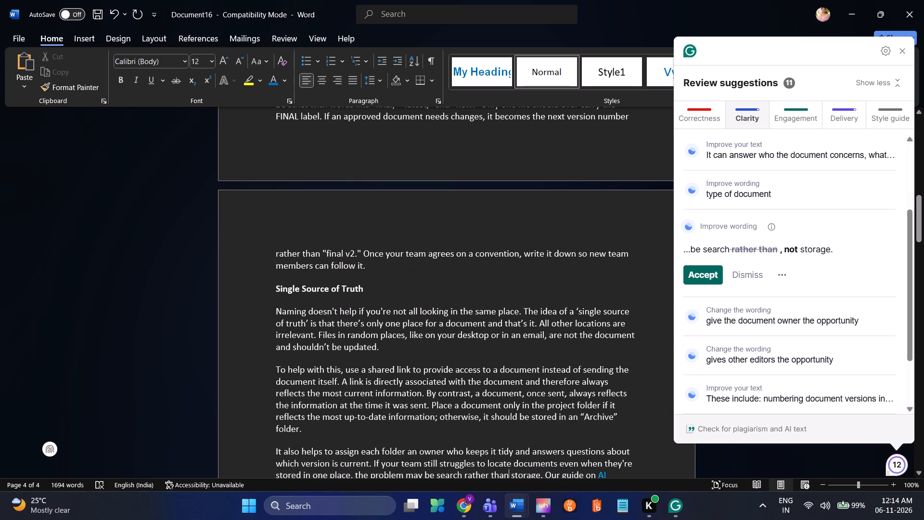
click(707, 273)
click(735, 195)
scroll(735, 195, up, 1)
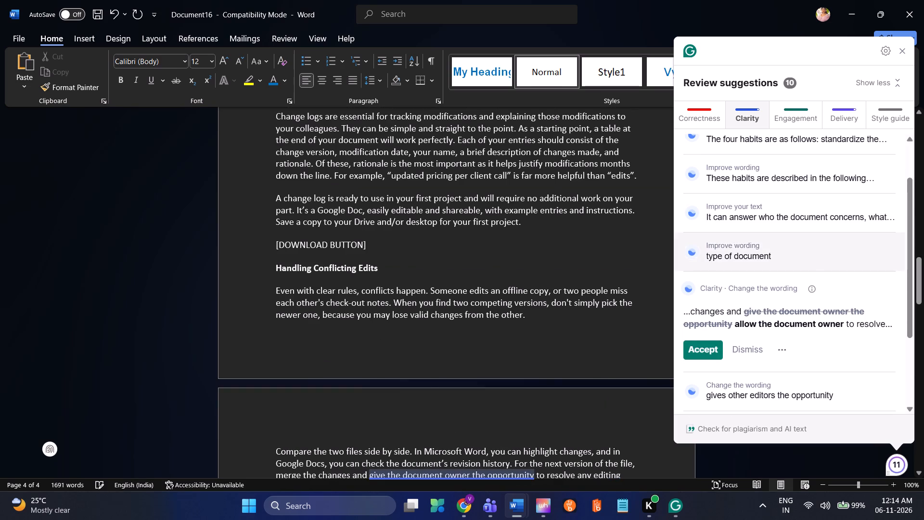
click(715, 260)
click(701, 314)
scroll(762, 251, up, 2)
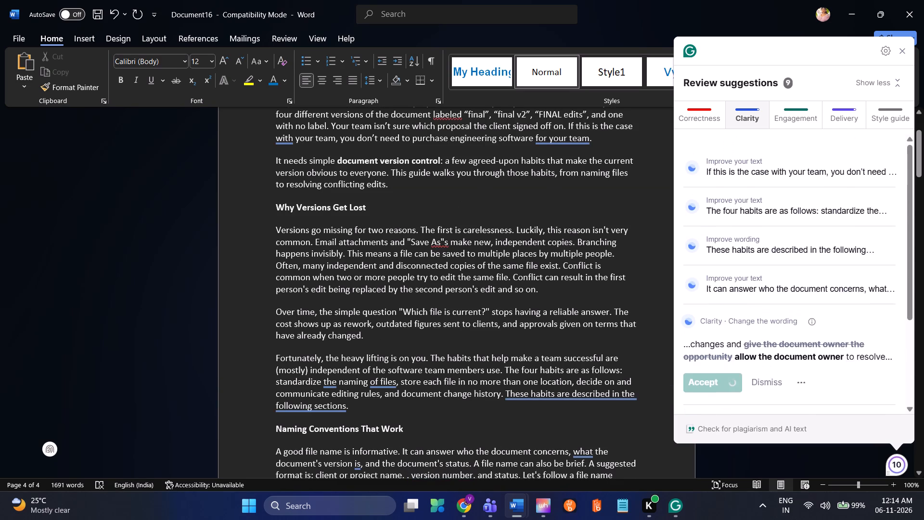
click(902, 48)
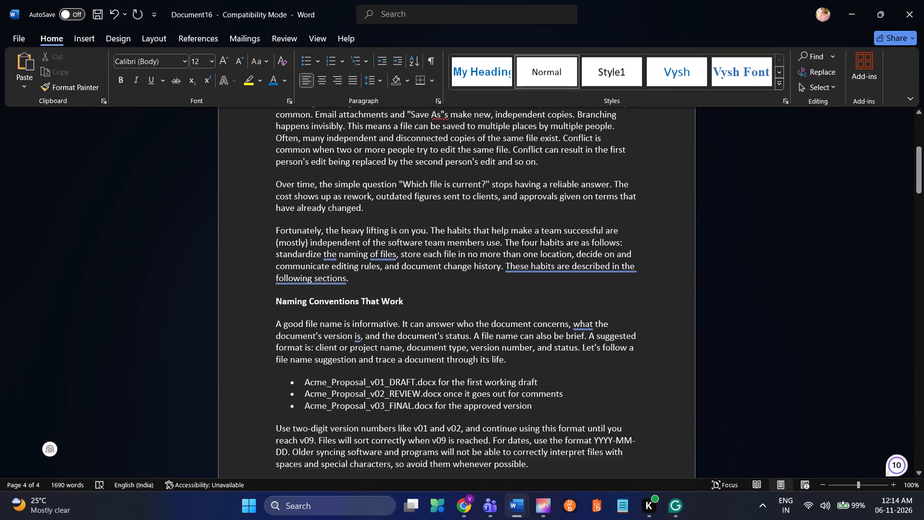
scroll(652, 255, up, 14)
key(ctrl+a)
key(ctrl+c)
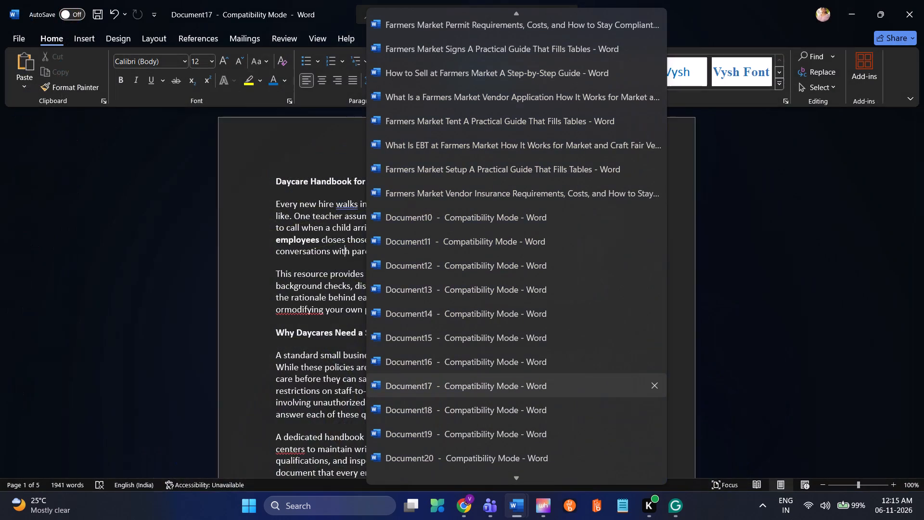
click(406, 364)
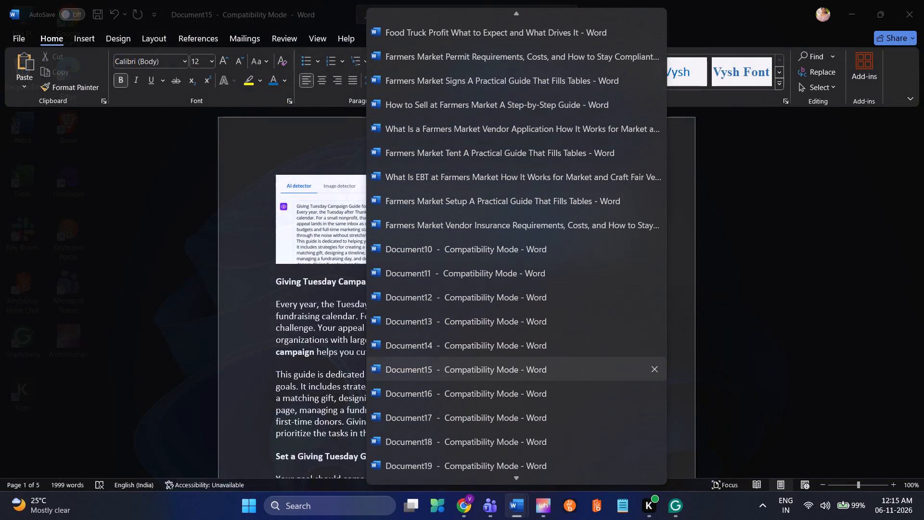
click(413, 390)
click(350, 257)
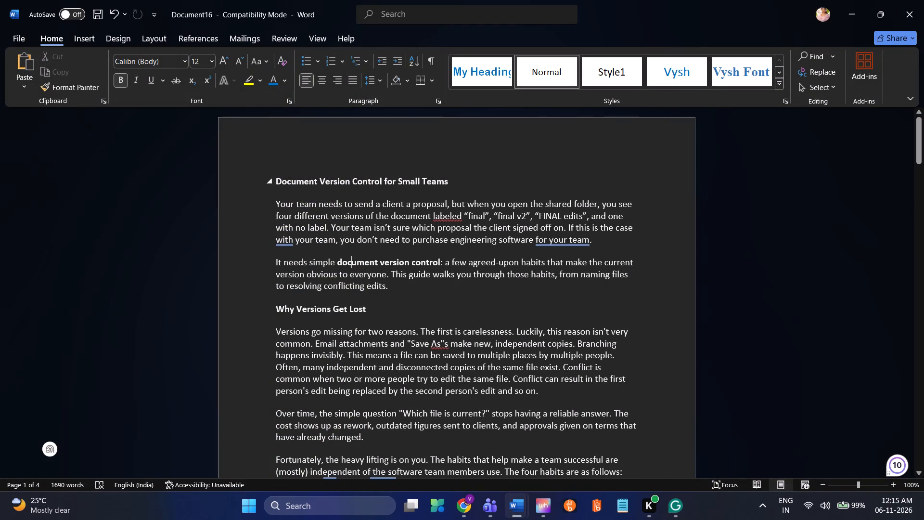
click(276, 177)
key(ctrl+v)
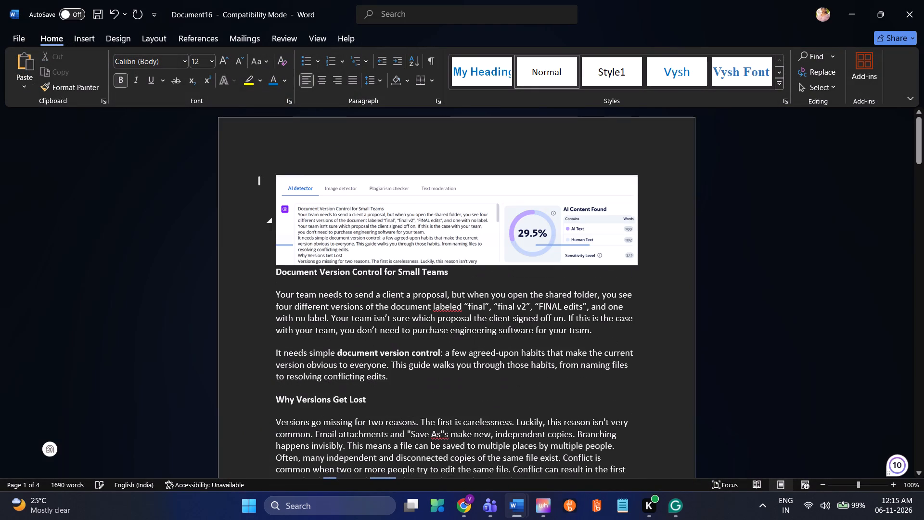
key(Return)
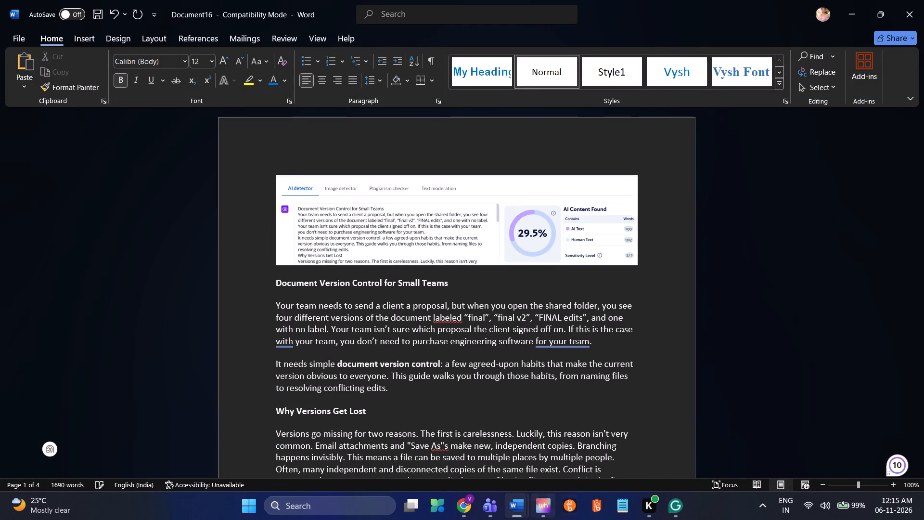
In Document17, accept the Grammarly correctness fixes "handbook, including", "or modifying", "was told", "parents'" and "staff are required".
scroll(475, 439, down, 2)
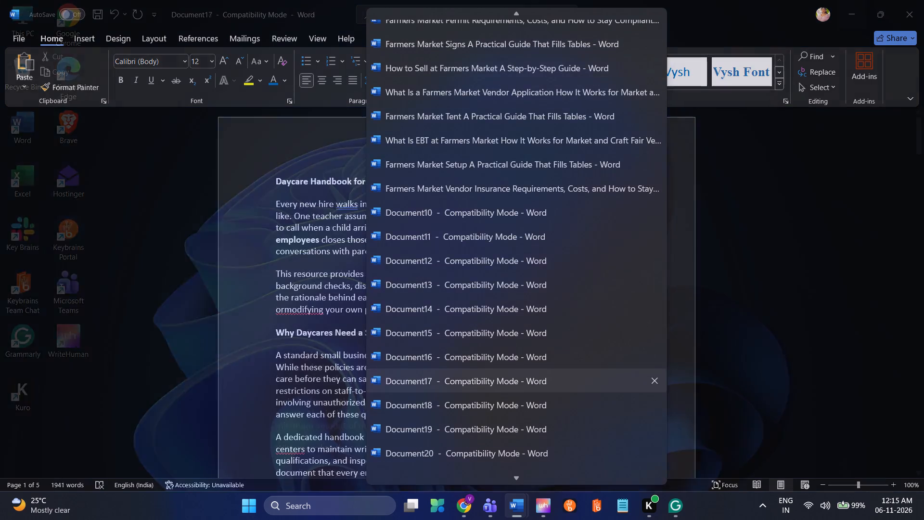
click(408, 379)
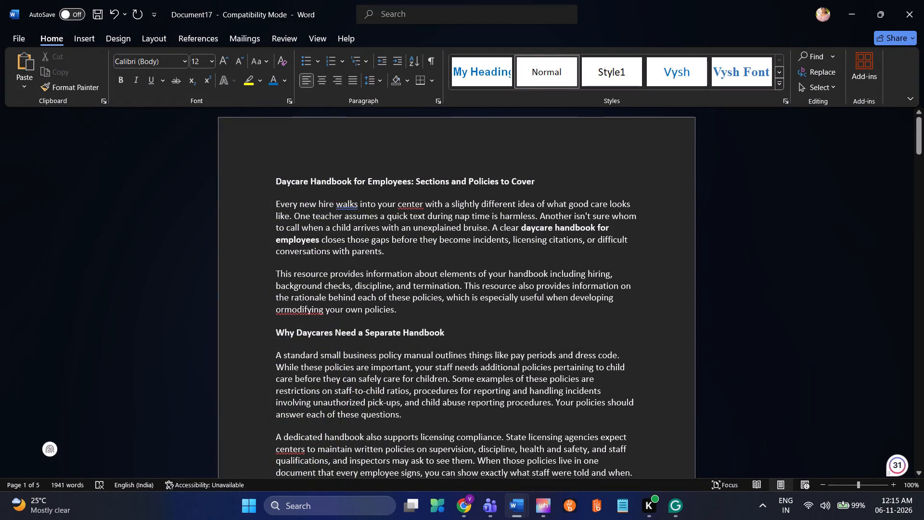
click(895, 468)
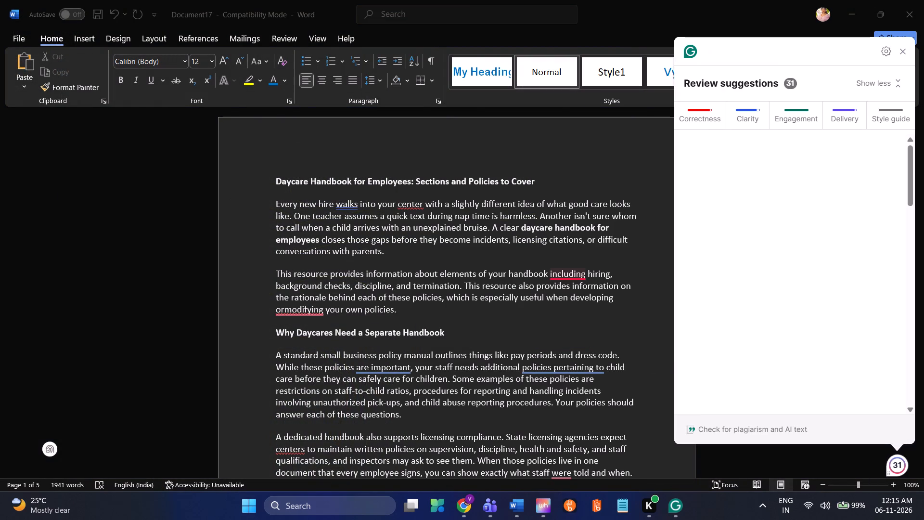
click(701, 118)
click(700, 196)
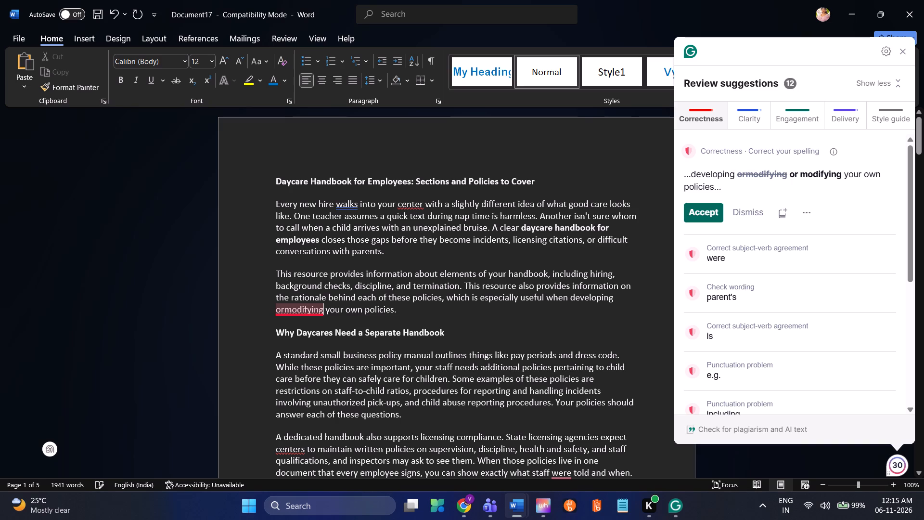
click(706, 215)
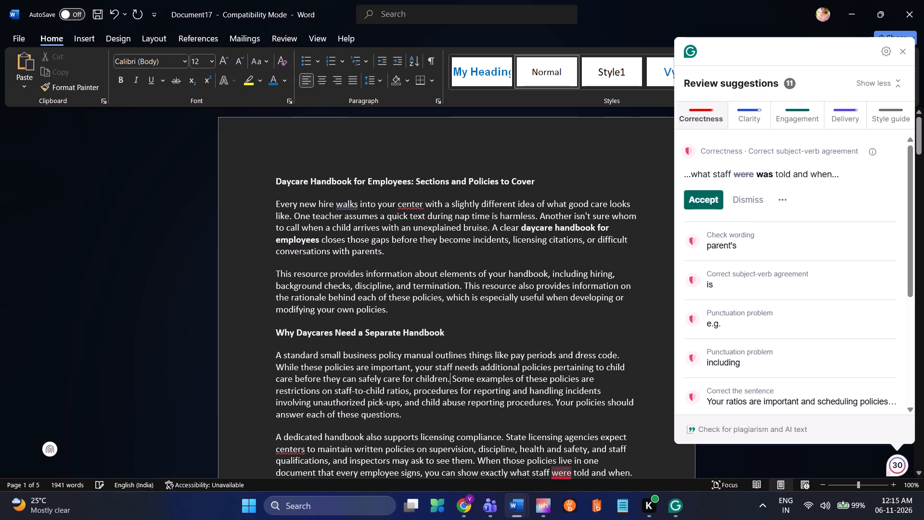
click(705, 203)
click(705, 203)
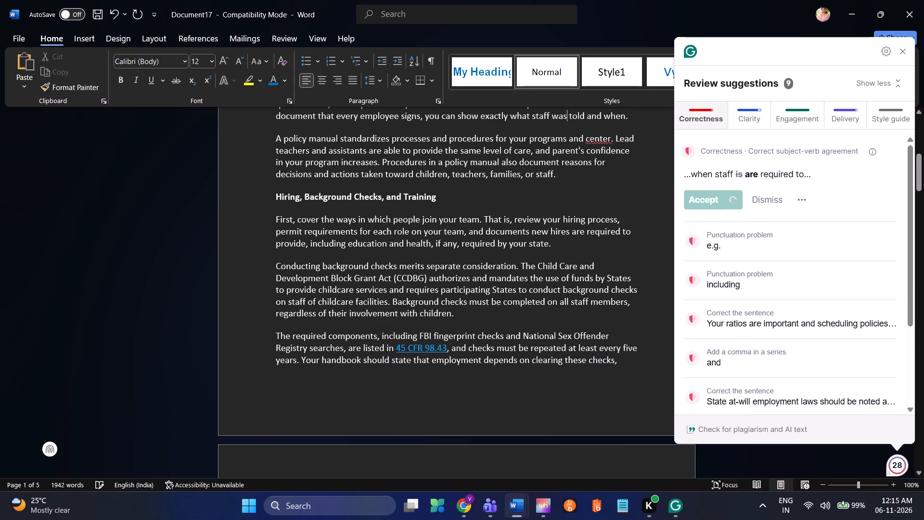
click(705, 203)
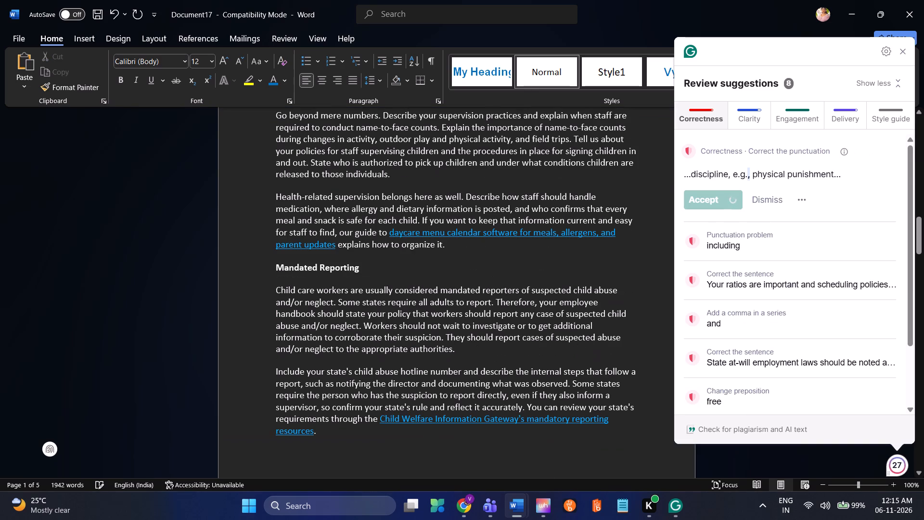
Accept the remaining correctness fixes, from "e.g.," and "addressed, including" through "affect those ratios" and "sign up for free" to "staff receives it".
click(705, 203)
click(705, 203)
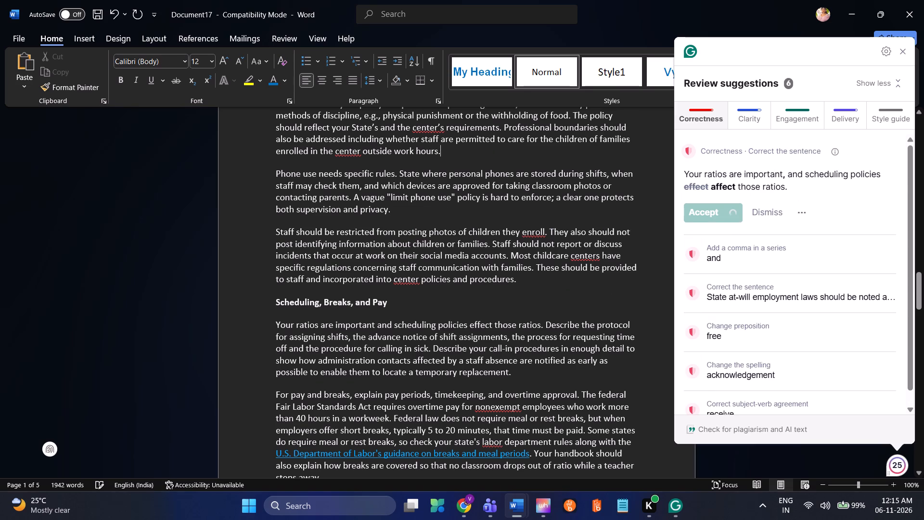
click(706, 210)
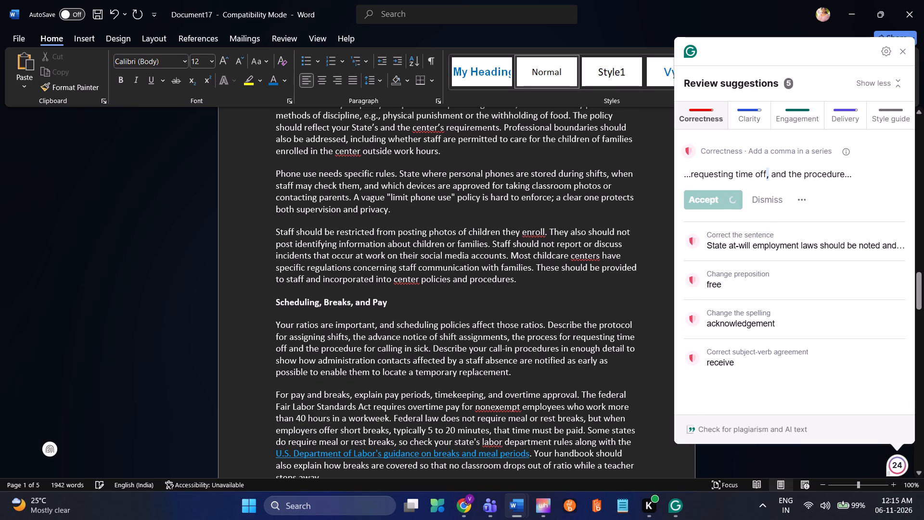
click(699, 202)
click(699, 202)
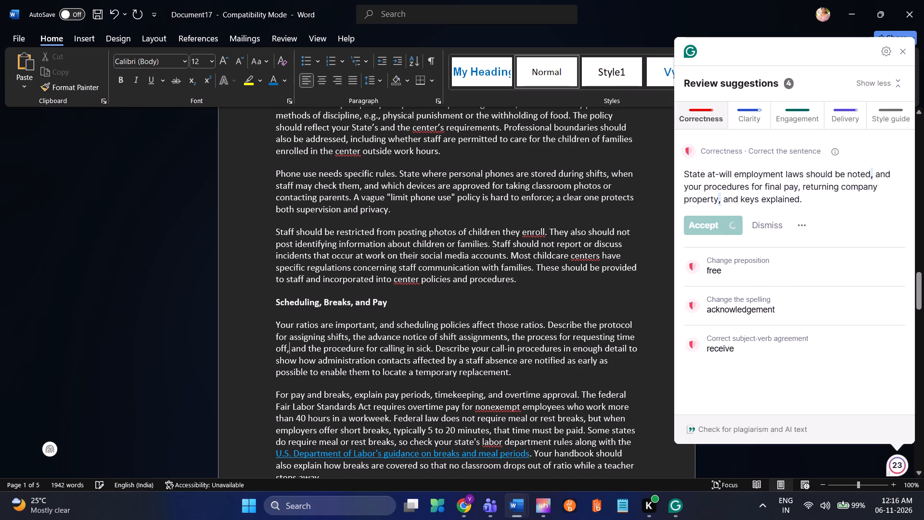
click(704, 227)
click(700, 201)
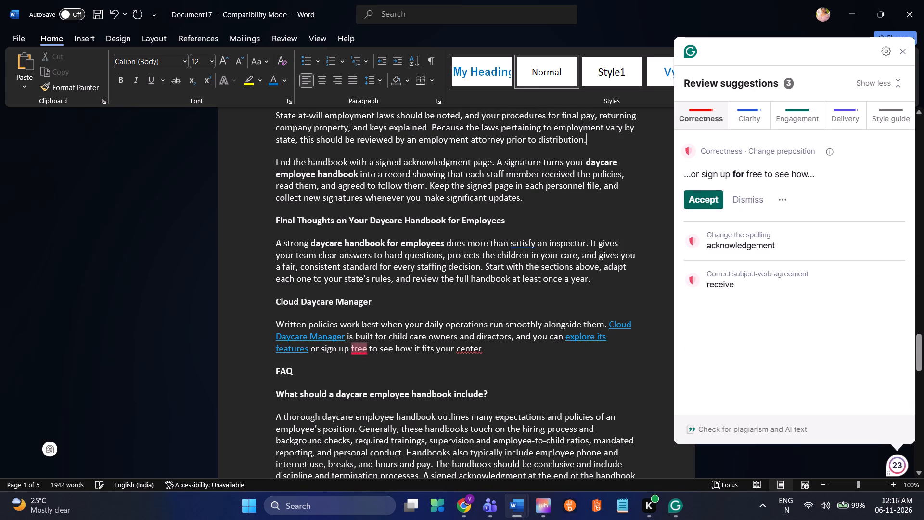
click(700, 218)
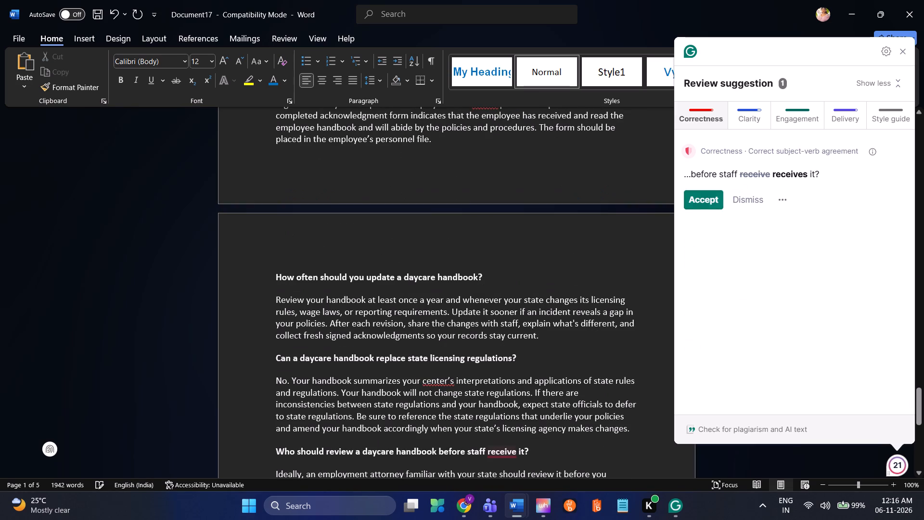
click(697, 207)
Accept the clarity suggestions replacing ", and you can" with a semicolon, using "you need employees to sign", and removing "alongside them".
click(742, 123)
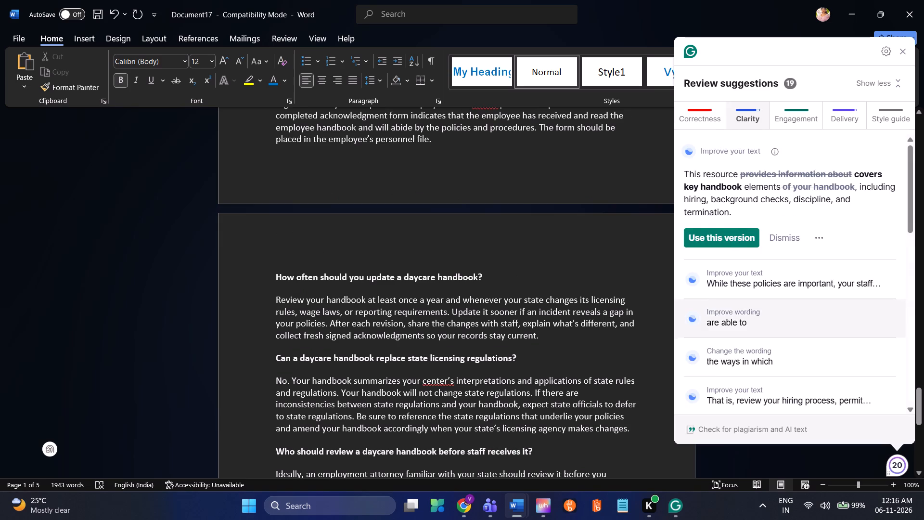
scroll(737, 321, down, 3)
scroll(730, 200, down, 2)
click(728, 352)
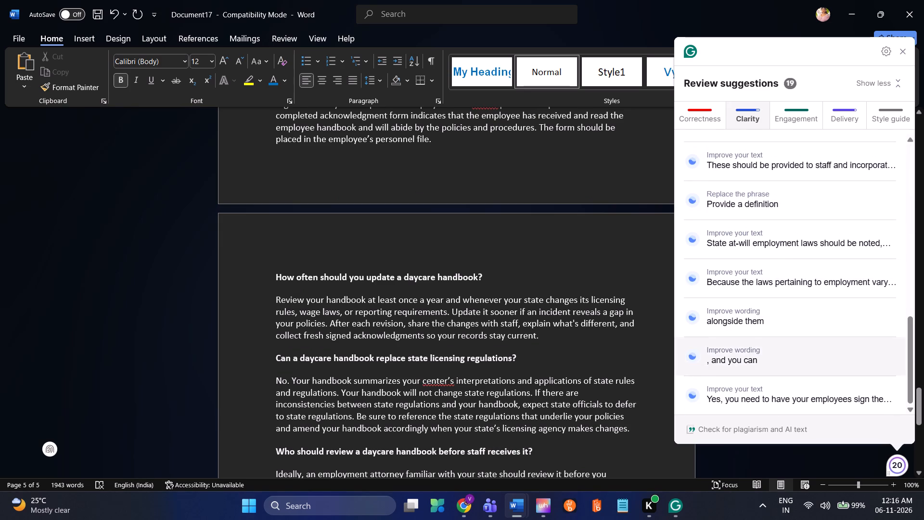
click(704, 356)
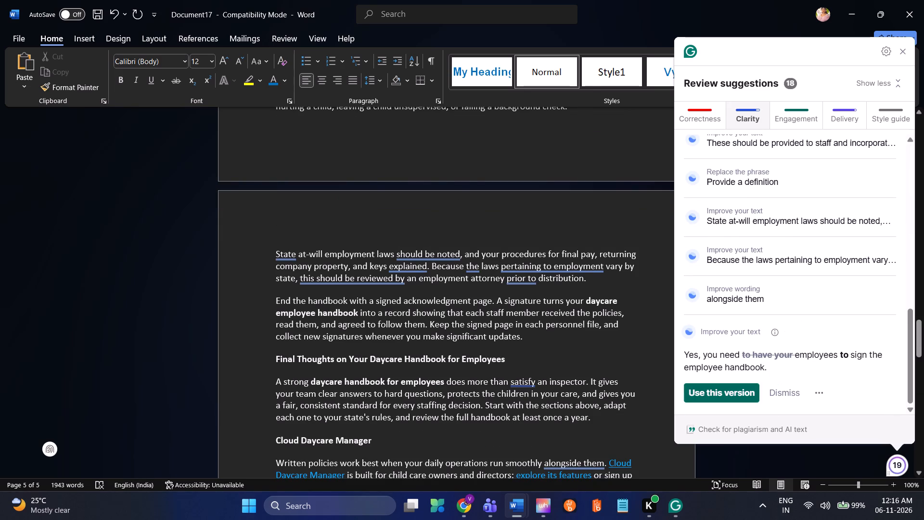
click(710, 400)
click(710, 400)
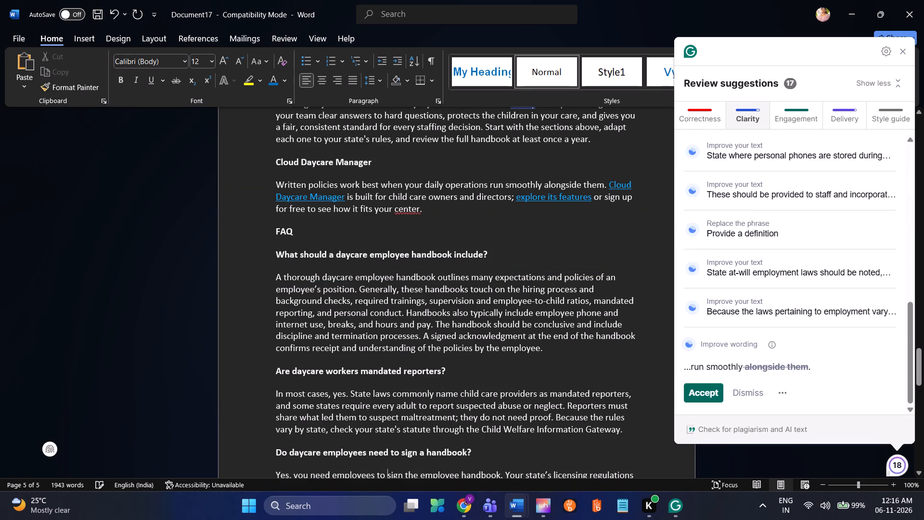
click(710, 400)
Accept the clarity suggestion replacing "Provide a definition" with "Define", and try to apply the "Note state at-will employment laws" rewrite.
click(737, 223)
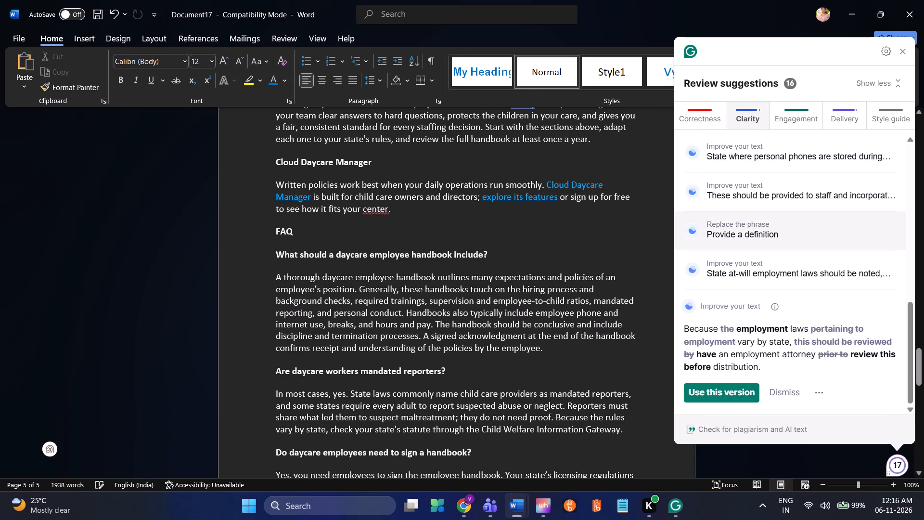
click(706, 304)
click(708, 312)
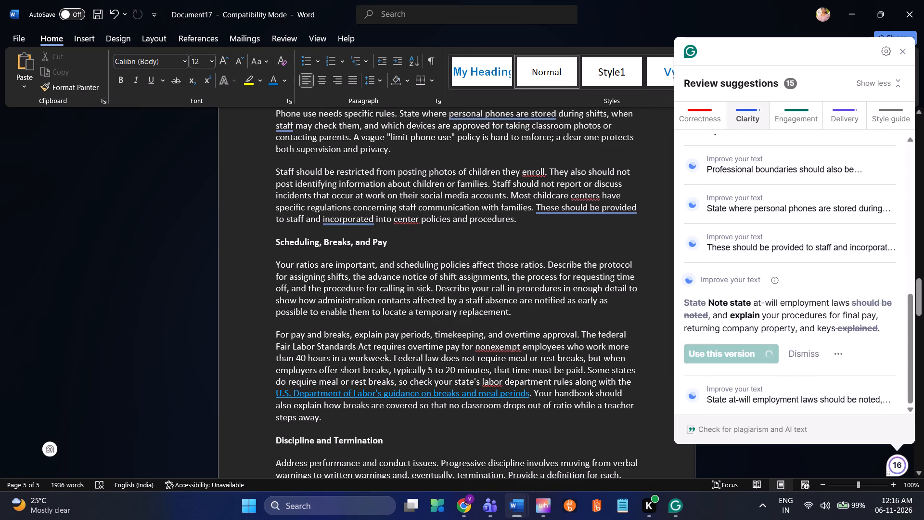
Accept the clarity suggestions "can provide", "how people join", "Review your hiring process", "staff must conduct" and "To keep that information".
scroll(709, 272, up, 3)
click(729, 184)
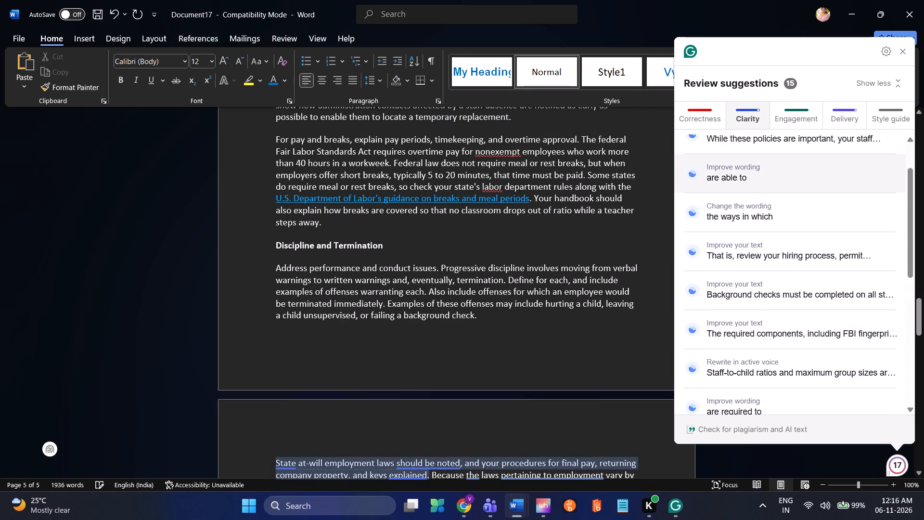
click(705, 218)
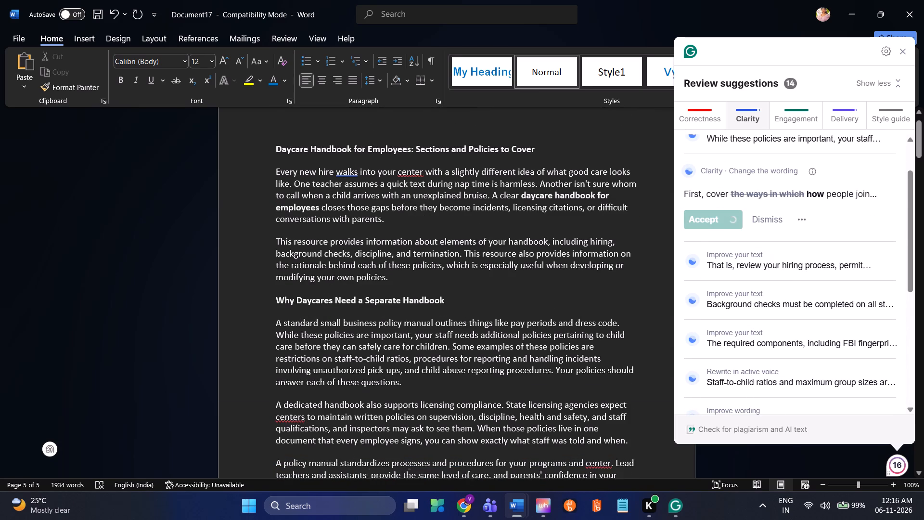
click(705, 218)
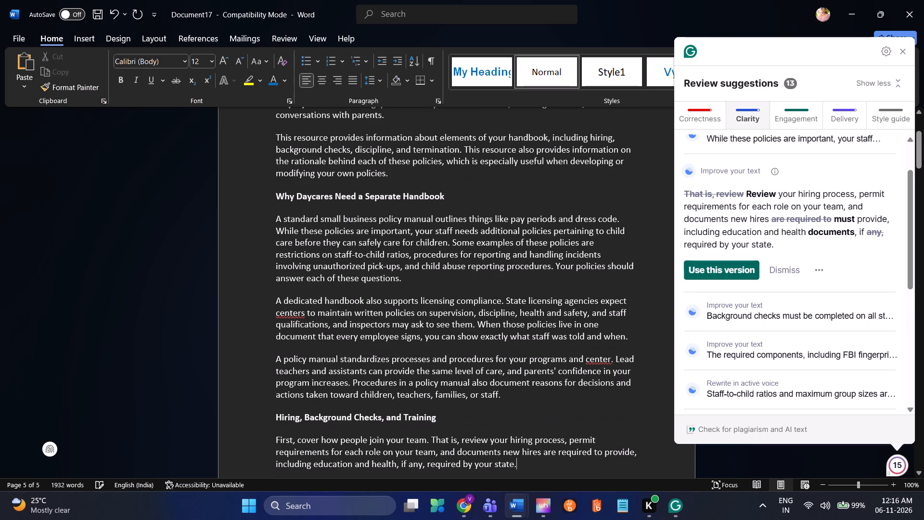
click(697, 266)
click(717, 372)
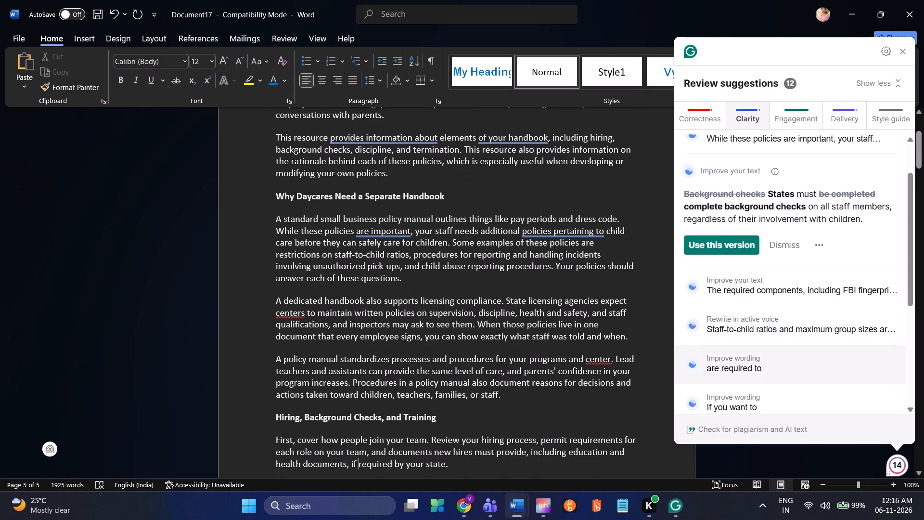
click(703, 347)
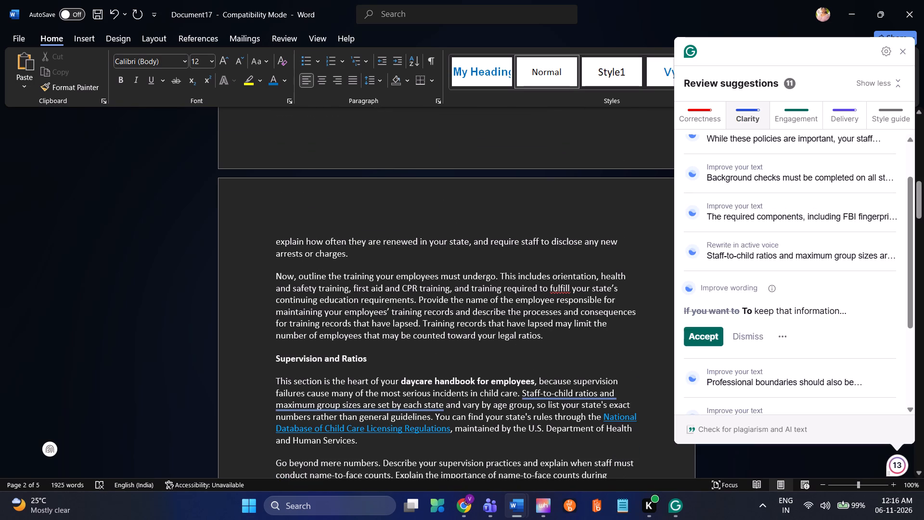
click(698, 334)
Accept the new correctness fix that makes the termination passage read "Define each", and close the Grammarly suggestions.
click(714, 126)
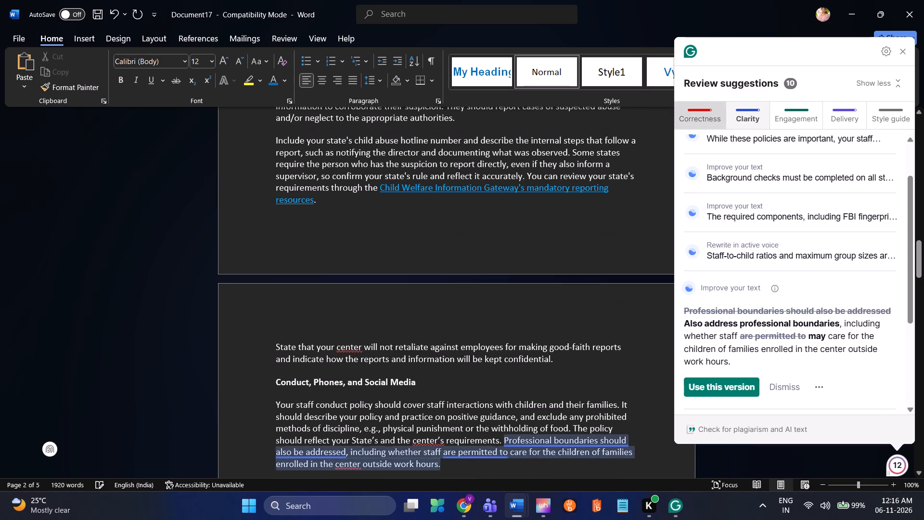
click(702, 195)
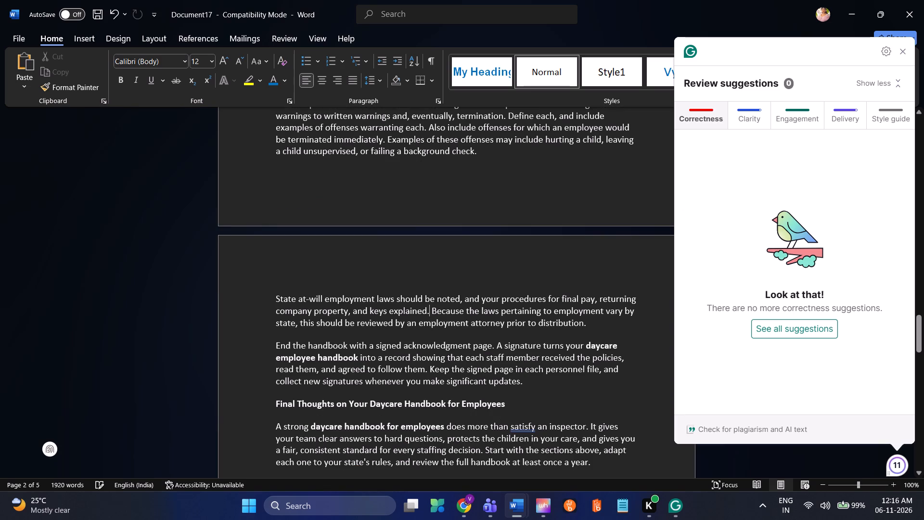
drag(744, 134, 881, 42)
click(906, 50)
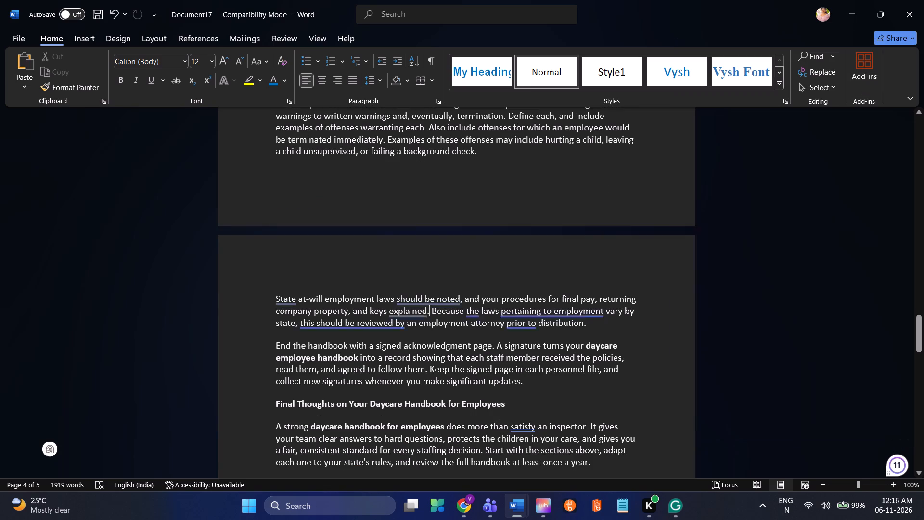
scroll(579, 306, up, 10)
key(ctrl+a)
key(ctrl+c)
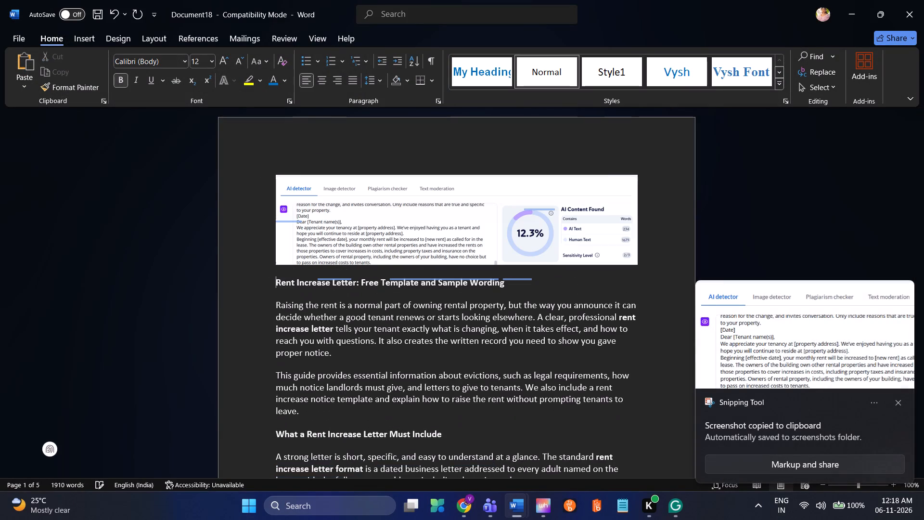
click(895, 400)
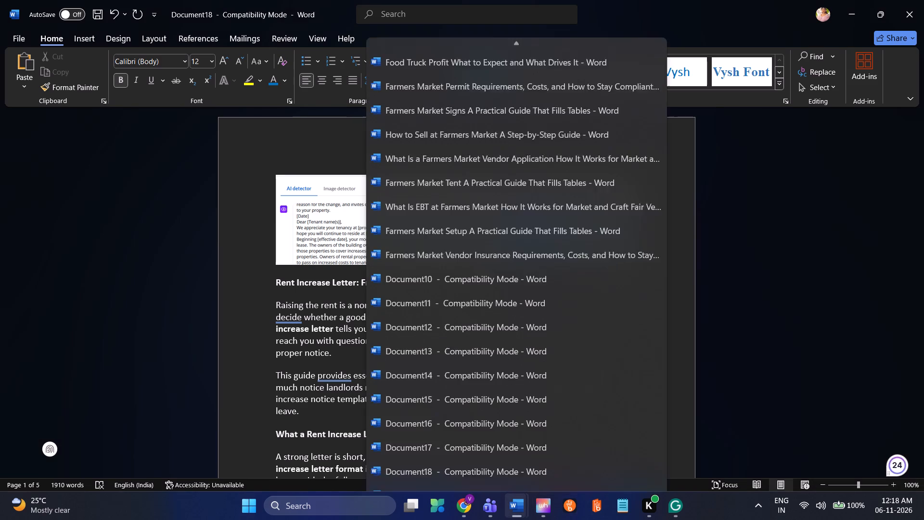
In Document19, accept Grammarly's correctness fixes removing "do" and inserting "per-class", "per-session", "income-producing", "highest", "Besides" and "front desk employees".
scroll(461, 436, down, 1)
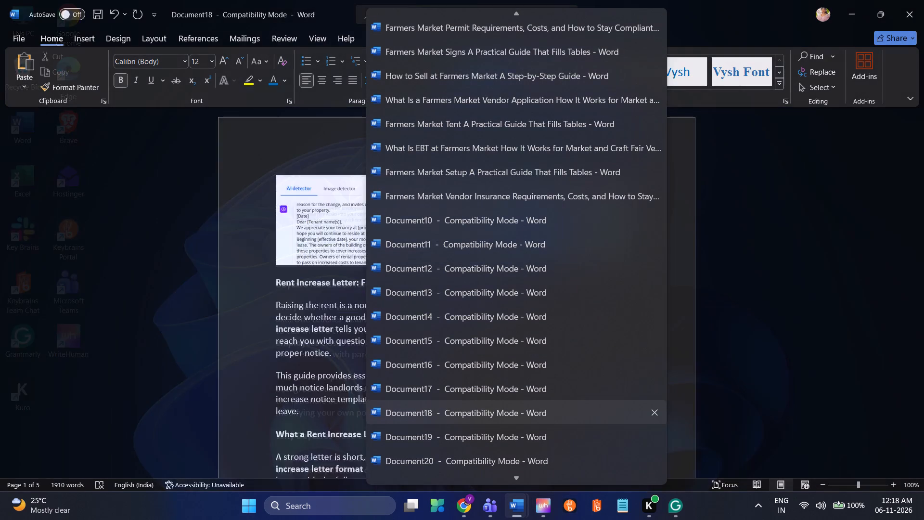
click(413, 435)
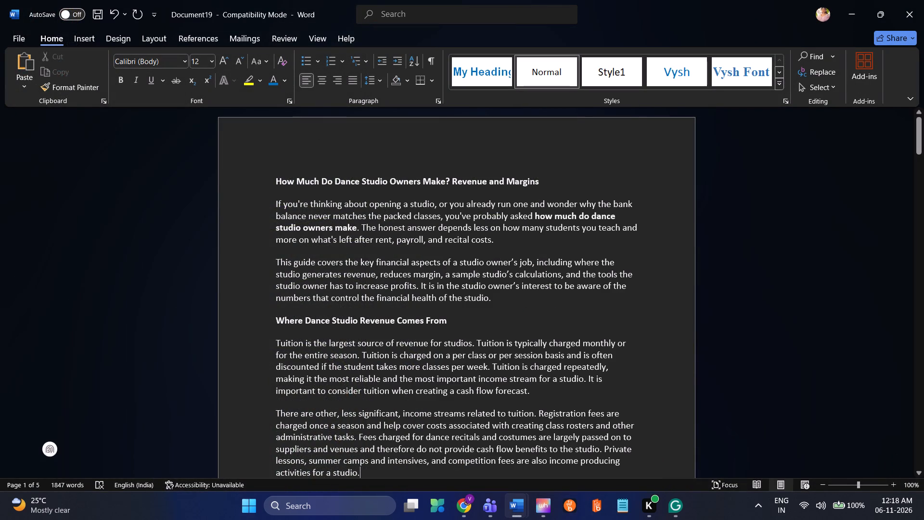
click(893, 471)
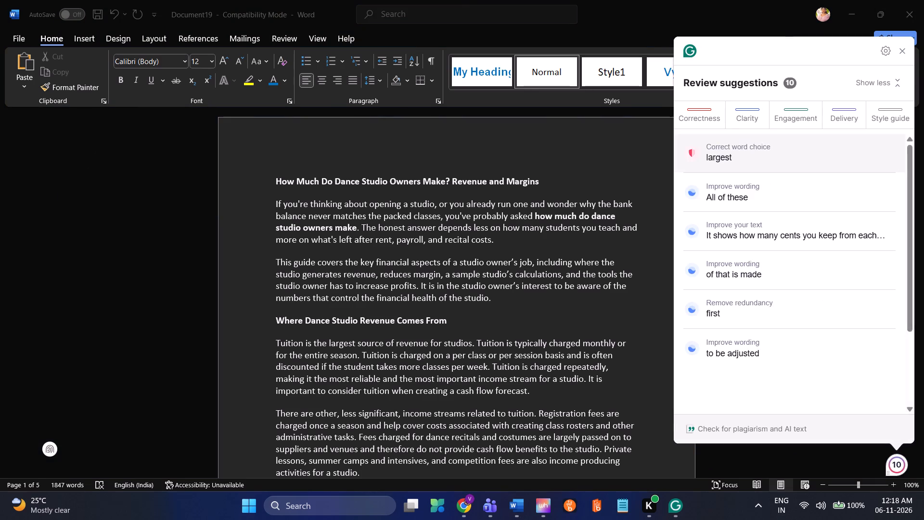
click(695, 111)
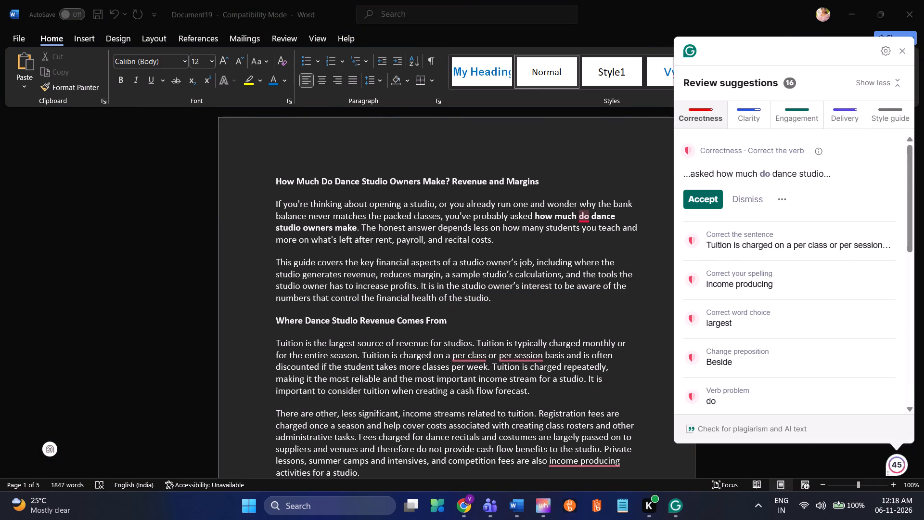
click(704, 204)
click(703, 227)
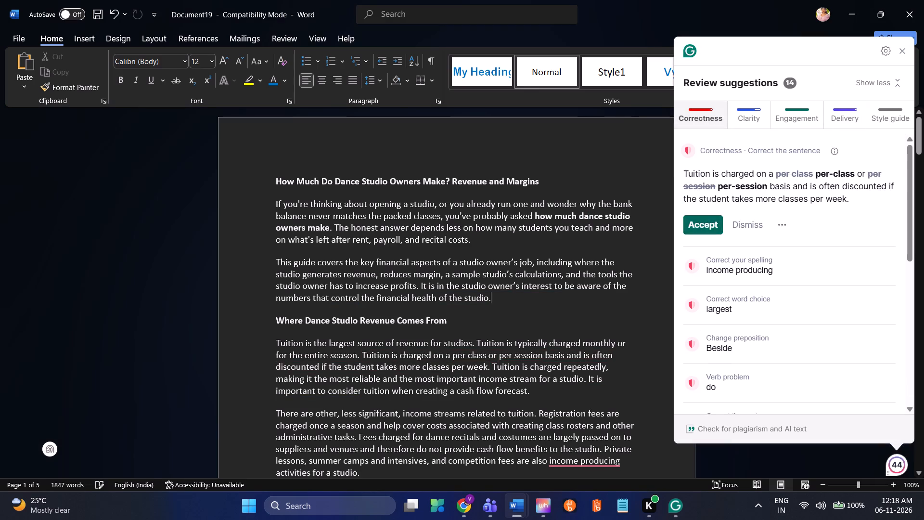
click(699, 218)
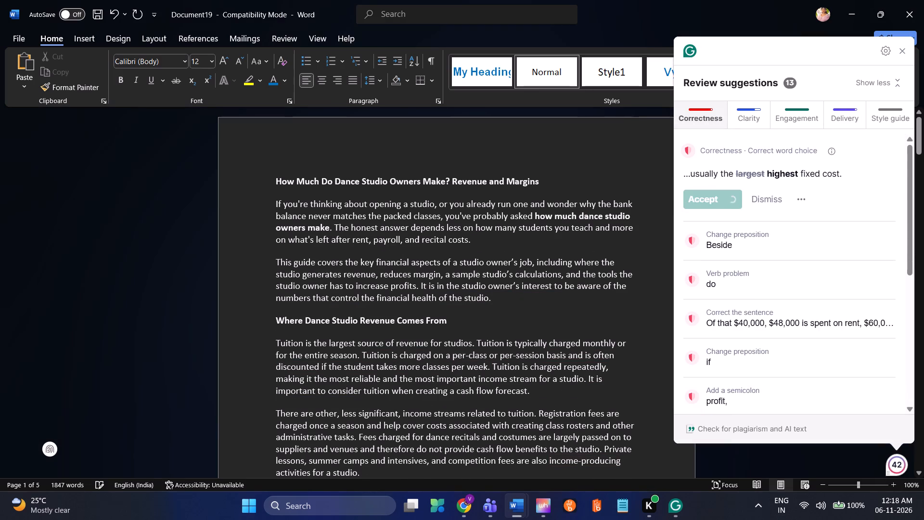
click(698, 205)
click(698, 205)
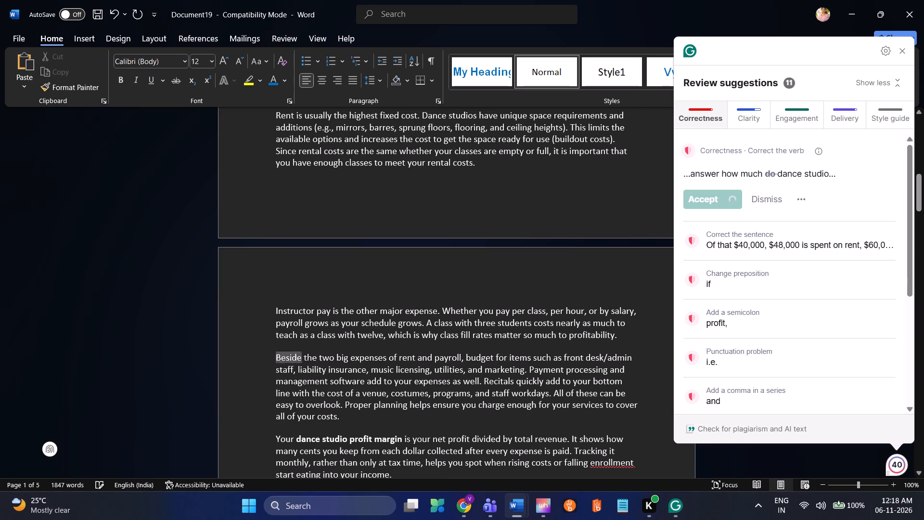
click(698, 205)
click(698, 205)
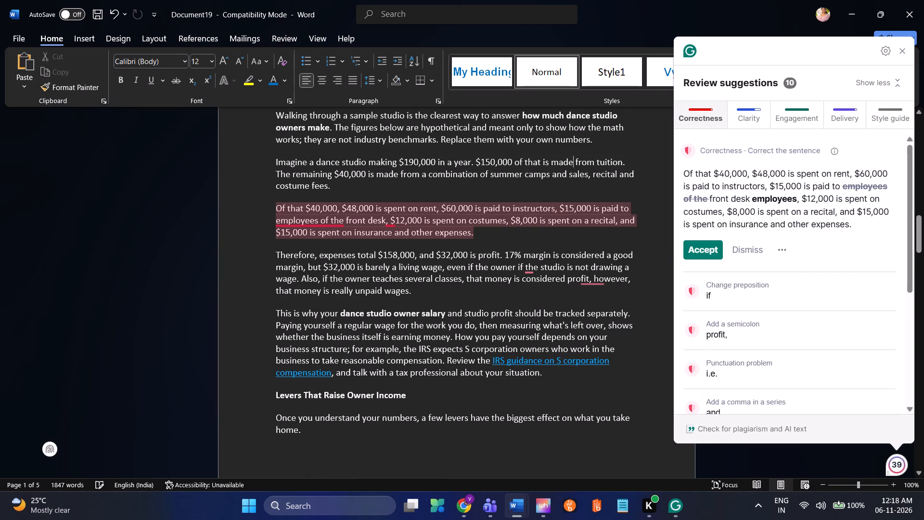
click(703, 240)
click(706, 249)
Accept the remaining correctness fixes, including "of the studio", the semicolon after "profit", "i.e.,", "e.g.,", the "and" commas and removing "do" in the conclusion.
click(693, 193)
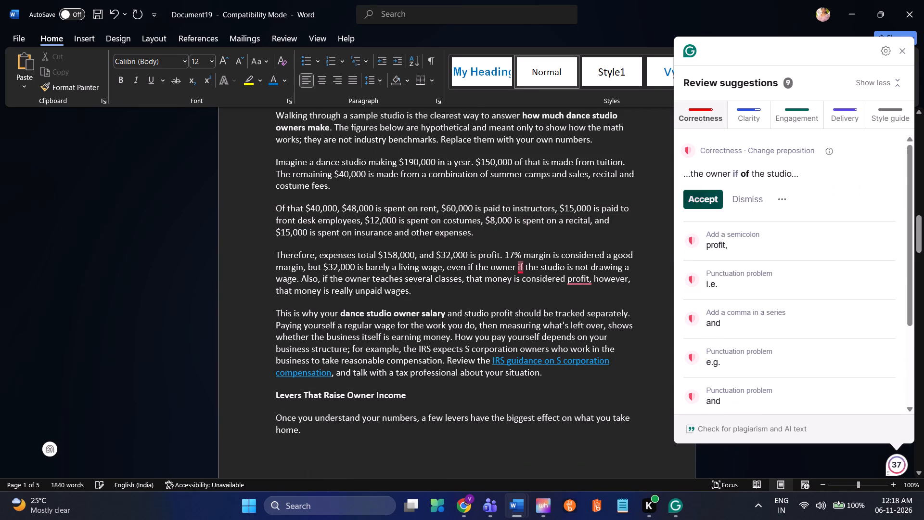
click(693, 193)
click(694, 200)
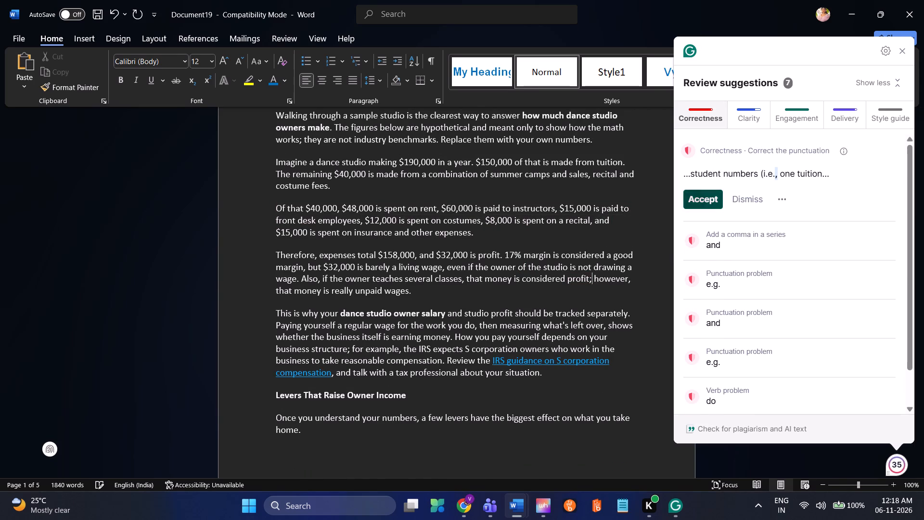
click(694, 200)
click(694, 200)
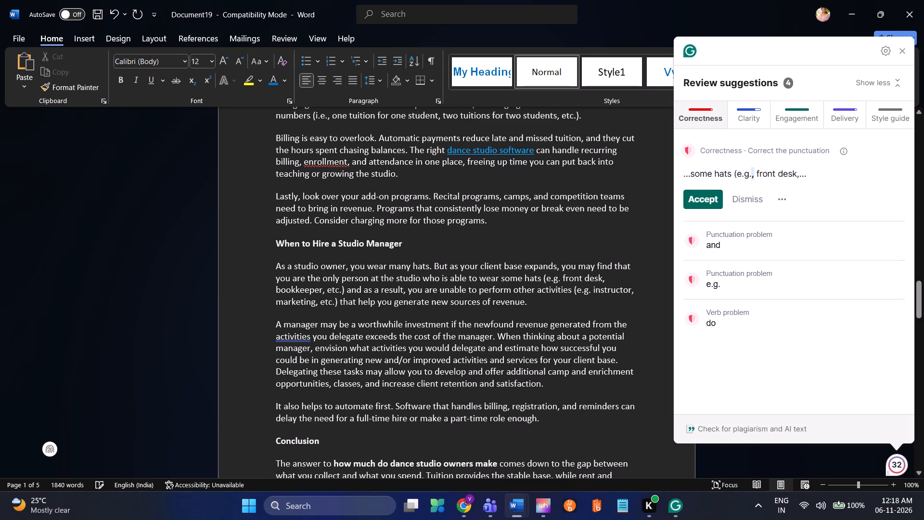
click(694, 200)
click(694, 200)
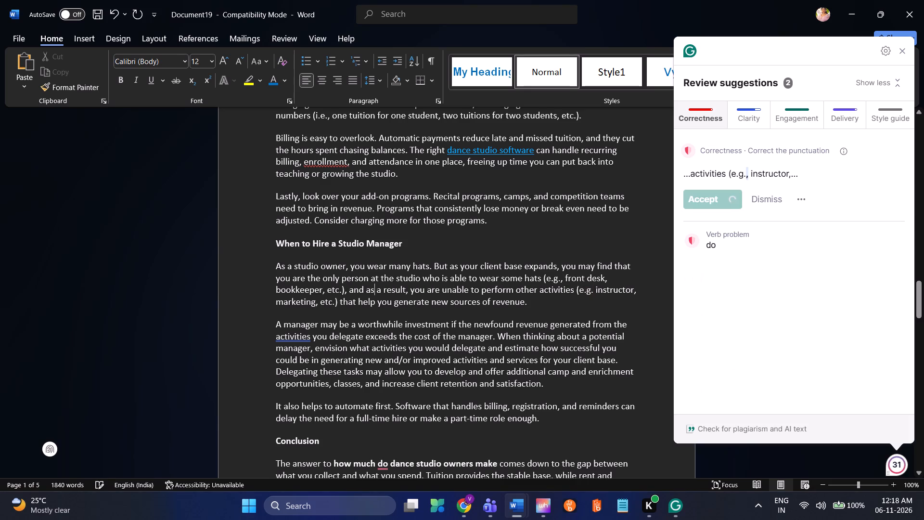
click(694, 200)
click(694, 200)
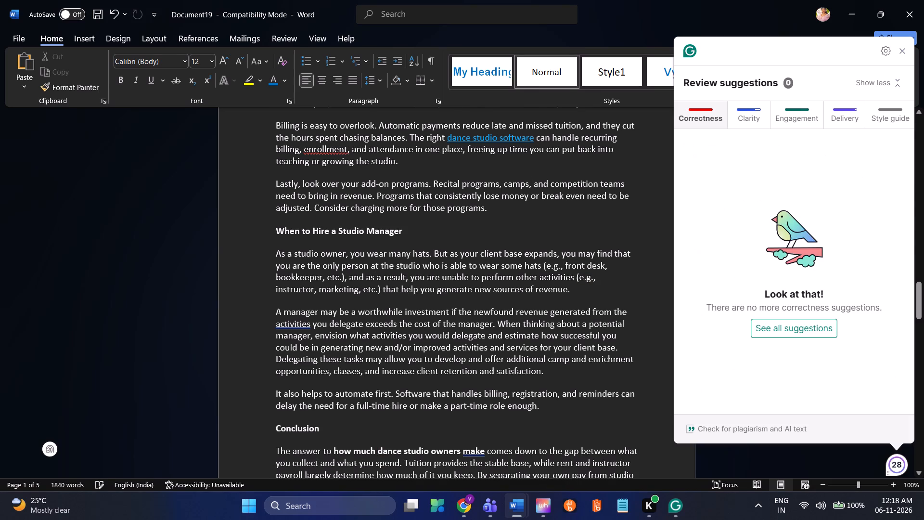
Accept Grammarly's clarity rewrites in the dance studio FAQs: "This number is specific", "constantly change", "Paying yourself regularly" and "covers a fair wage".
click(754, 115)
scroll(733, 353, down, 4)
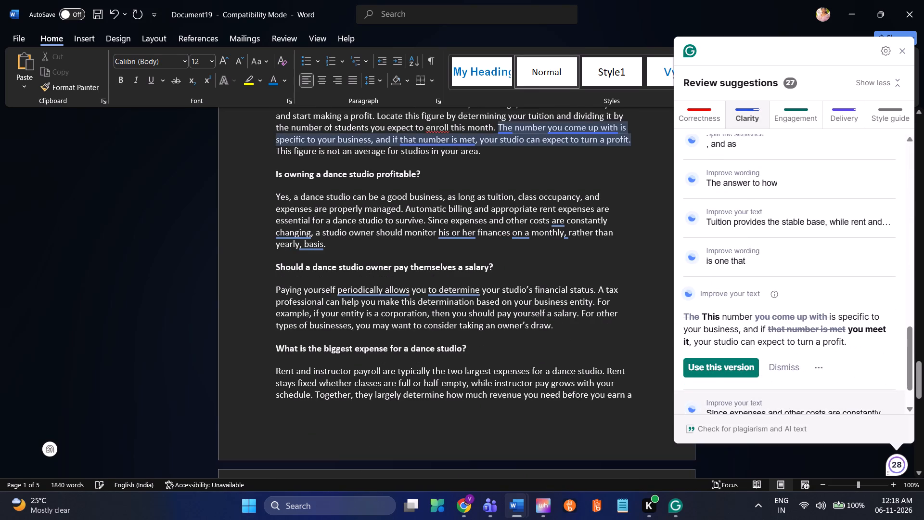
click(691, 369)
click(694, 381)
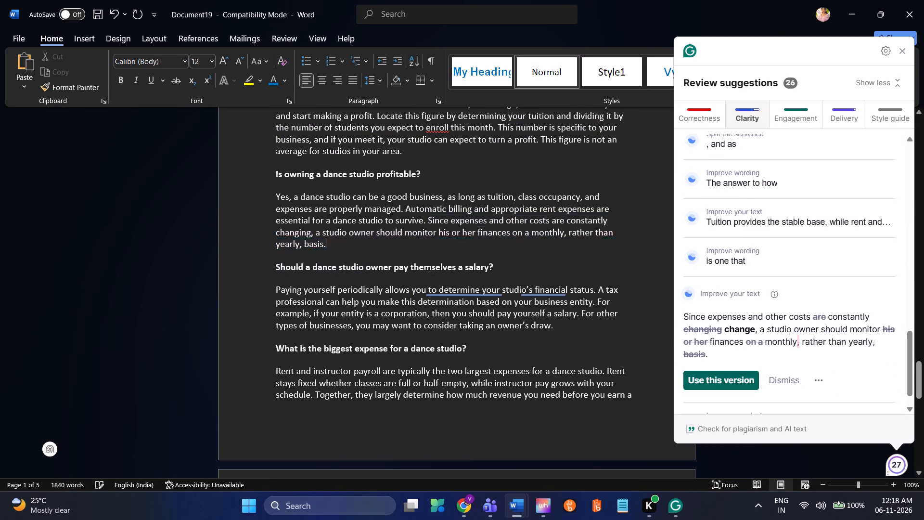
click(708, 399)
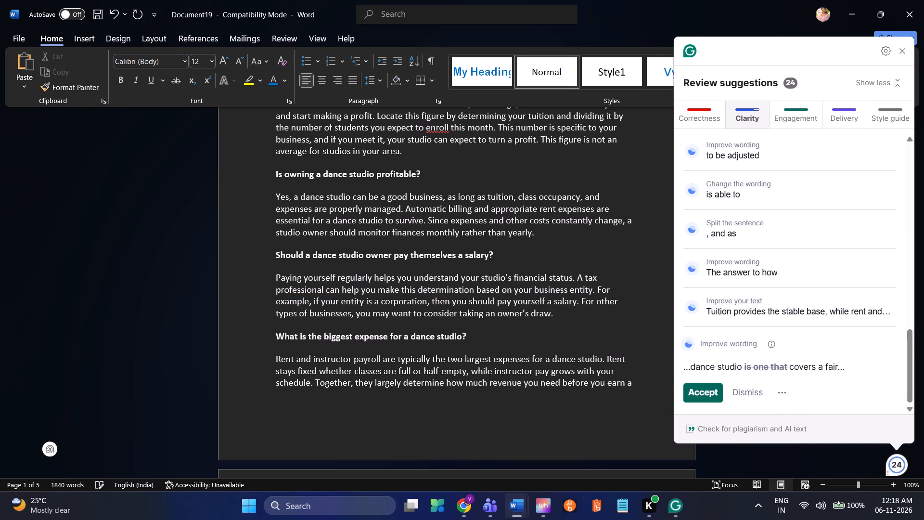
click(708, 399)
Accept clarity rewrites from the conclusion back through the owner-income levers: "a stable base", "How much", "As a result", "can wear", "need adjustment" and "help increase".
click(708, 399)
click(708, 399)
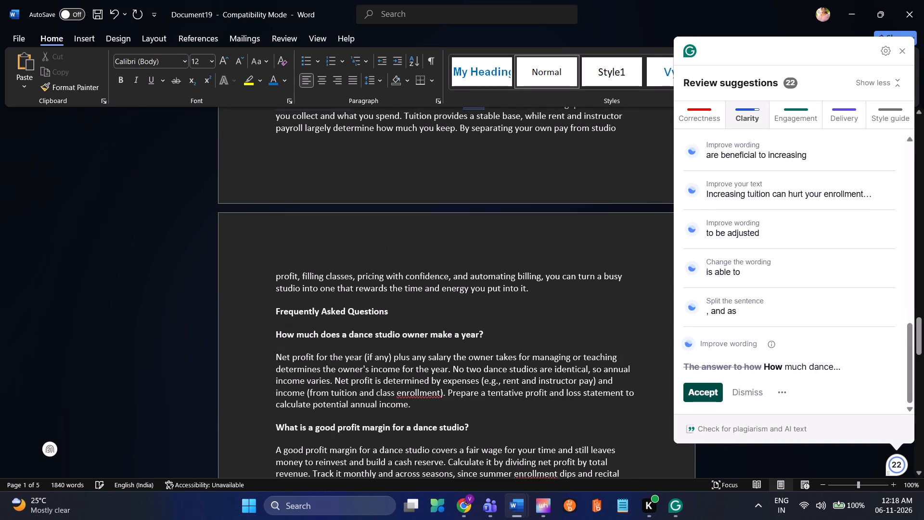
click(708, 399)
click(708, 399)
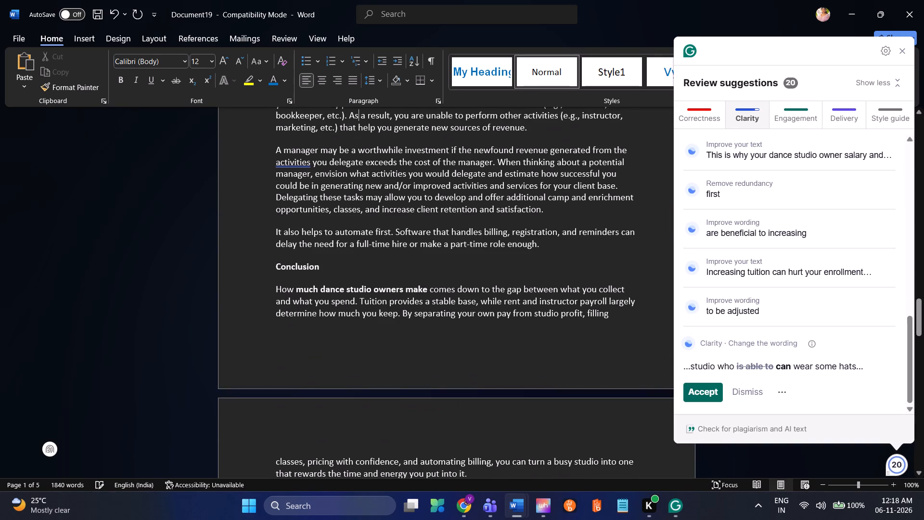
click(708, 399)
click(708, 399)
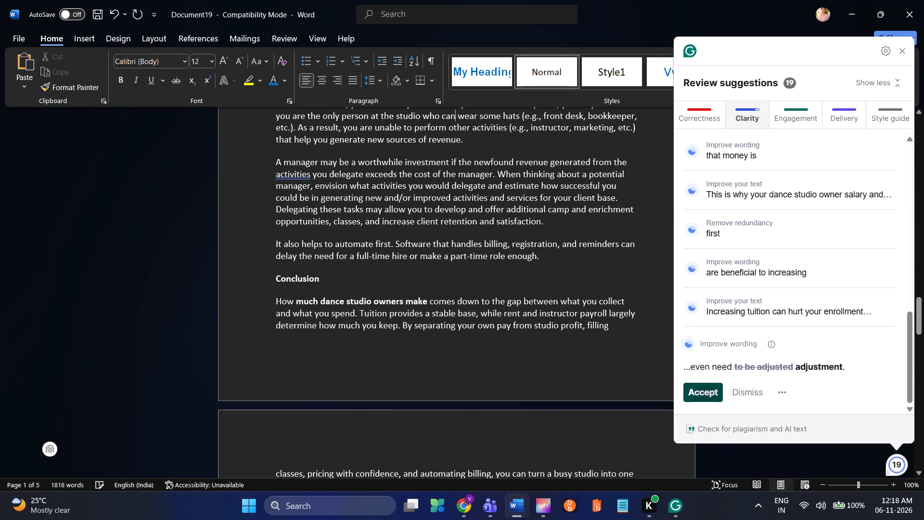
click(707, 243)
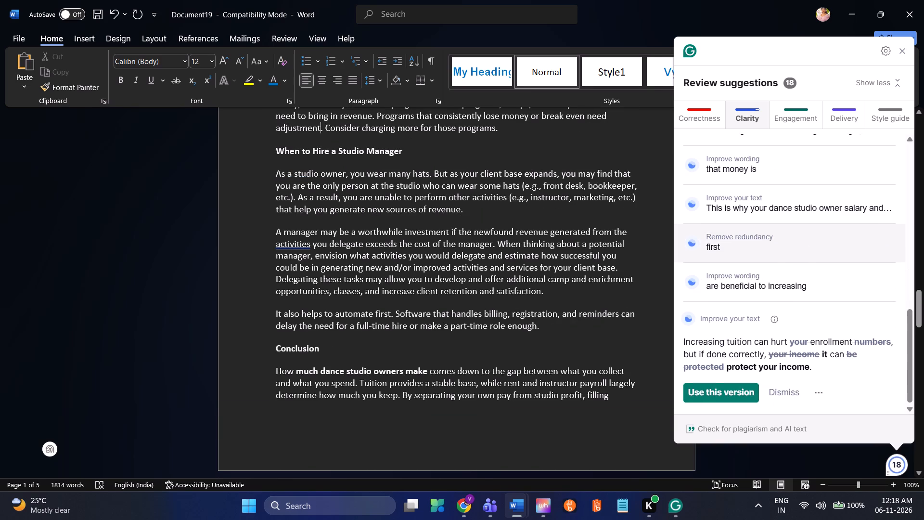
click(707, 315)
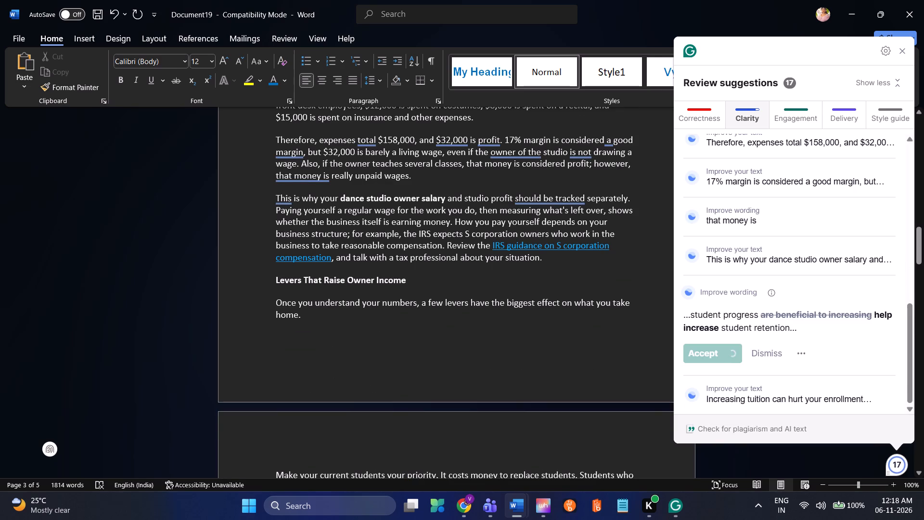
click(707, 349)
Accept Grammarly's clarity rewrites "These costs", "cover all your costs", "after paying every expense", "comes" and "venue costs" in the margin and worked-example sections.
scroll(724, 278, up, 3)
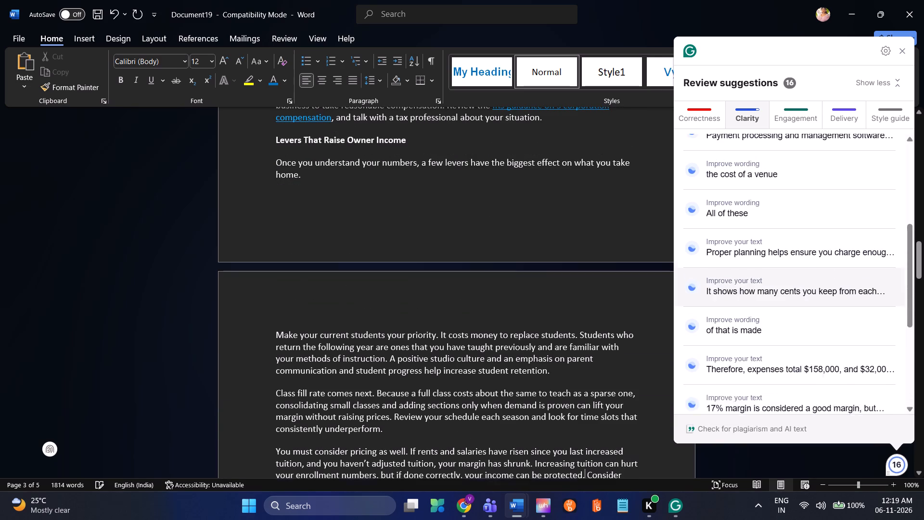
click(713, 240)
click(705, 280)
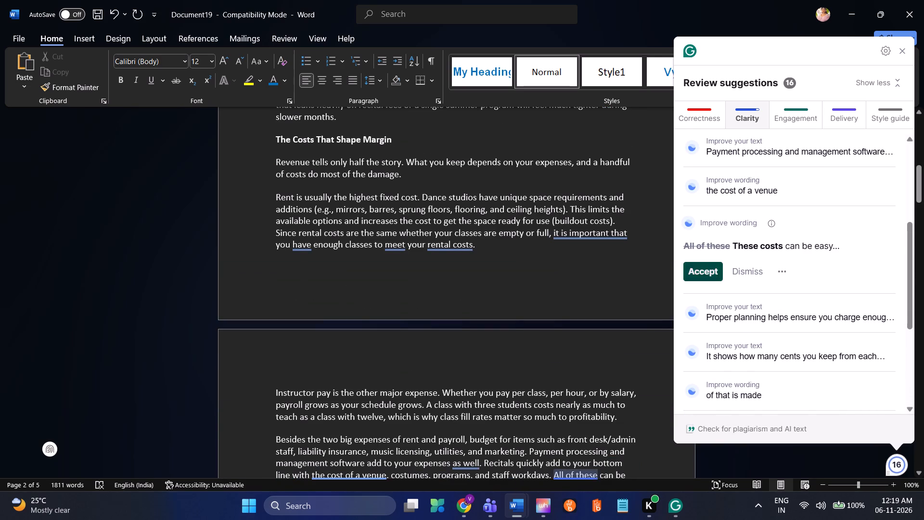
click(708, 336)
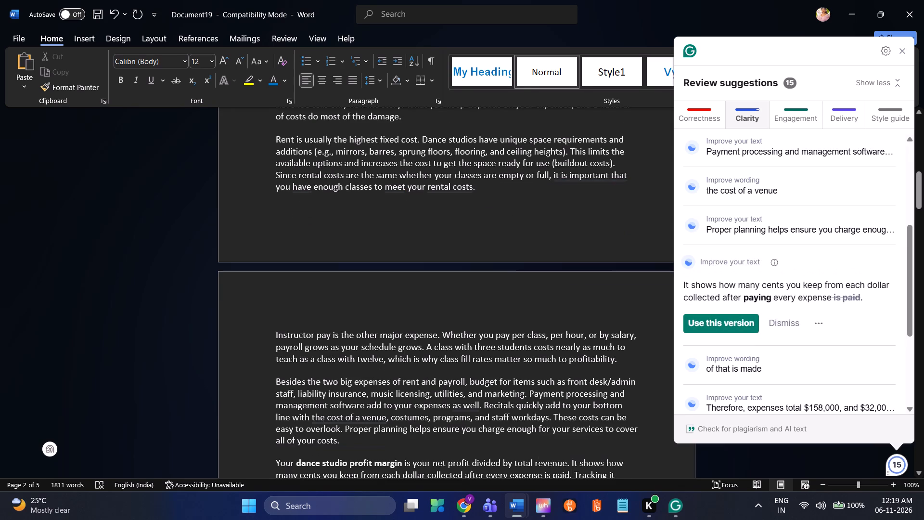
click(714, 238)
click(710, 280)
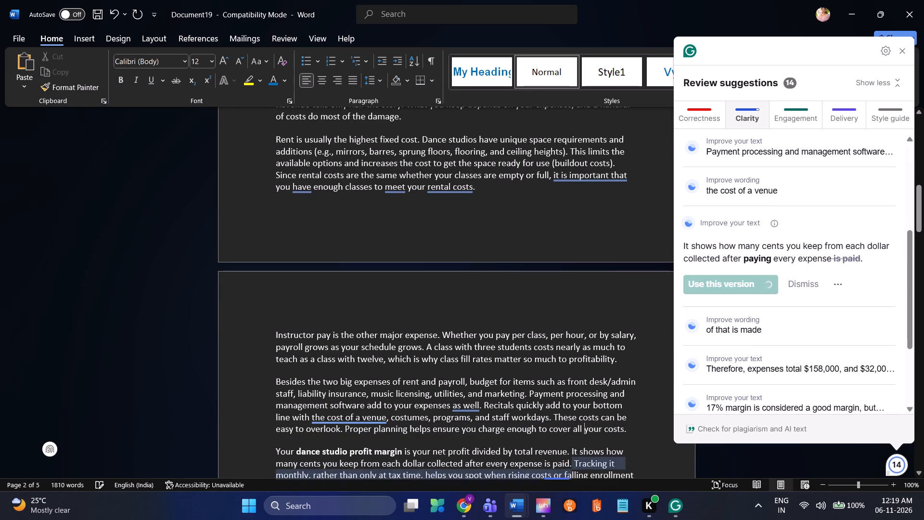
click(703, 291)
click(701, 264)
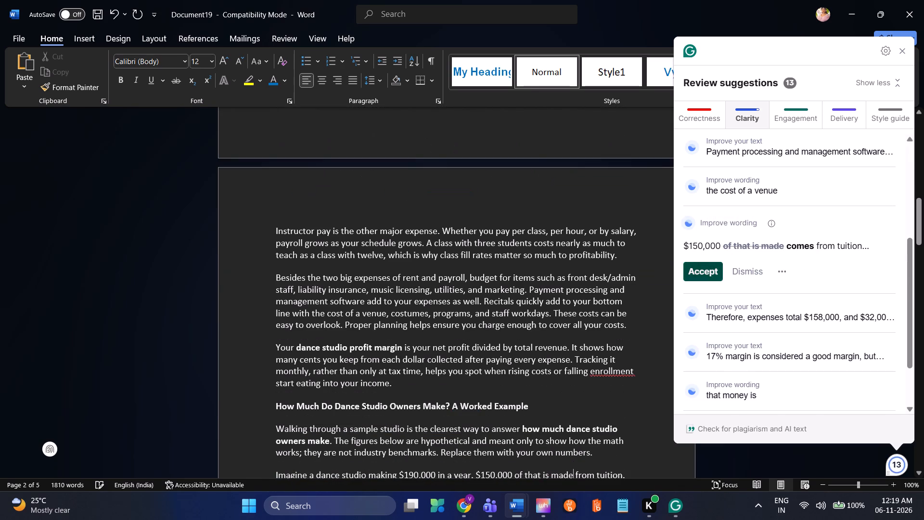
click(709, 182)
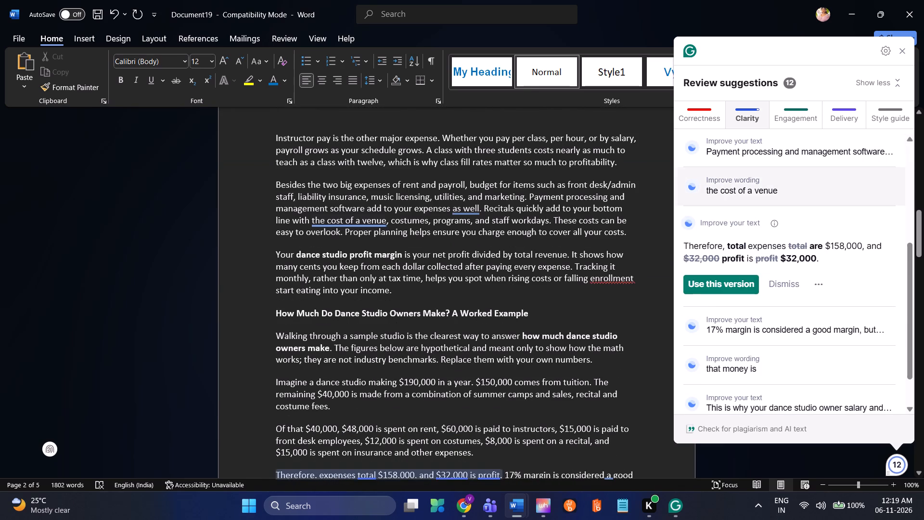
click(706, 240)
Accept clarity rewrites "Consider", "can also improve through", "you need enough classes to cover your rent" and "also add to your expenses", and close the suggestions.
scroll(706, 240, up, 2)
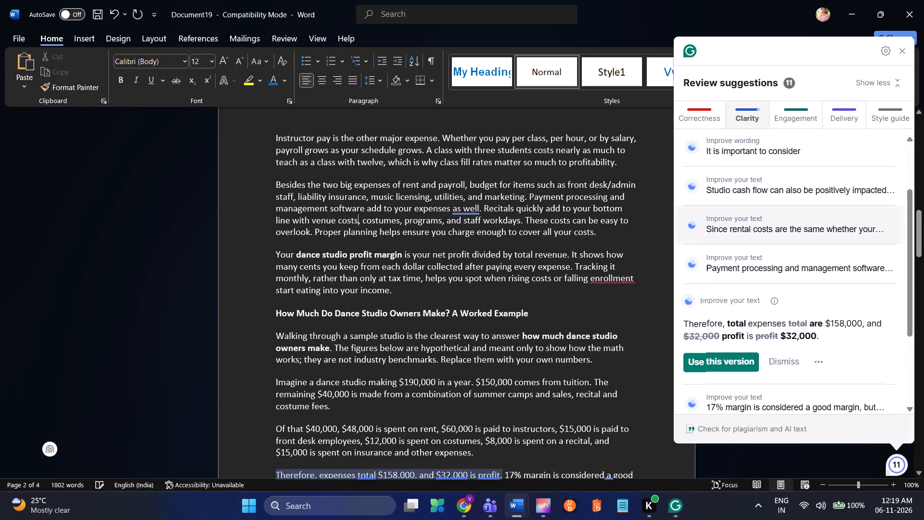
click(711, 139)
click(709, 191)
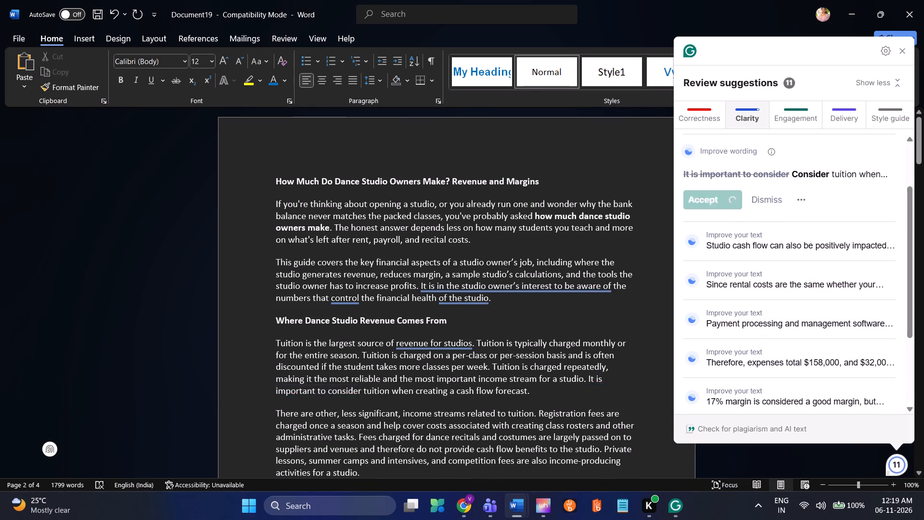
click(709, 212)
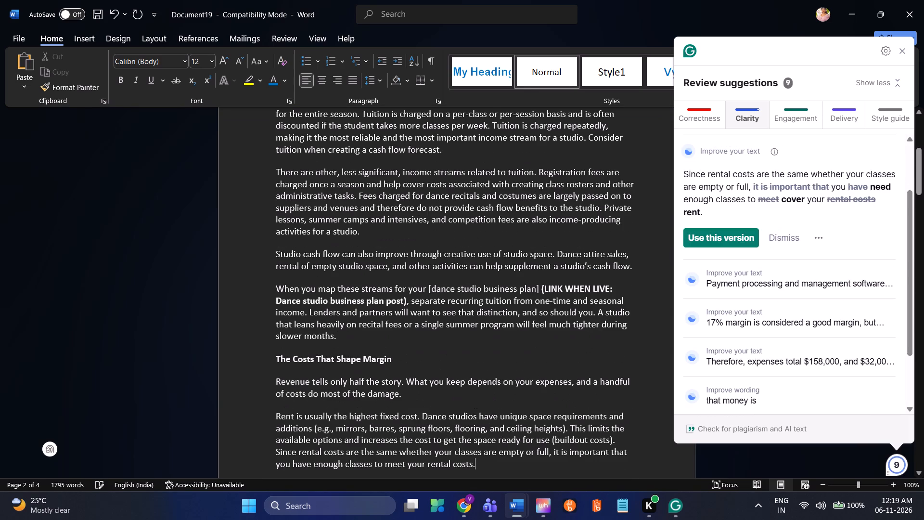
click(712, 227)
click(714, 236)
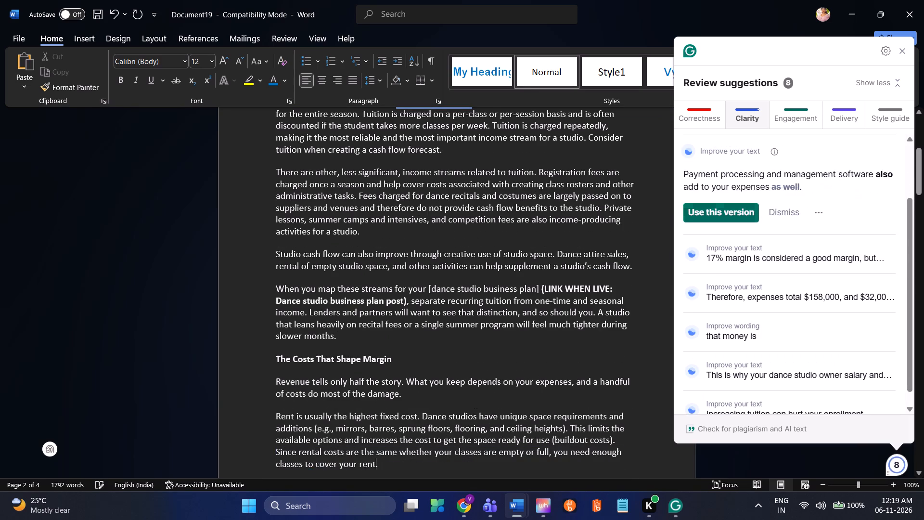
click(708, 219)
click(709, 243)
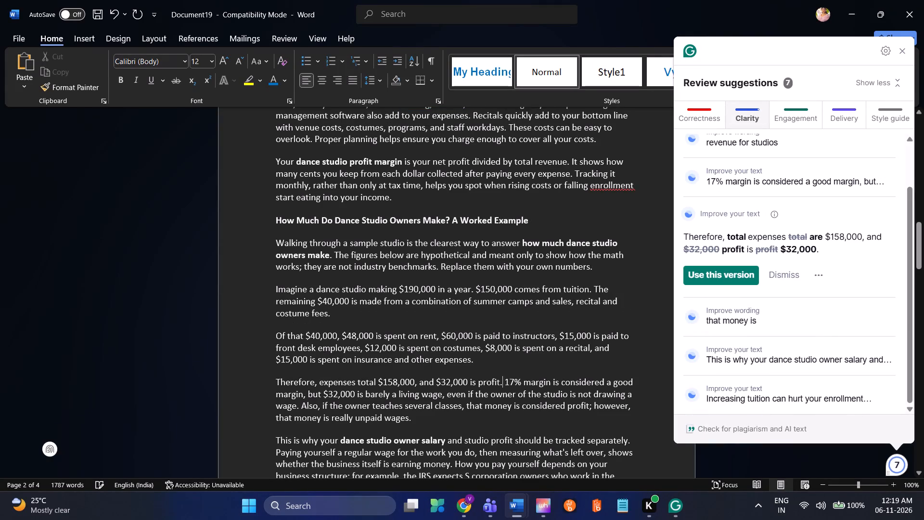
scroll(718, 191, up, 2)
click(901, 51)
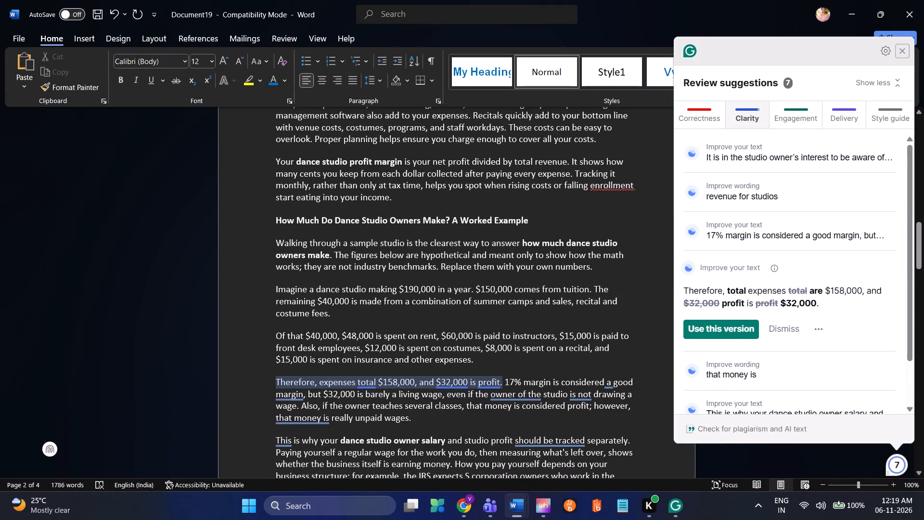
scroll(577, 208, up, 11)
key(ctrl+a)
key(ctrl+c)
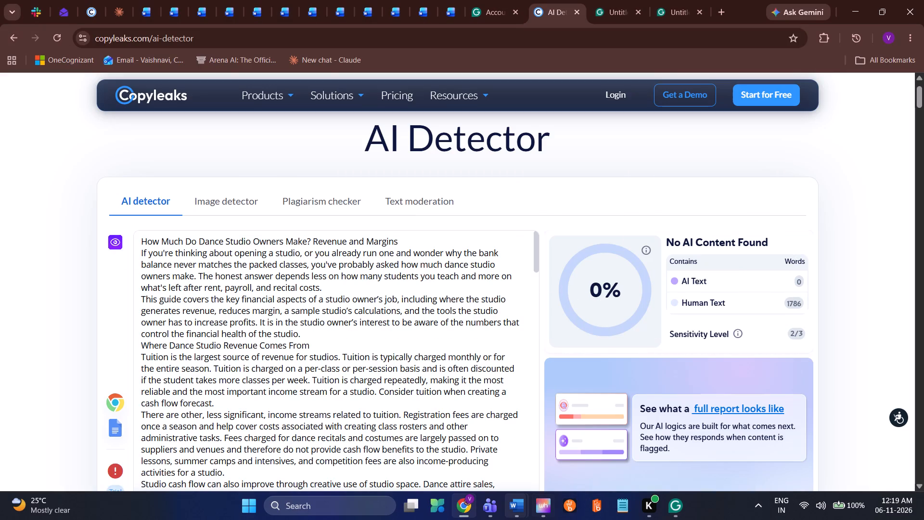
Return to Document19 in Word and insert the Copyleaks screenshot above the title on its own line.
scroll(469, 431, down, 1)
click(426, 425)
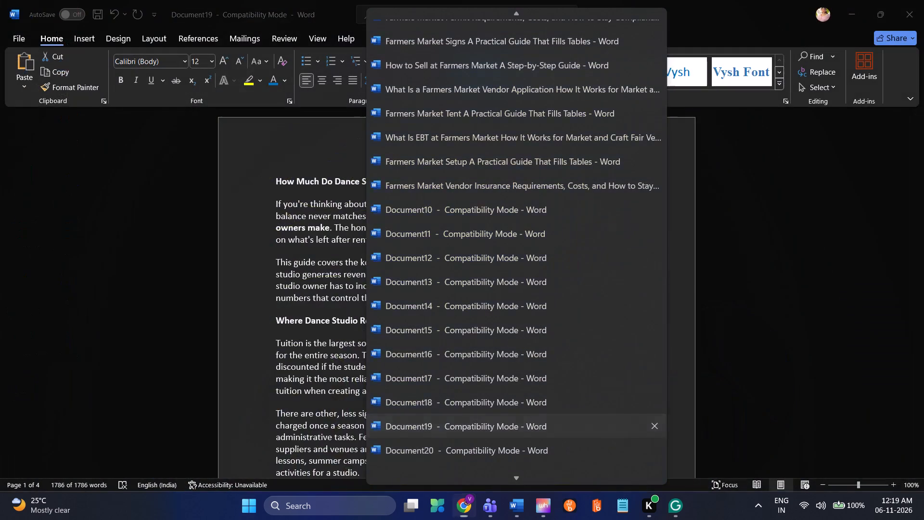
click(344, 261)
click(275, 175)
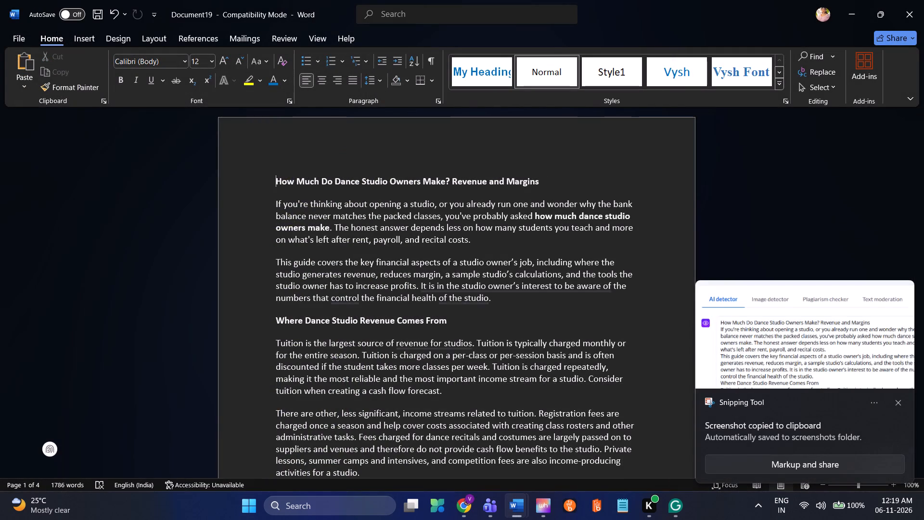
key(ctrl+v)
key(Return)
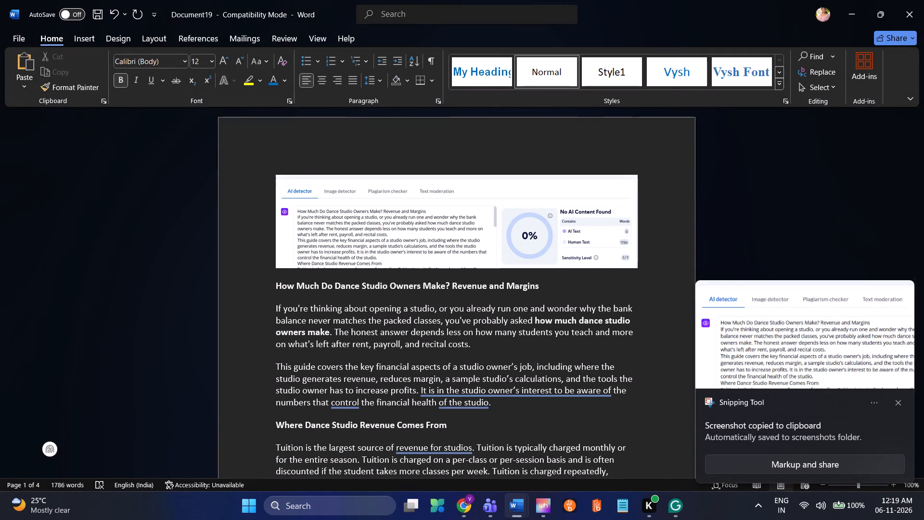
Switch to Document20, the handyman business plan article, and bring up Grammarly's correctness suggestions for it.
scroll(449, 474, down, 2)
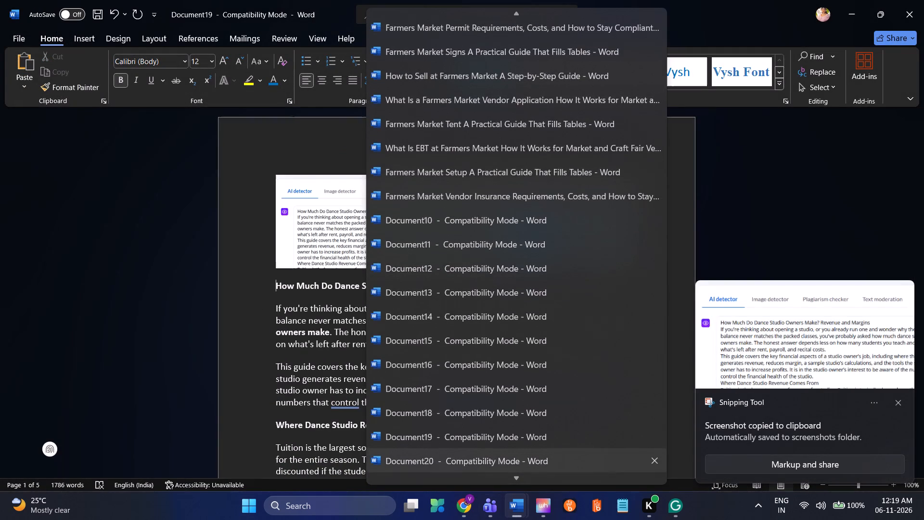
click(421, 461)
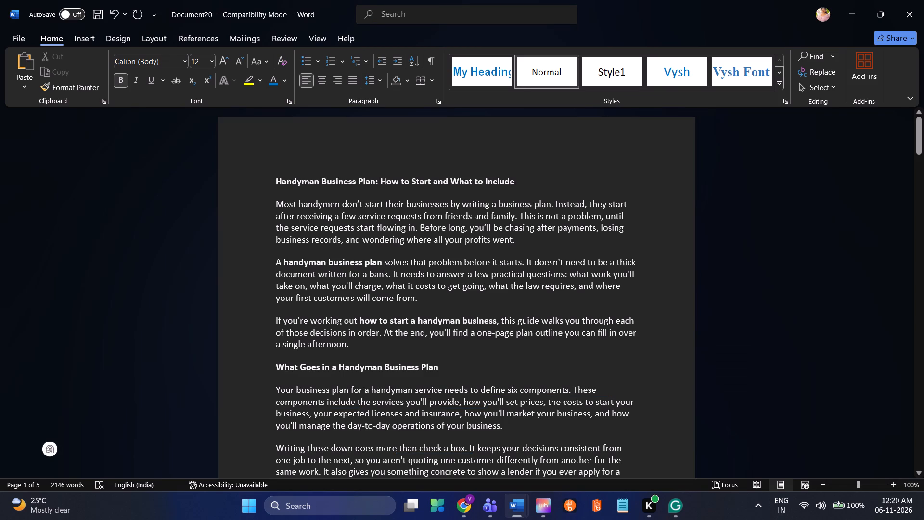
click(890, 468)
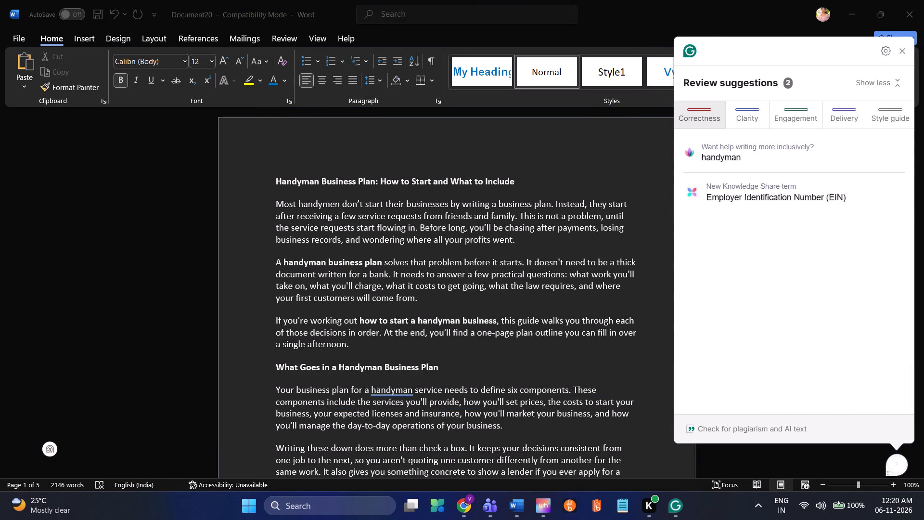
click(705, 108)
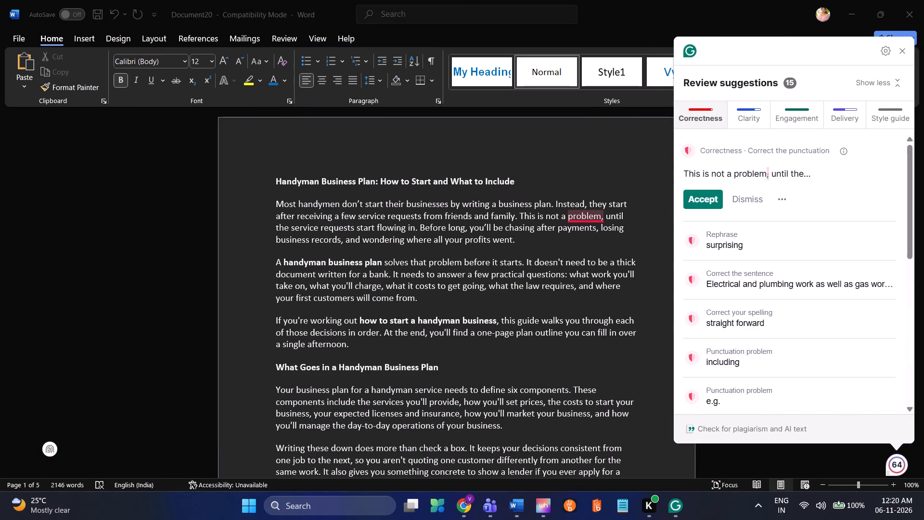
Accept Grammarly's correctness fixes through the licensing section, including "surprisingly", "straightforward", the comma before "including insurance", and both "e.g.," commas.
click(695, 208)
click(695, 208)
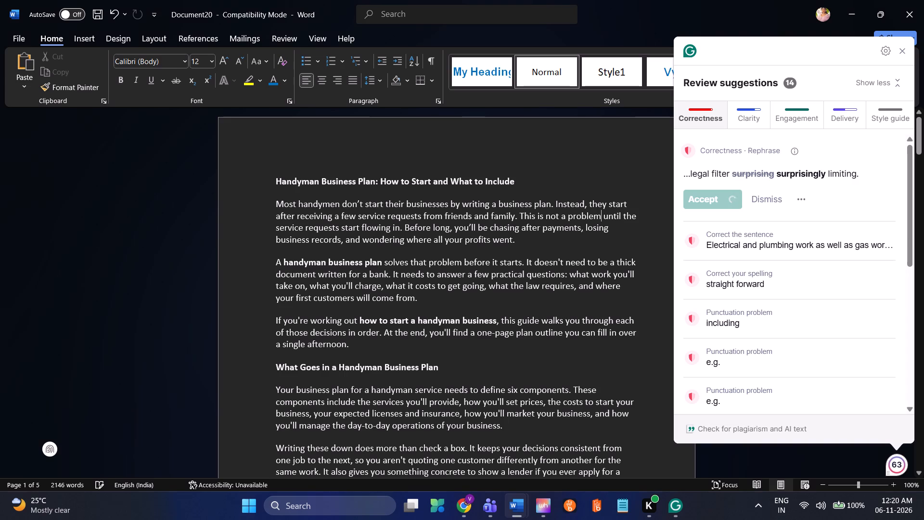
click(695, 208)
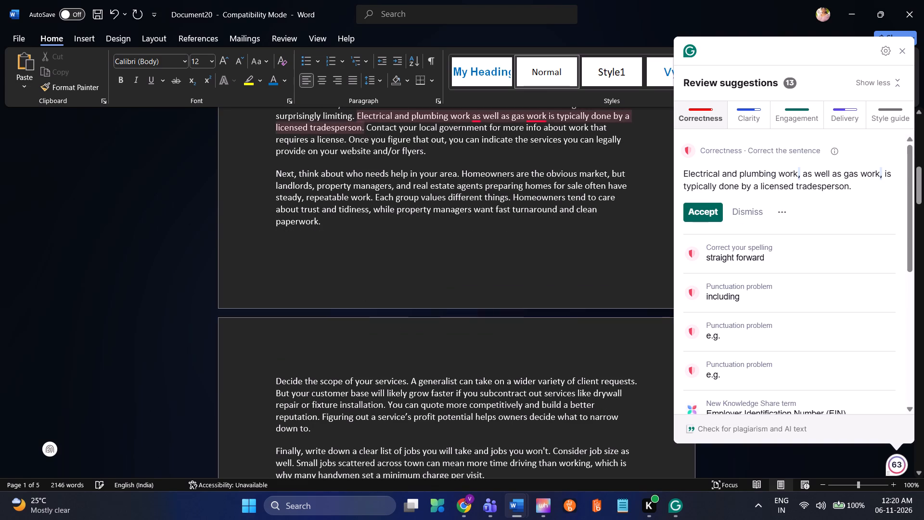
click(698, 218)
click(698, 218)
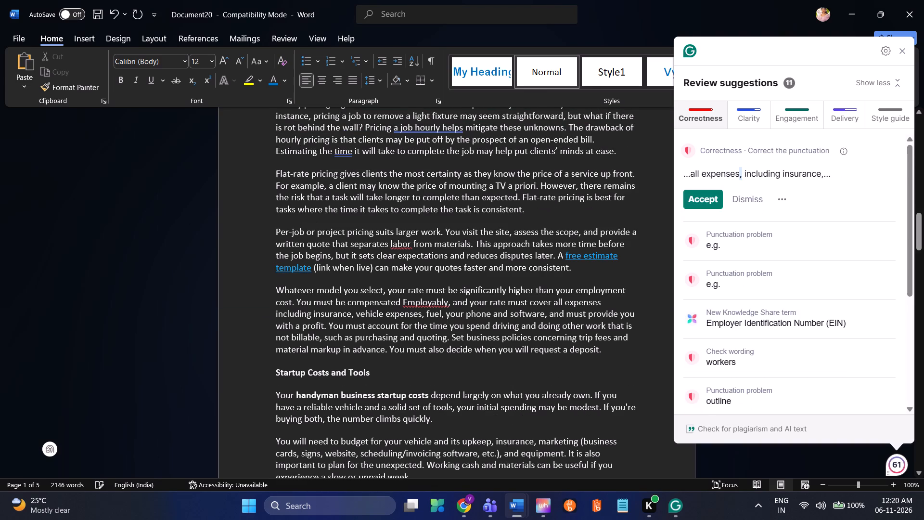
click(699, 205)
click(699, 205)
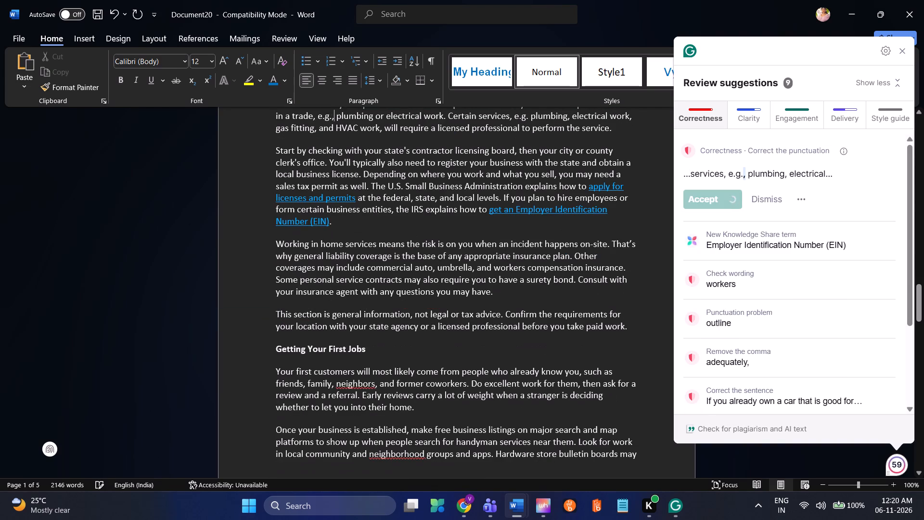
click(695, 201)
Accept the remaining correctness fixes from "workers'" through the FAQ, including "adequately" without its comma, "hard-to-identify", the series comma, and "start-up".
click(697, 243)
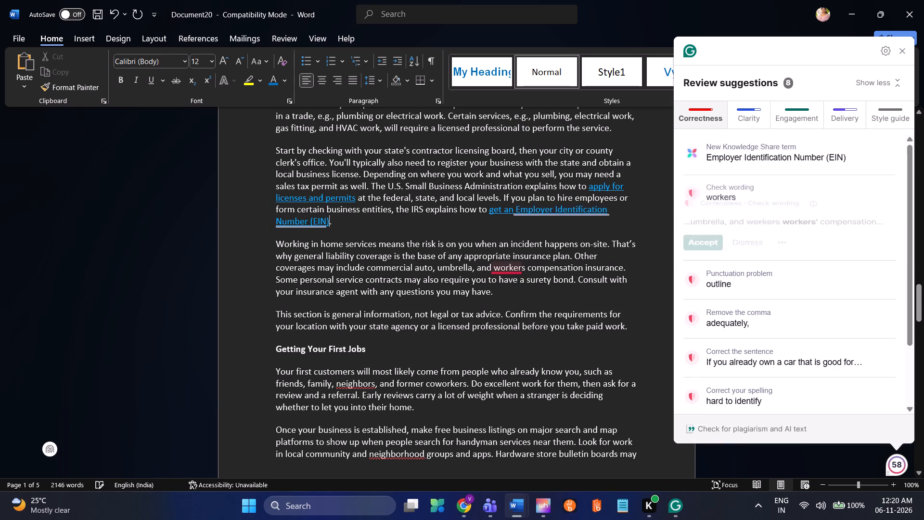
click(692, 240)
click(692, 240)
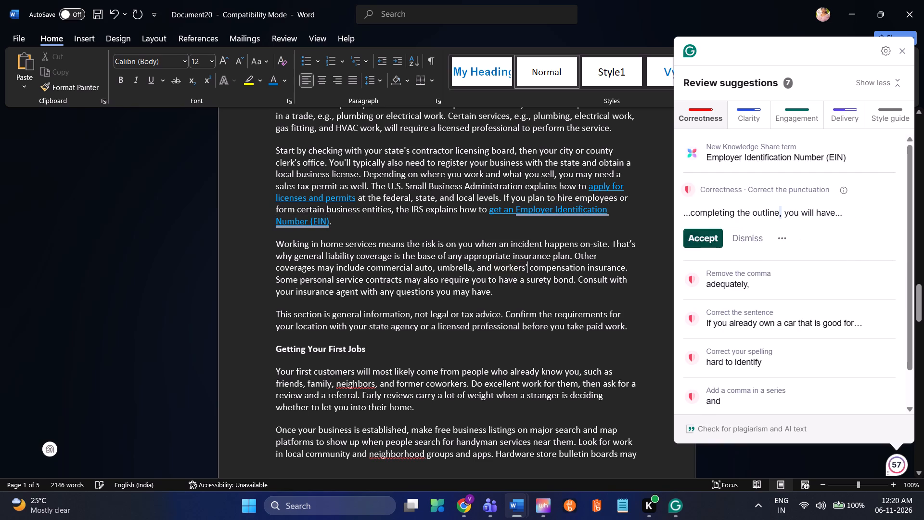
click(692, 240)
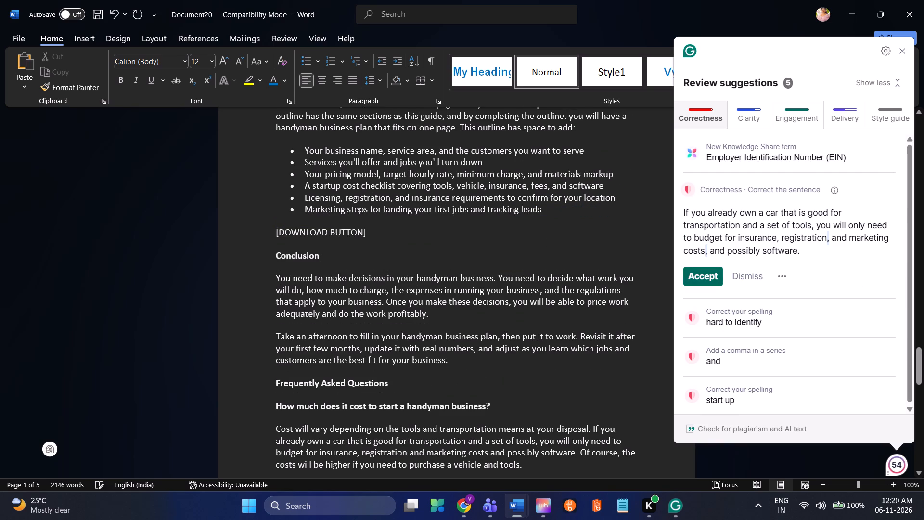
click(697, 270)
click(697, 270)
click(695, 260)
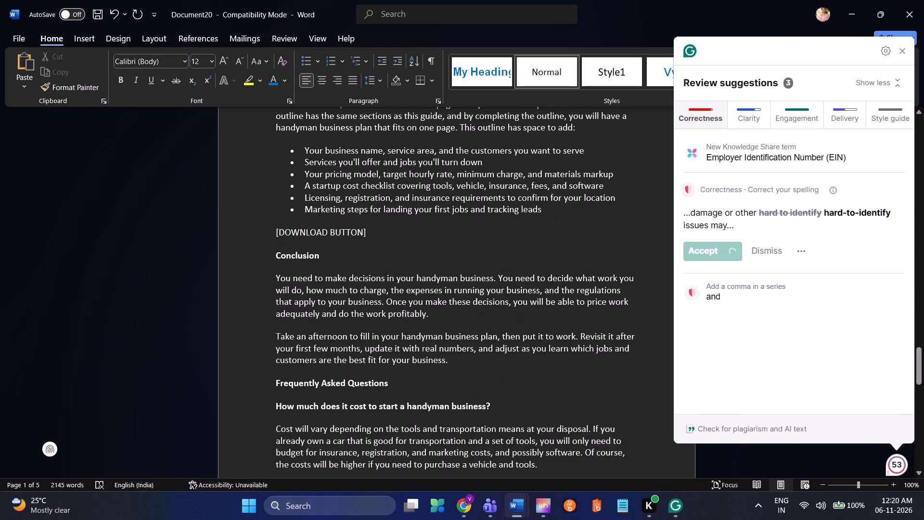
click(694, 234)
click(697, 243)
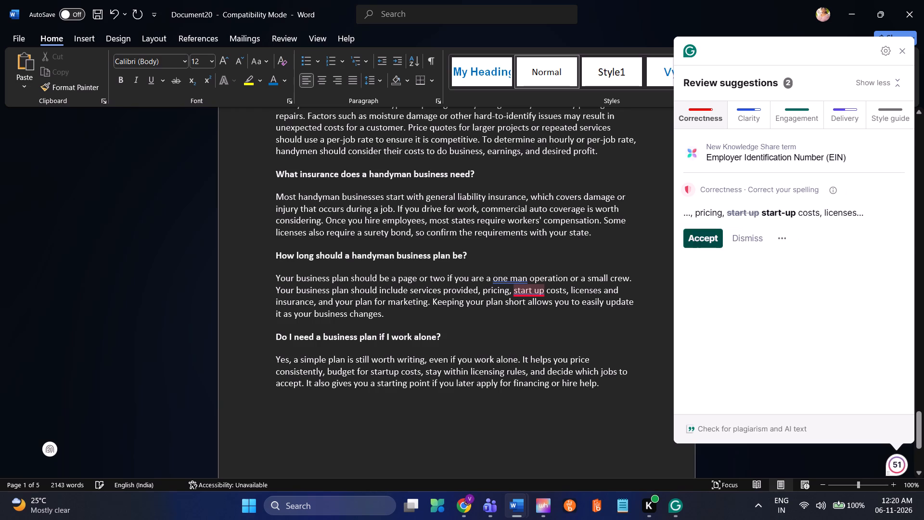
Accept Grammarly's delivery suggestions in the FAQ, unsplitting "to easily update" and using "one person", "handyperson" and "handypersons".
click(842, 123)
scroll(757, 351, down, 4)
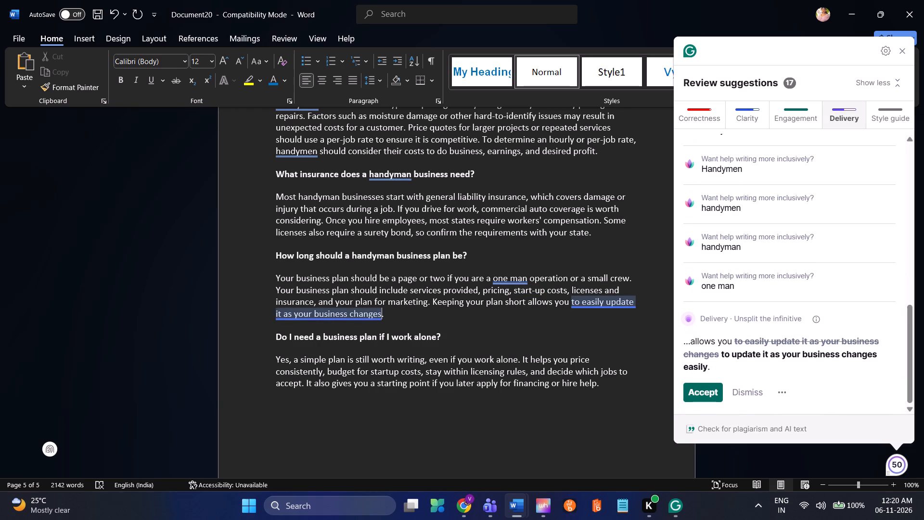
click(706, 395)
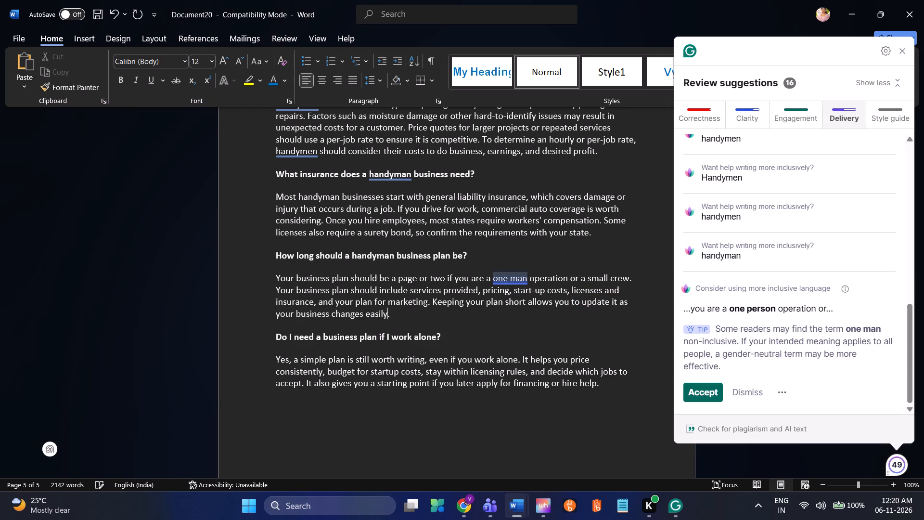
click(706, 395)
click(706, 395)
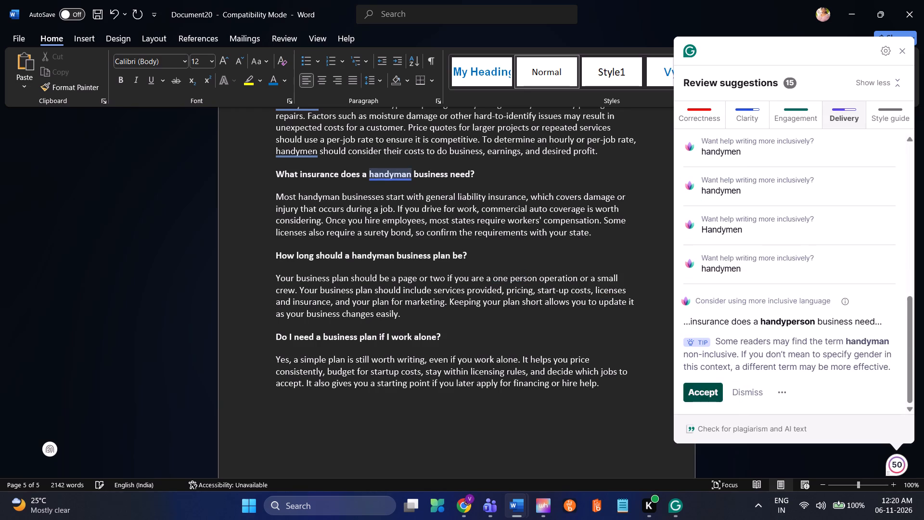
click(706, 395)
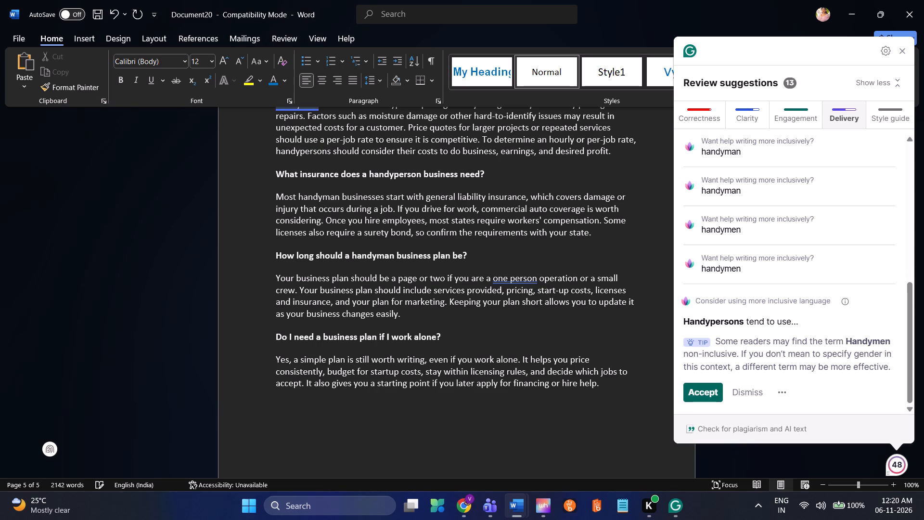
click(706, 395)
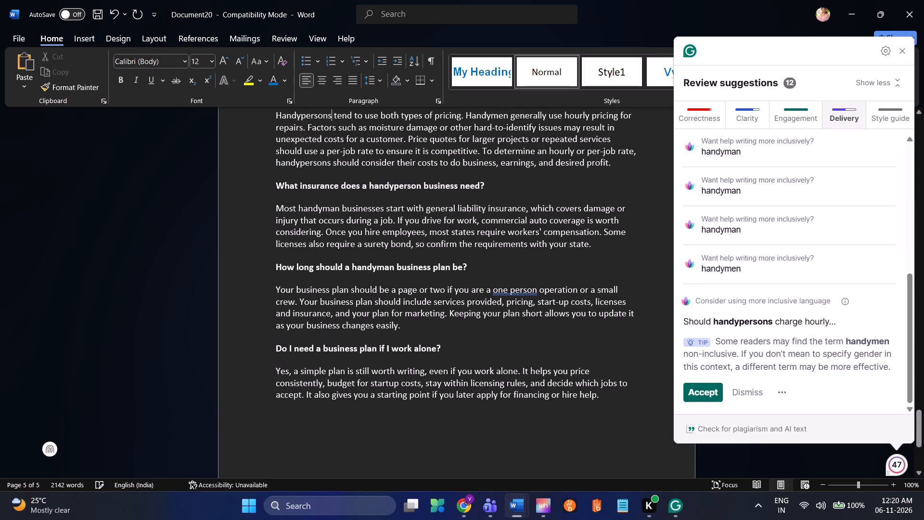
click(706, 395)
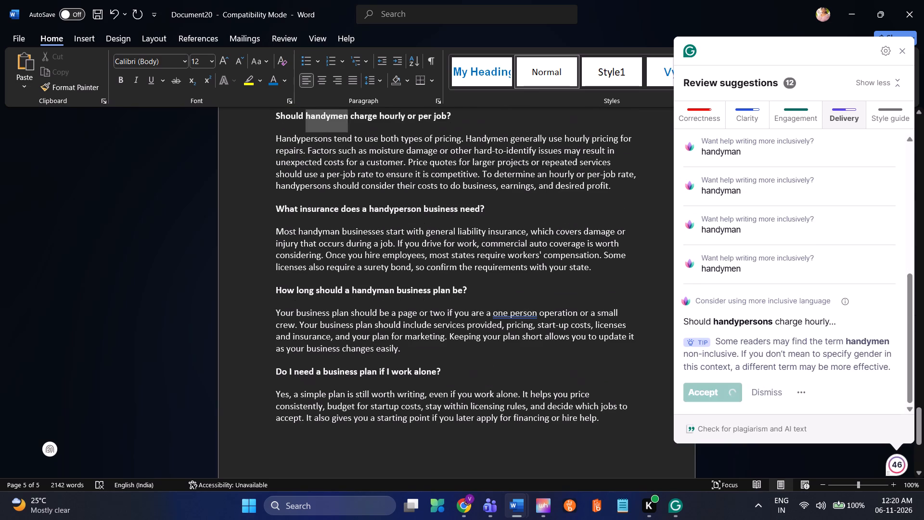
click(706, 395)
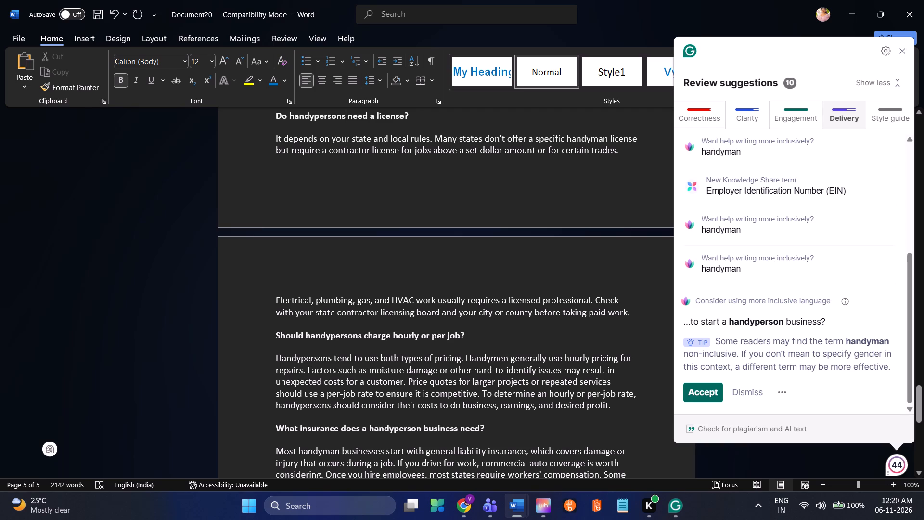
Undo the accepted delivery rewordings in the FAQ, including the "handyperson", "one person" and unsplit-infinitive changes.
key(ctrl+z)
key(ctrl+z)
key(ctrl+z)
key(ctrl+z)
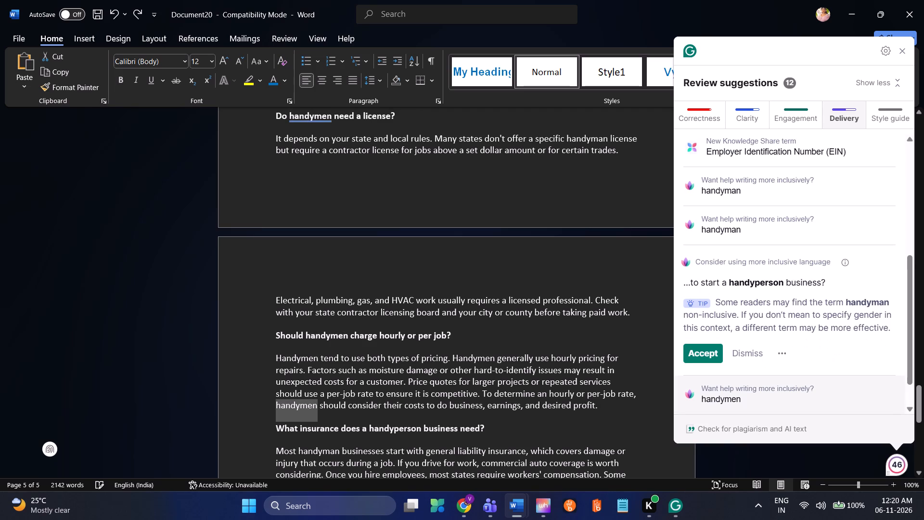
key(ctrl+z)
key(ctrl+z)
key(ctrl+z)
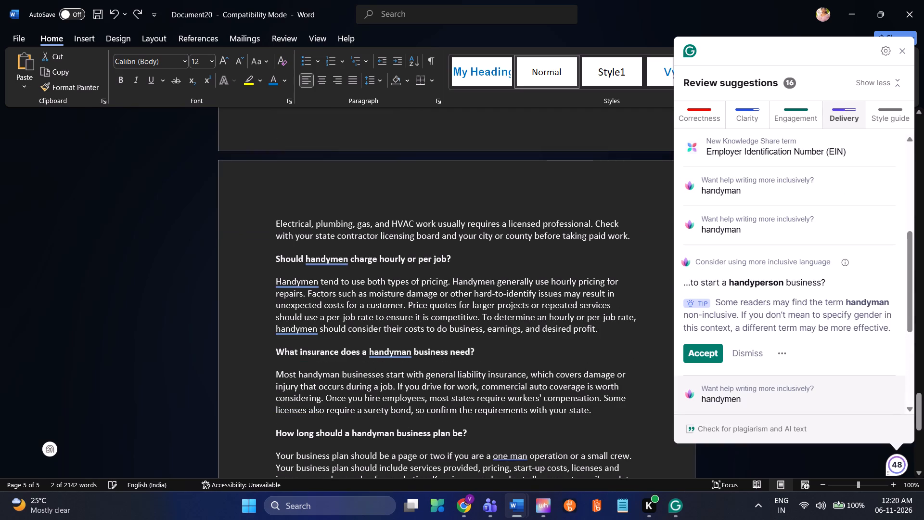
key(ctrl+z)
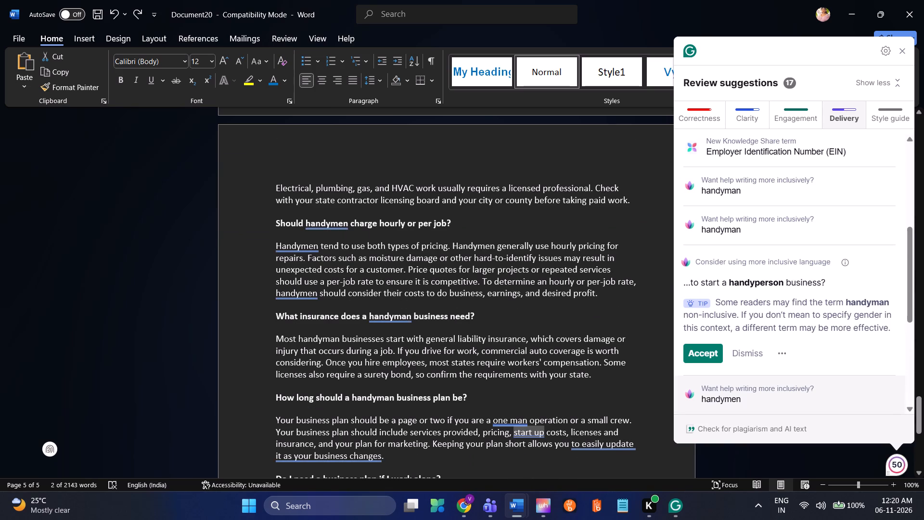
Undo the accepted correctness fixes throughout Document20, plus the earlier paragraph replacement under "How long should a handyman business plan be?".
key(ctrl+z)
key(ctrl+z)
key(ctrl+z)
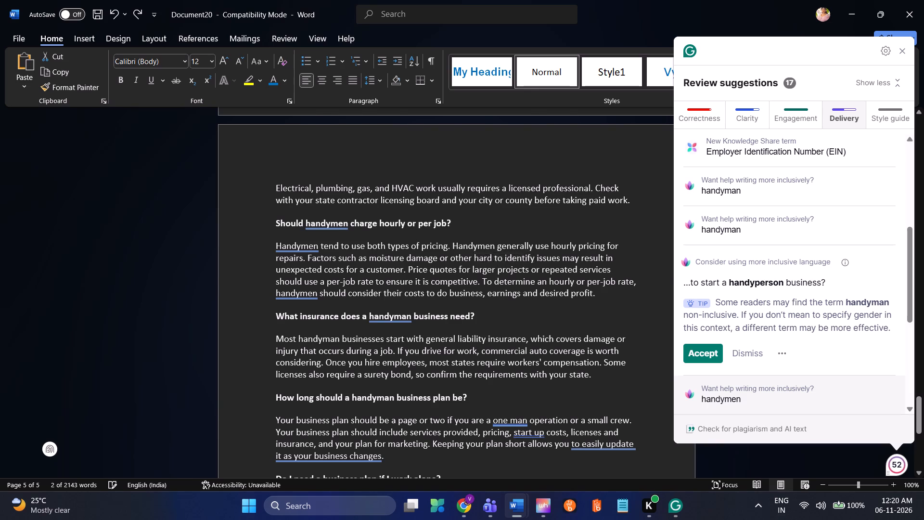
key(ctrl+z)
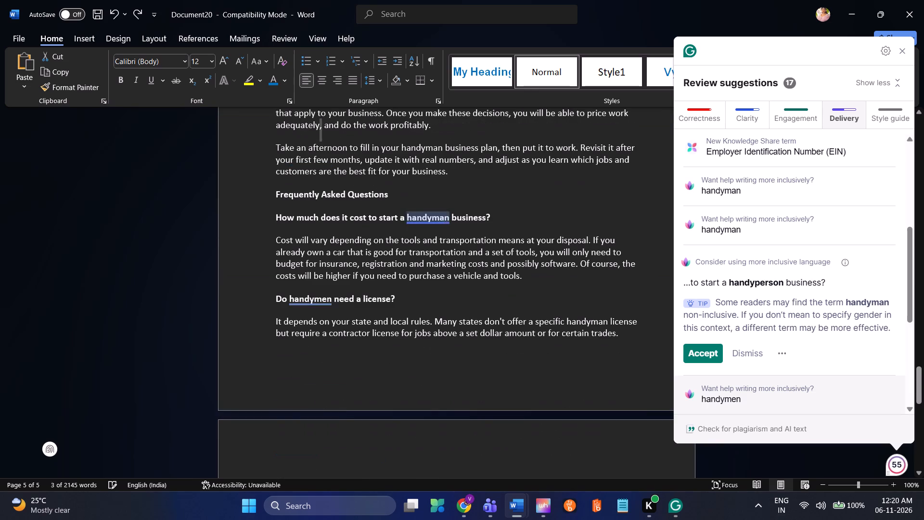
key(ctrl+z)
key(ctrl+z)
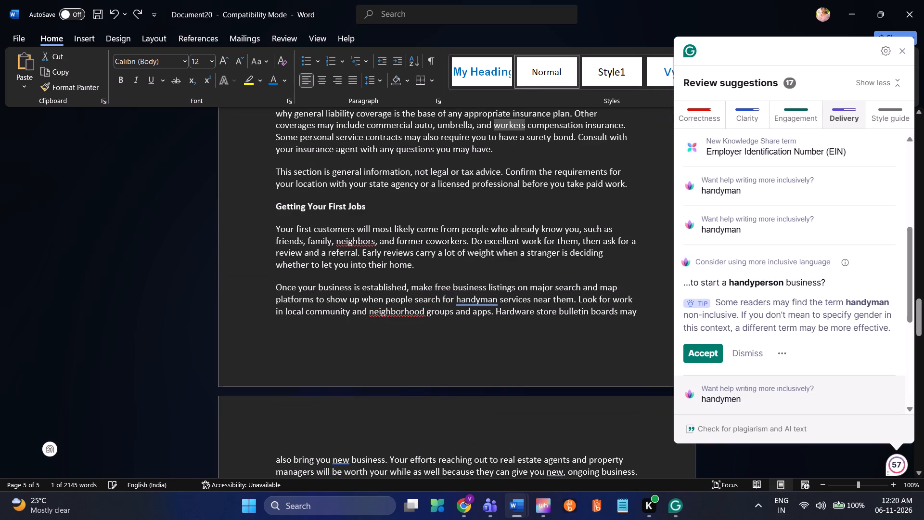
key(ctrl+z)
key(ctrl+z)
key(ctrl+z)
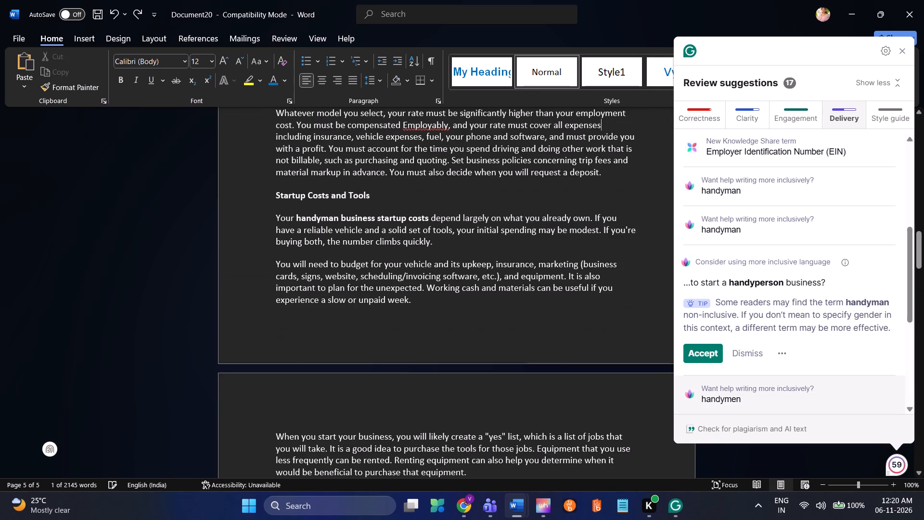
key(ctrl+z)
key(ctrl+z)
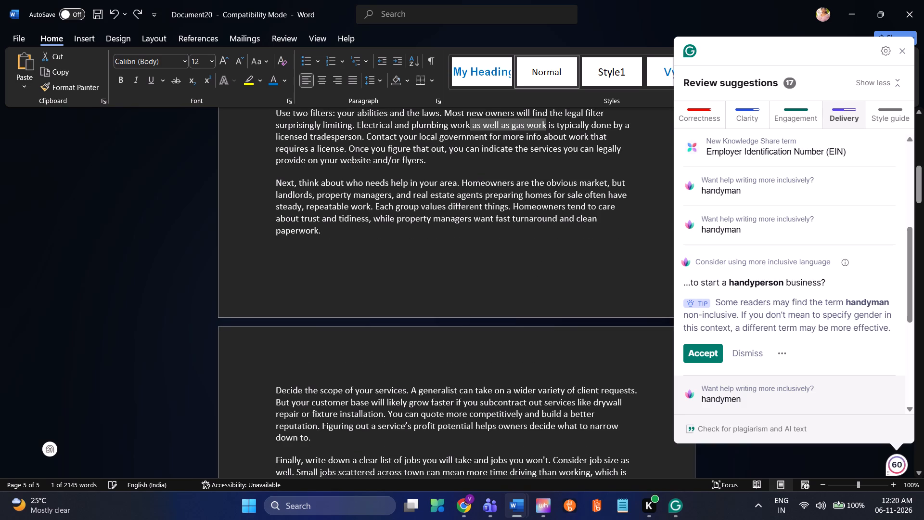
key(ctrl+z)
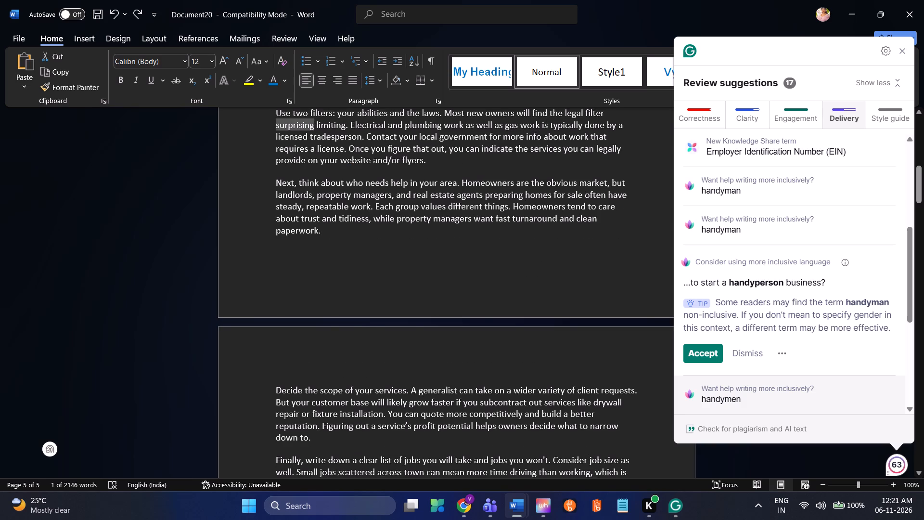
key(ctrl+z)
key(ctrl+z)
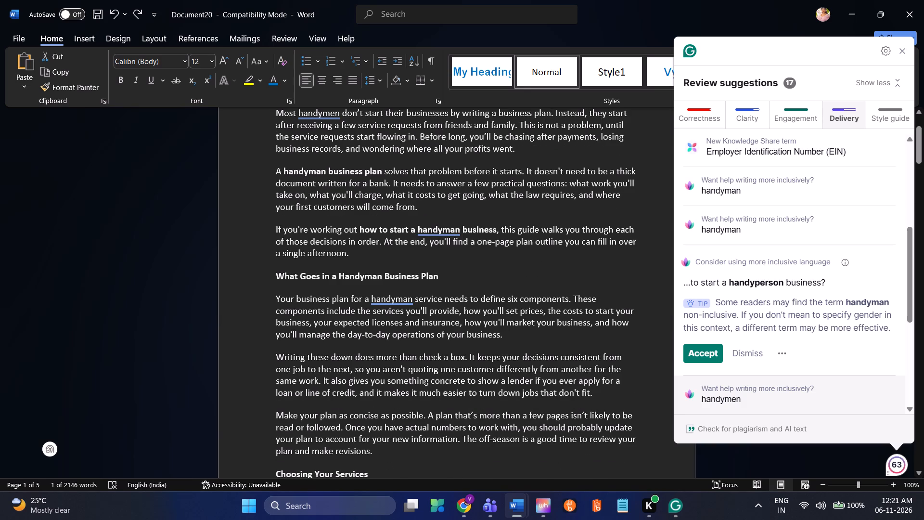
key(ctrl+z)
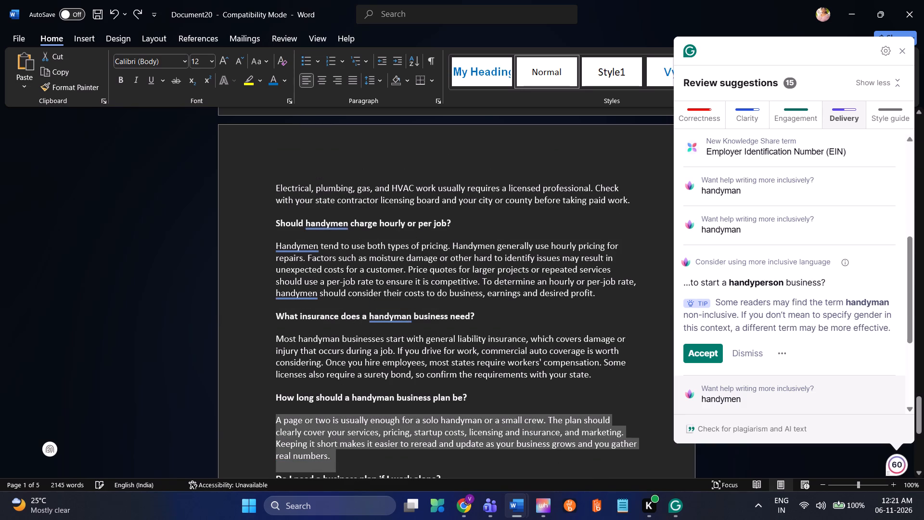
Accept Grammarly's correctness fixes for "workers'", the comma after "outline", commas after both "e.g." uses, and "adequately" without its comma.
scroll(756, 266, down, 3)
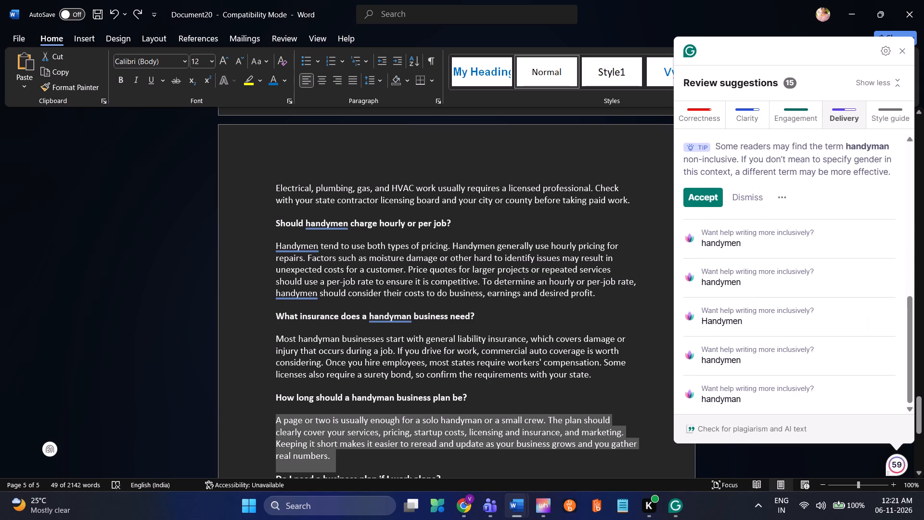
scroll(728, 284, down, 4)
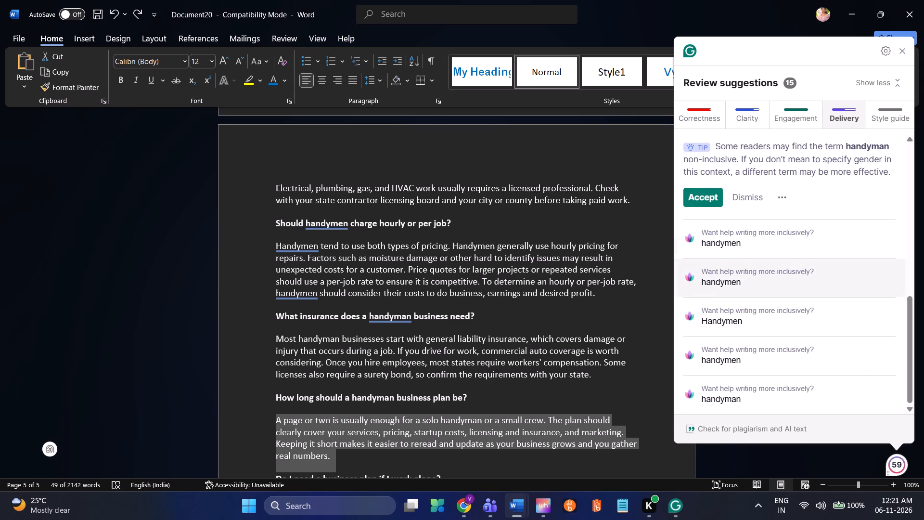
click(712, 110)
click(712, 210)
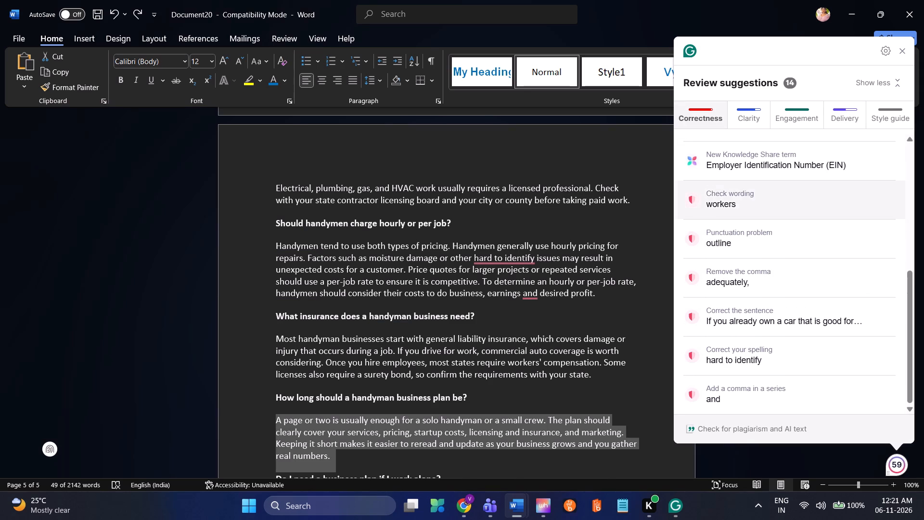
click(693, 252)
click(693, 252)
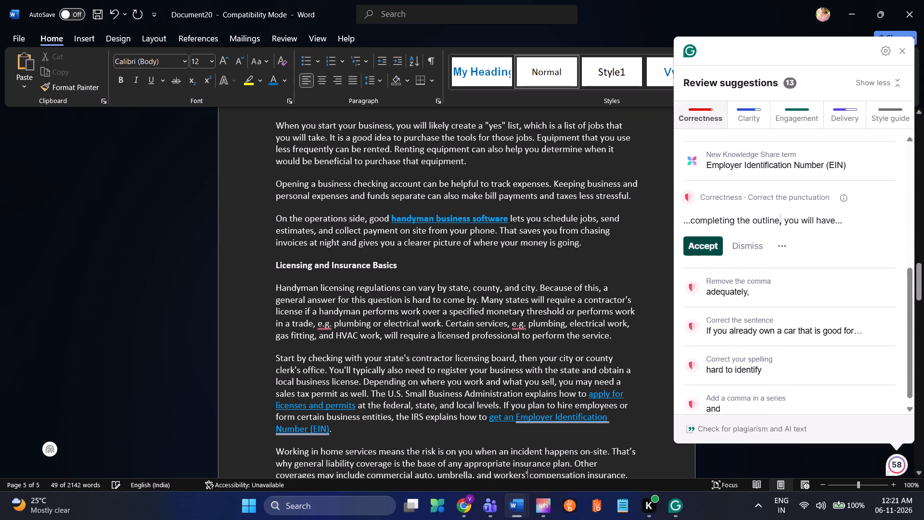
click(739, 141)
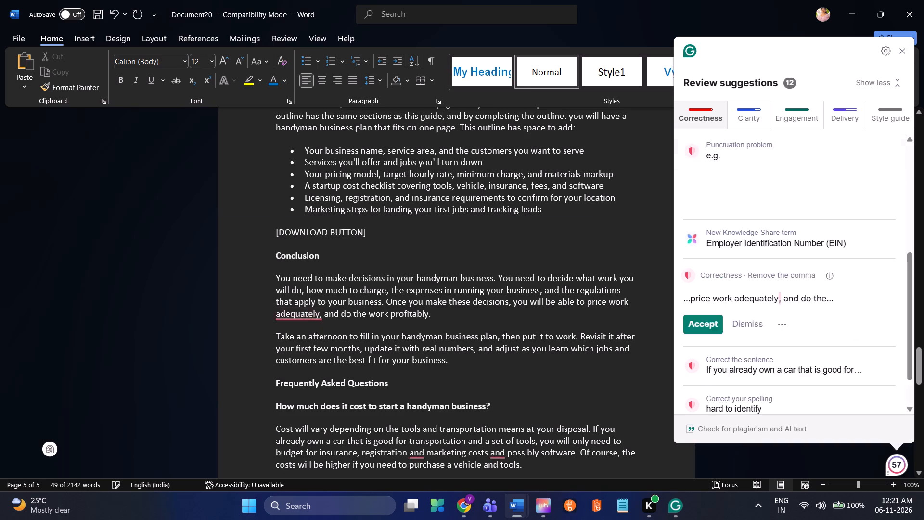
click(715, 198)
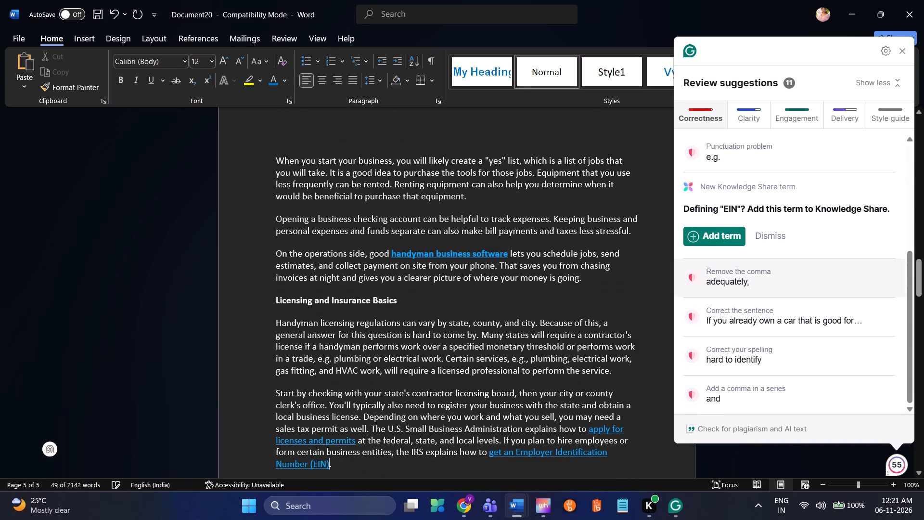
click(710, 281)
click(700, 278)
click(731, 155)
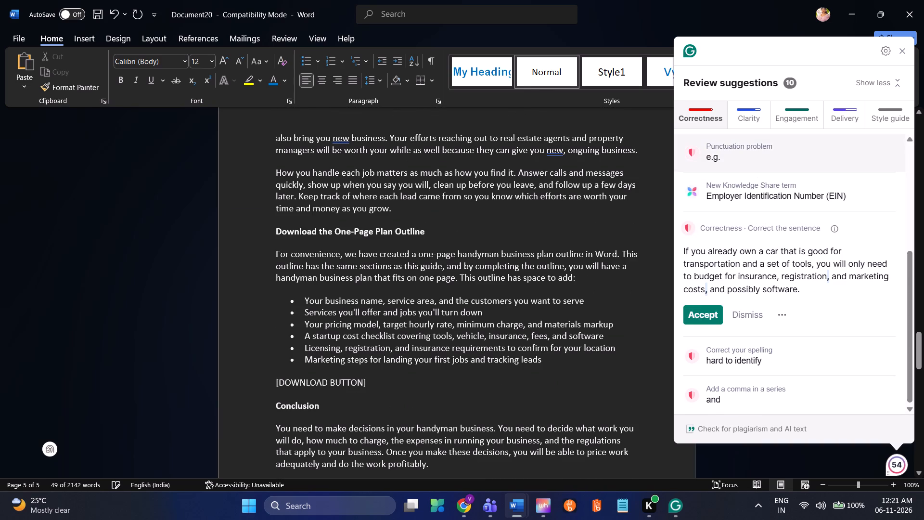
click(701, 236)
Accept the fixes for "straightforward", the commas around "as well as gas work", "surprisingly limiting", and "problem" without its comma.
click(705, 156)
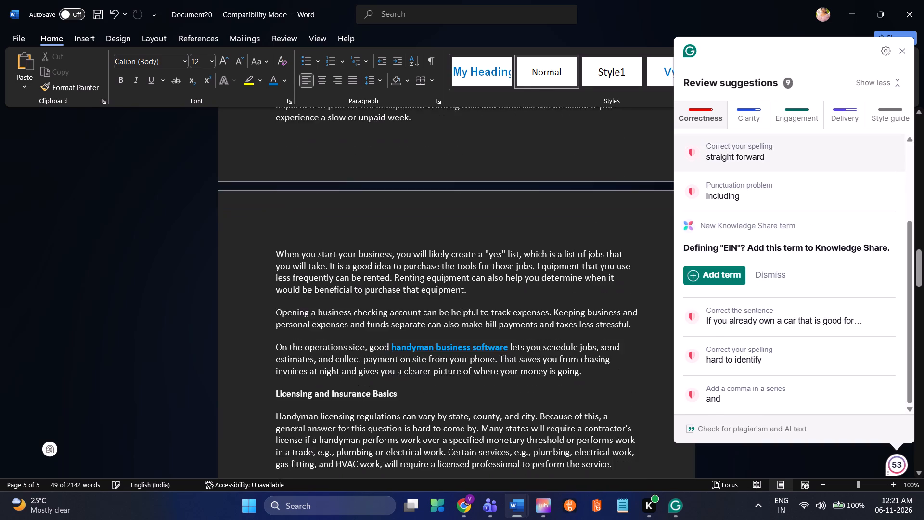
click(705, 214)
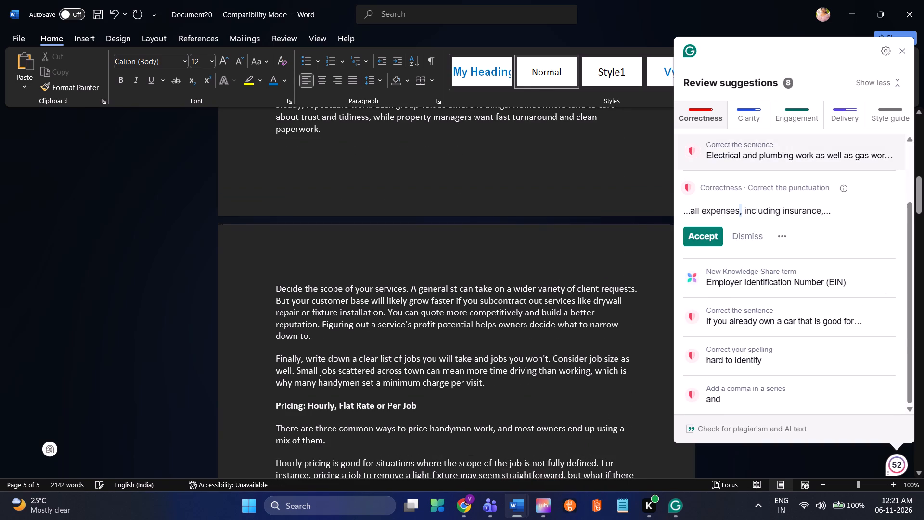
click(708, 159)
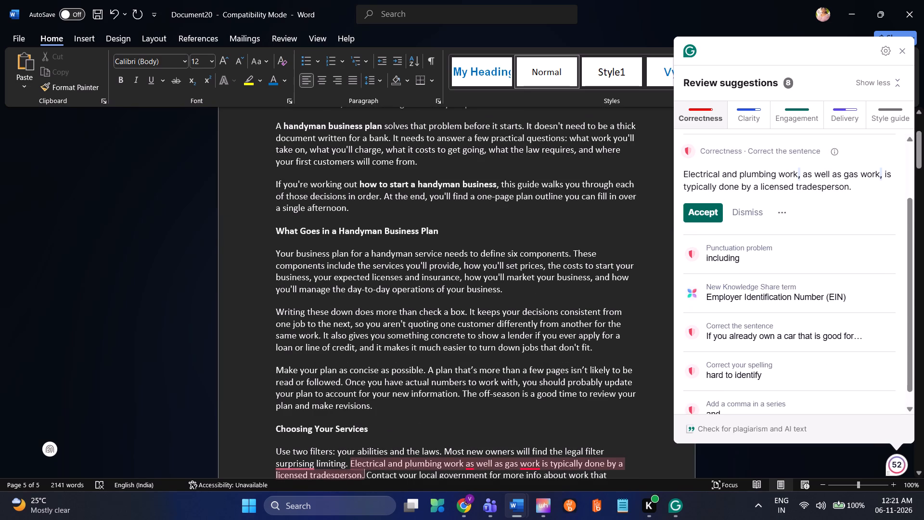
click(699, 212)
click(724, 136)
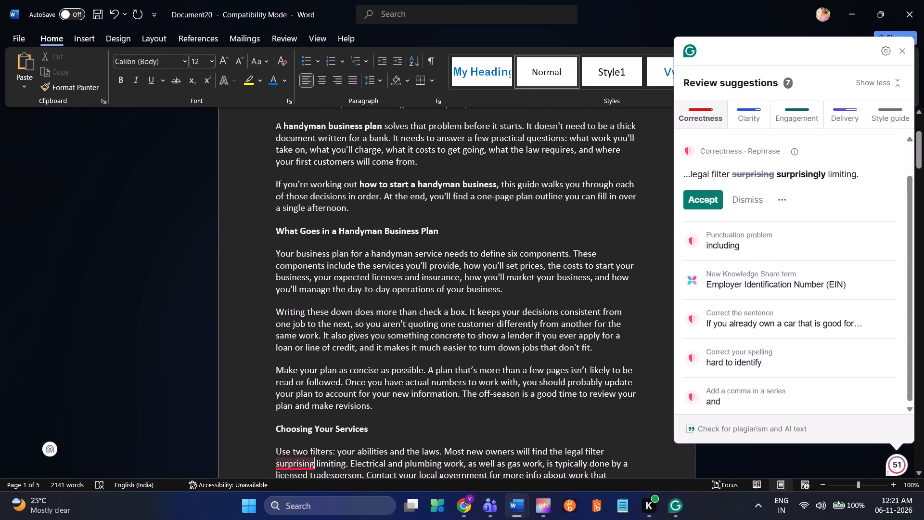
click(700, 202)
click(698, 145)
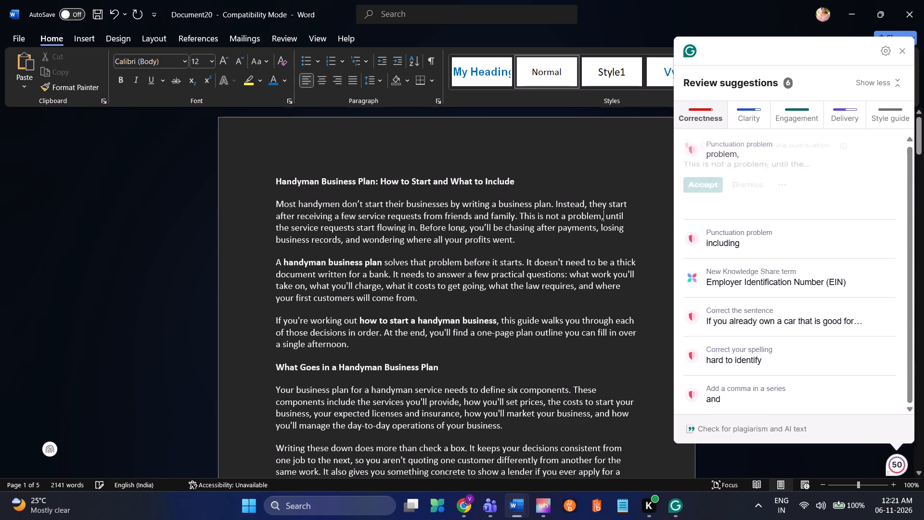
click(697, 195)
Accept the comma before "including insurance", the FAQ cost sentence's series commas, "hard-to-identify", and the comma after "earnings".
click(697, 203)
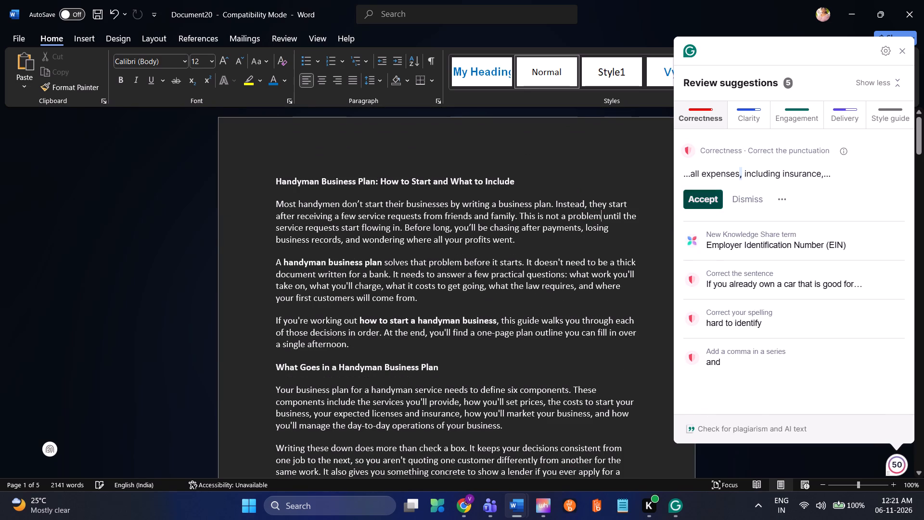
click(697, 244)
click(696, 275)
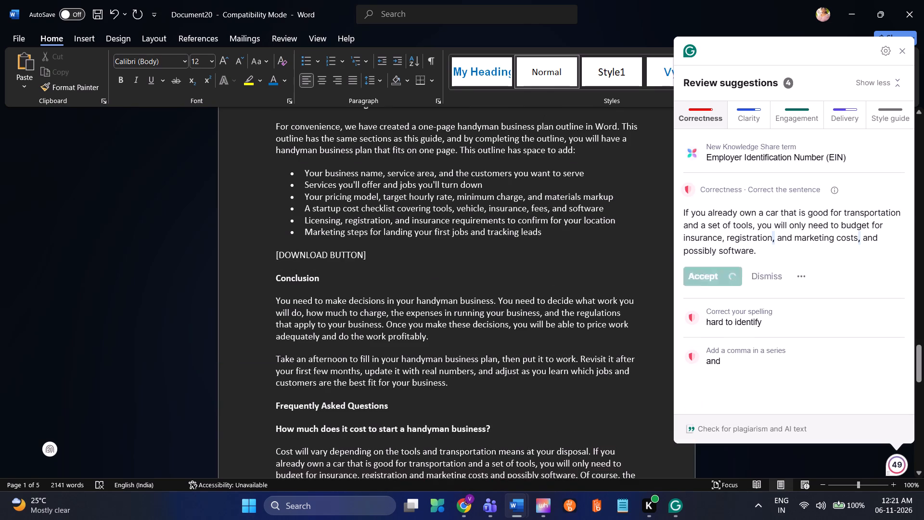
click(693, 251)
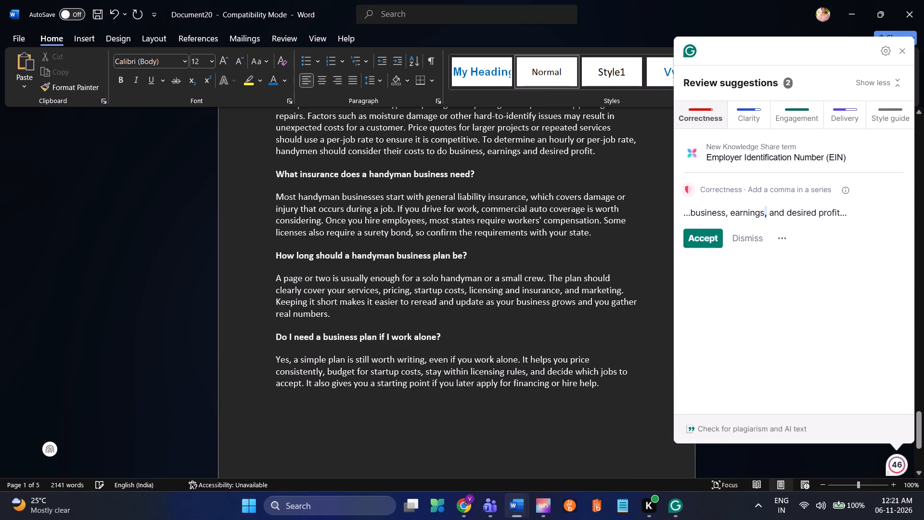
click(693, 237)
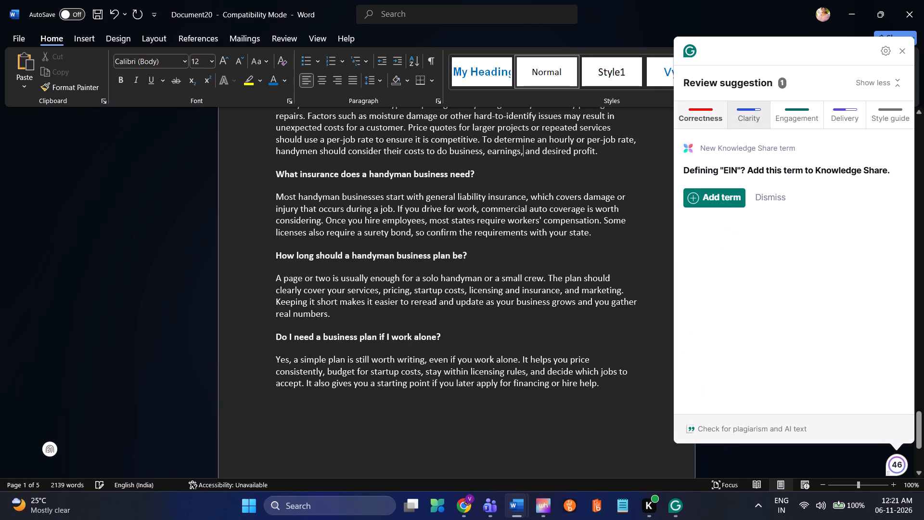
Accept clarity suggestions removing "you to have" before "a surety bond" and shortening "Keep track of" to "Track" in the first-jobs section.
click(745, 104)
scroll(723, 301, down, 3)
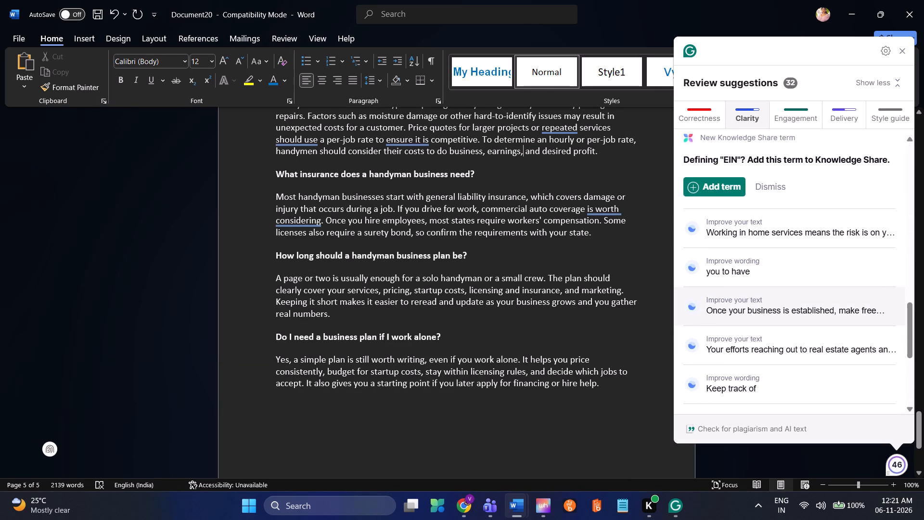
click(705, 277)
click(692, 269)
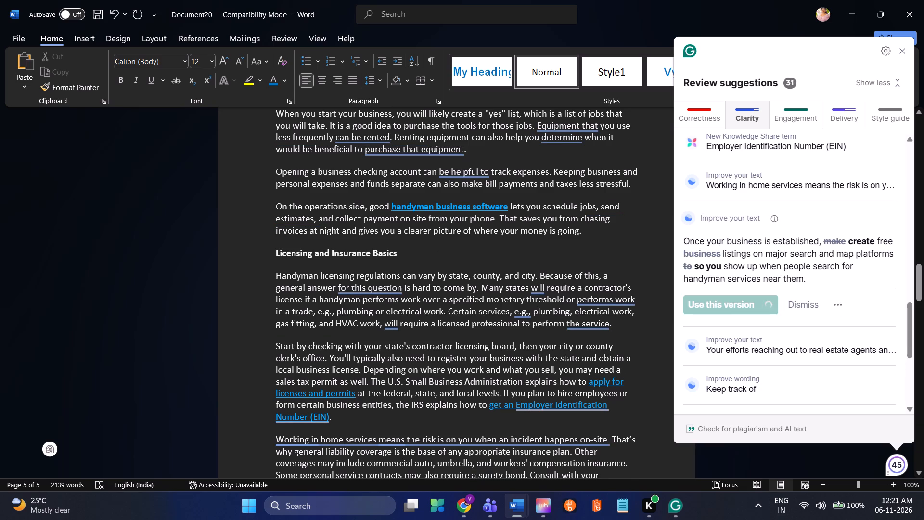
click(701, 383)
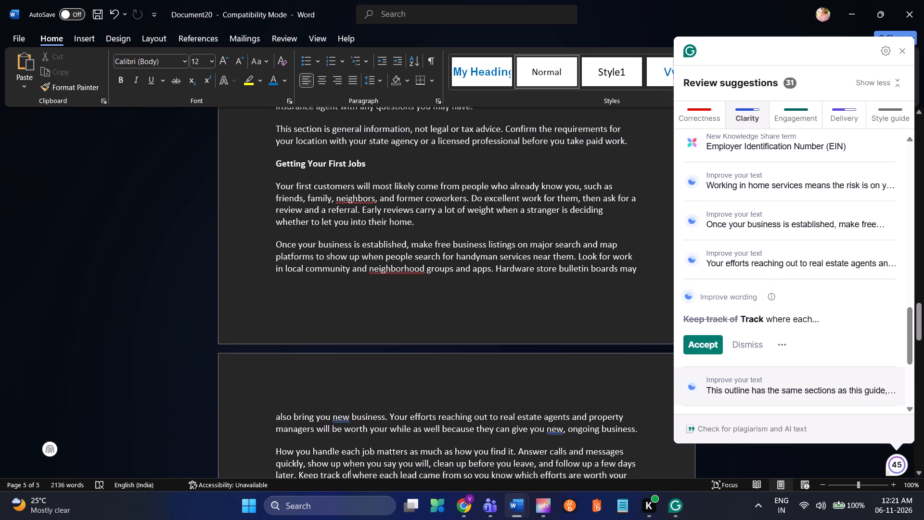
click(695, 347)
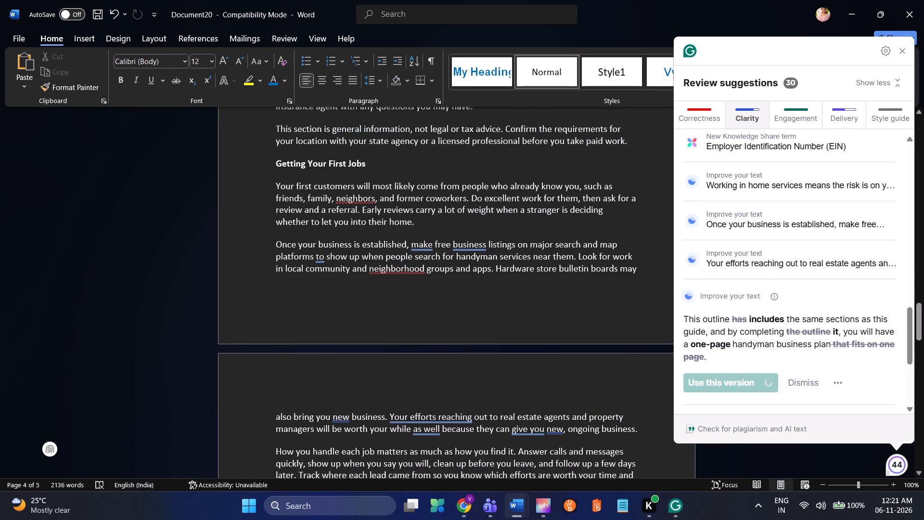
click(701, 384)
Accept clarity rewordings using "help you track expenses", dropping "for this question", and tightening the "Many states" and "Certain services" licensing sentences.
scroll(746, 269, up, 5)
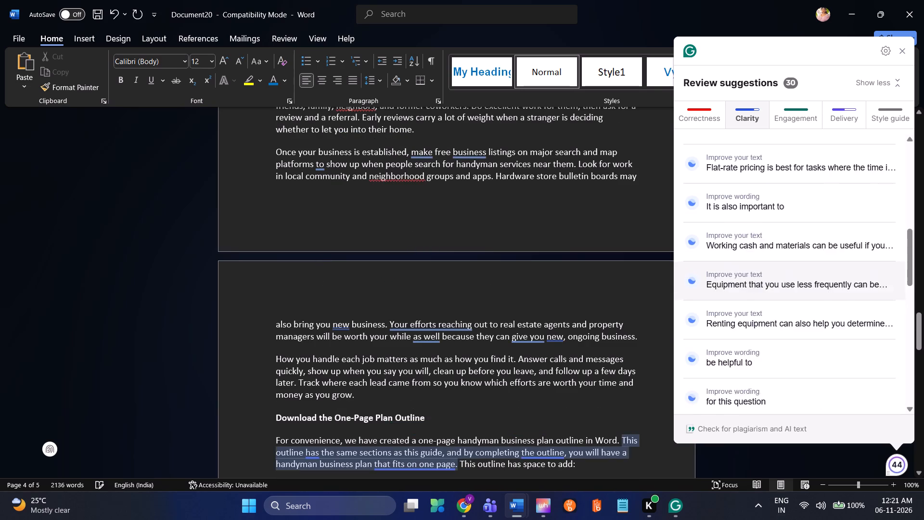
click(732, 371)
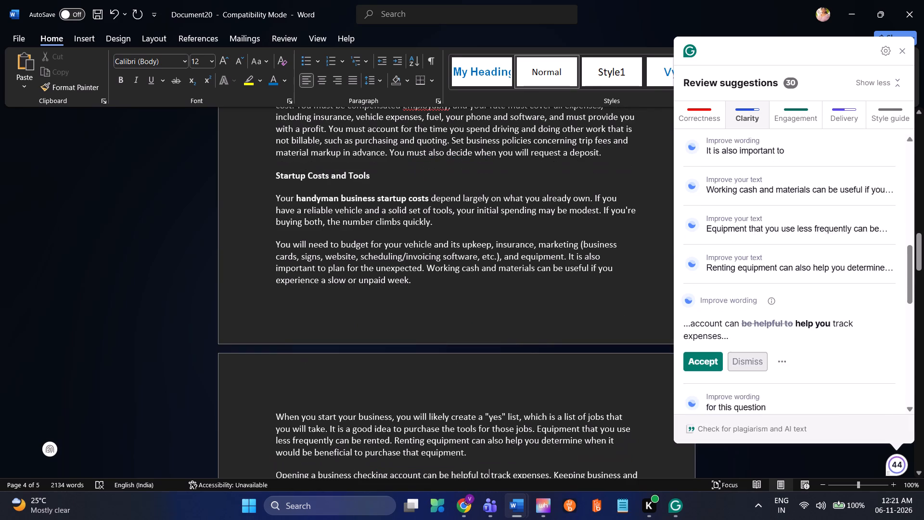
click(704, 350)
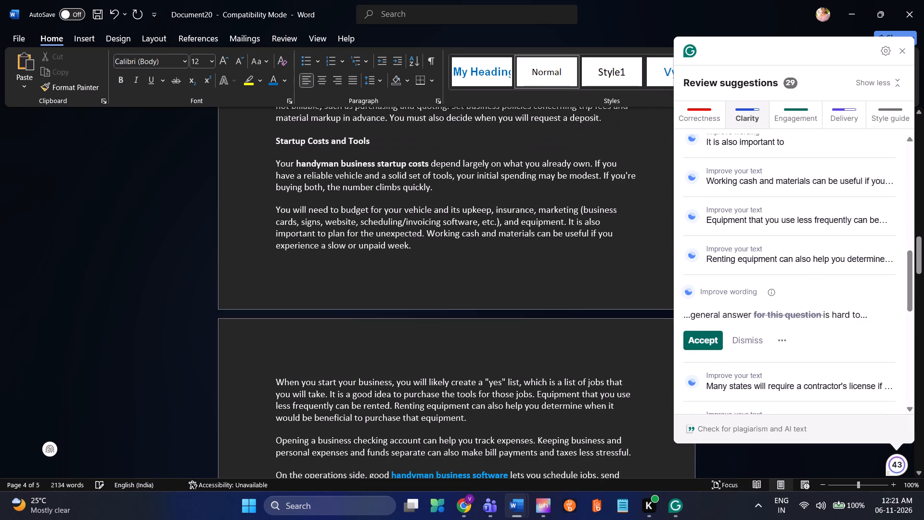
click(700, 340)
click(703, 377)
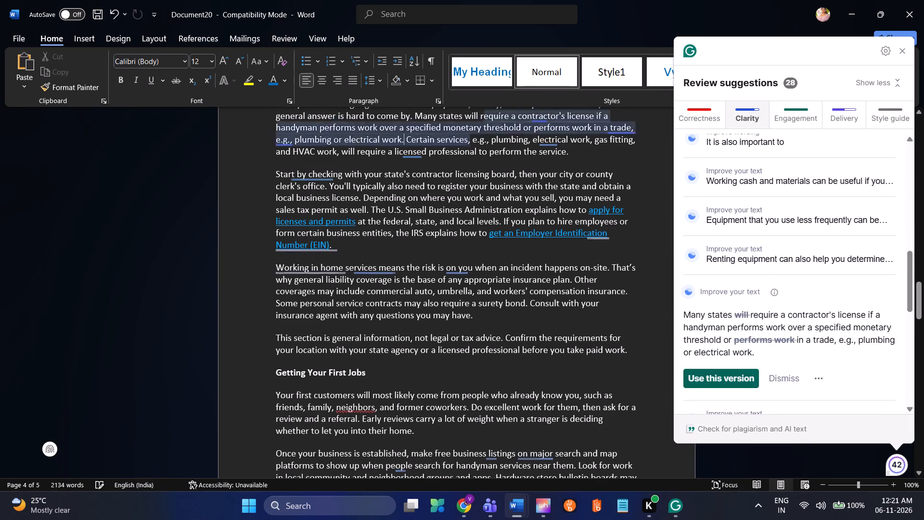
click(701, 362)
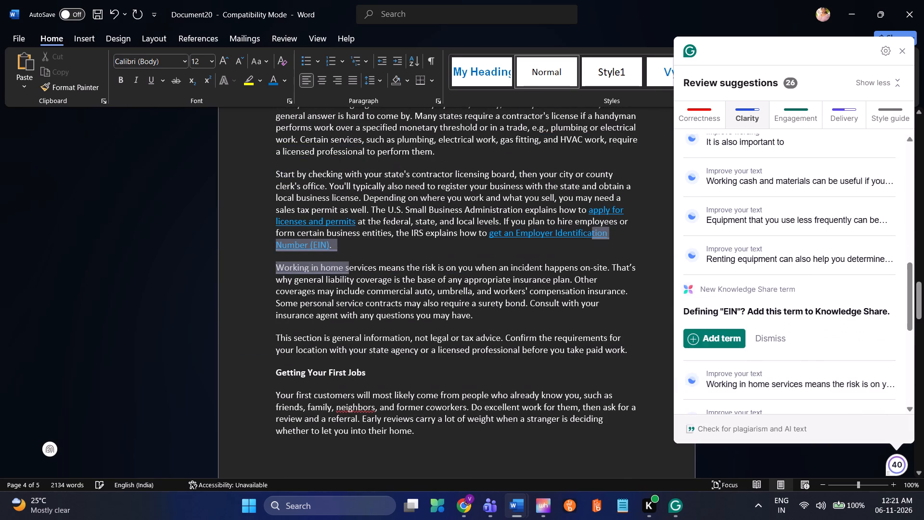
Accept clarity rewordings under Startup Costs and Tools to "Also plan for the unexpected" and "can help if you have a slow or unpaid week".
scroll(719, 266, up, 2)
click(719, 263)
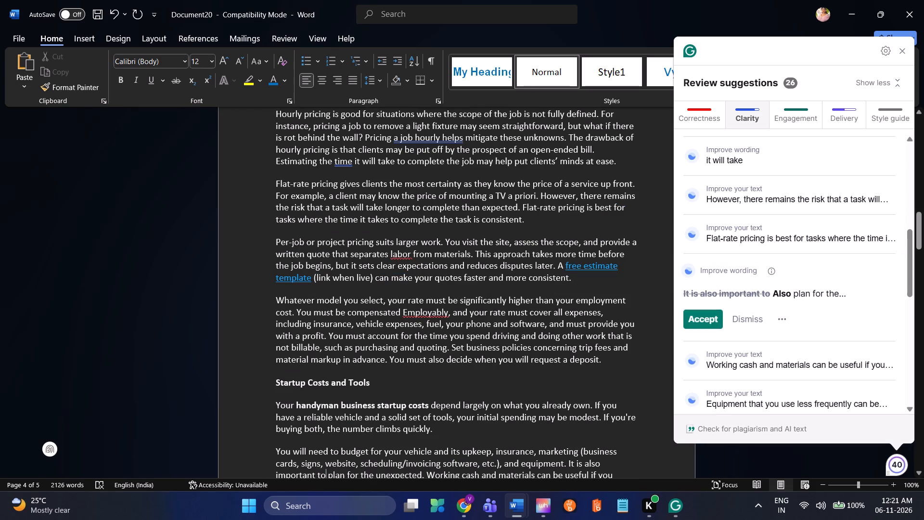
click(706, 316)
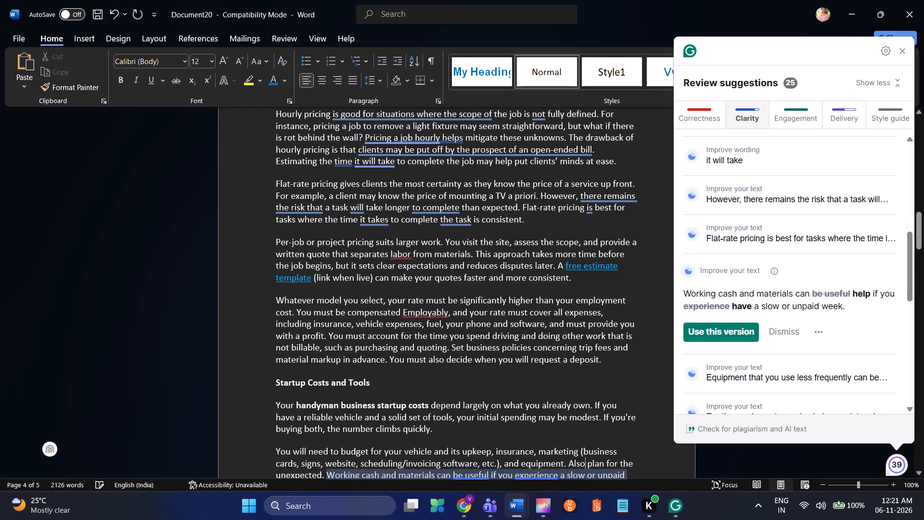
click(723, 333)
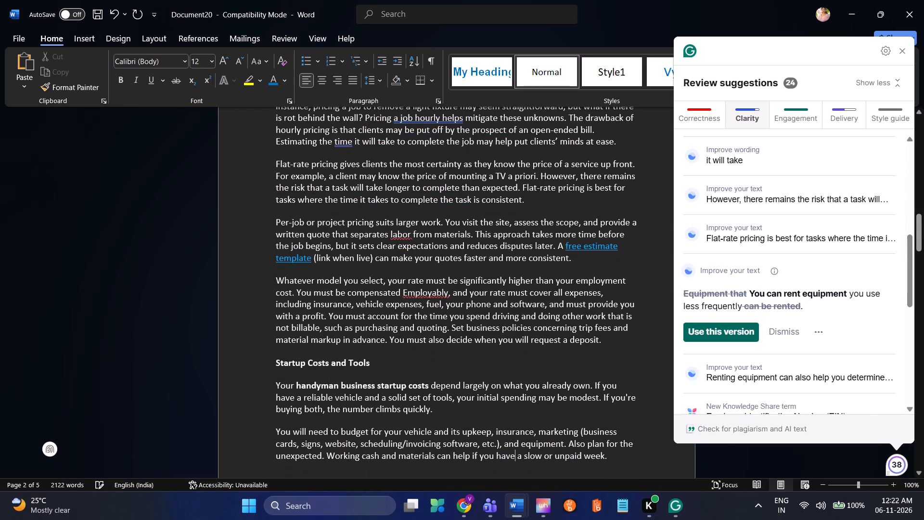
Accept pricing clarity edits dropping "it will take" and using "a task may still take longer" and "works best for tasks where the time to complete them".
click(712, 161)
click(694, 201)
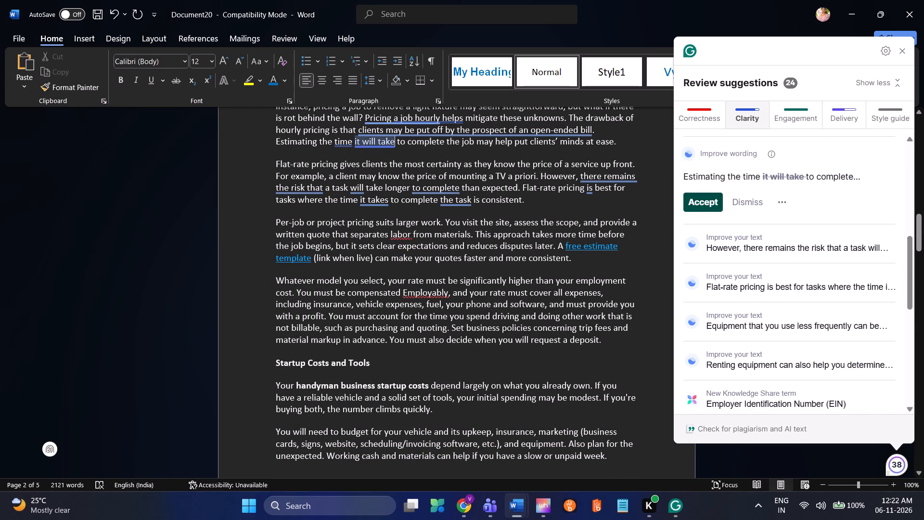
click(696, 214)
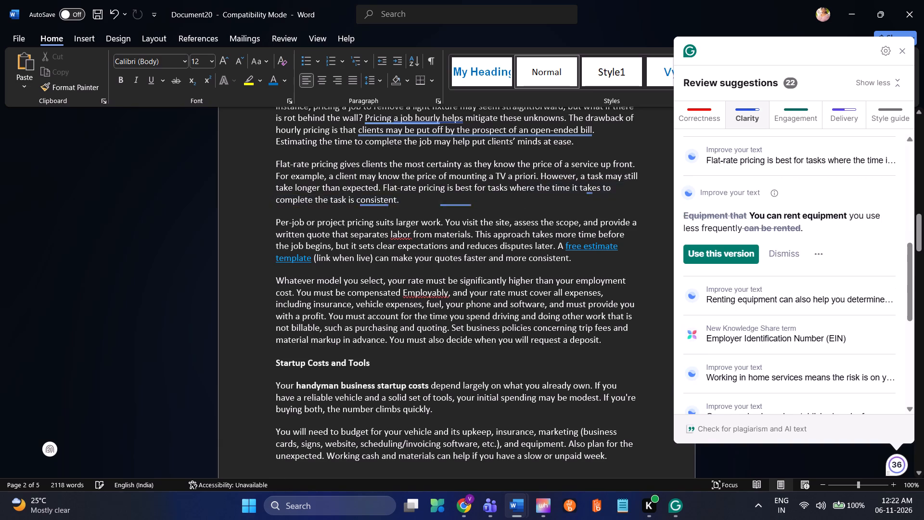
click(702, 153)
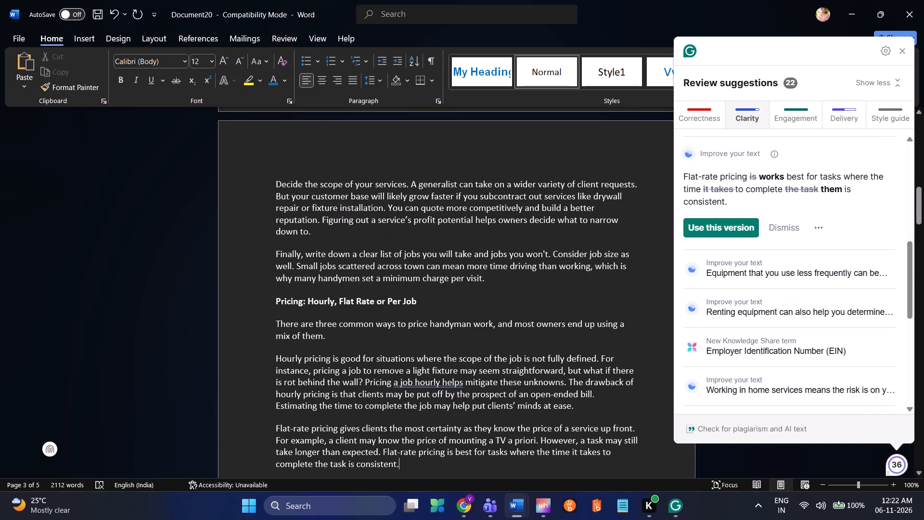
click(703, 221)
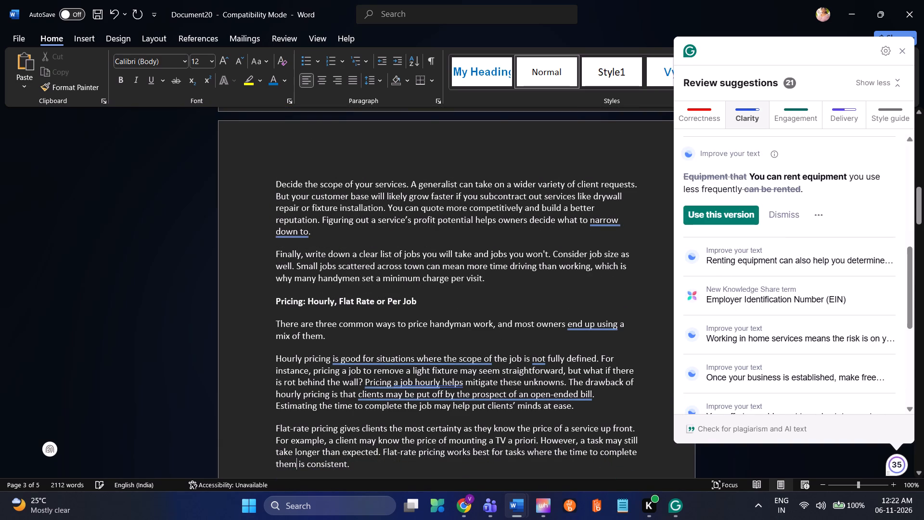
Accept clarity rewordings changing "narrow down to" to "focus on" and "end up using" to "use" around the pricing section's start.
scroll(764, 174, up, 4)
click(735, 294)
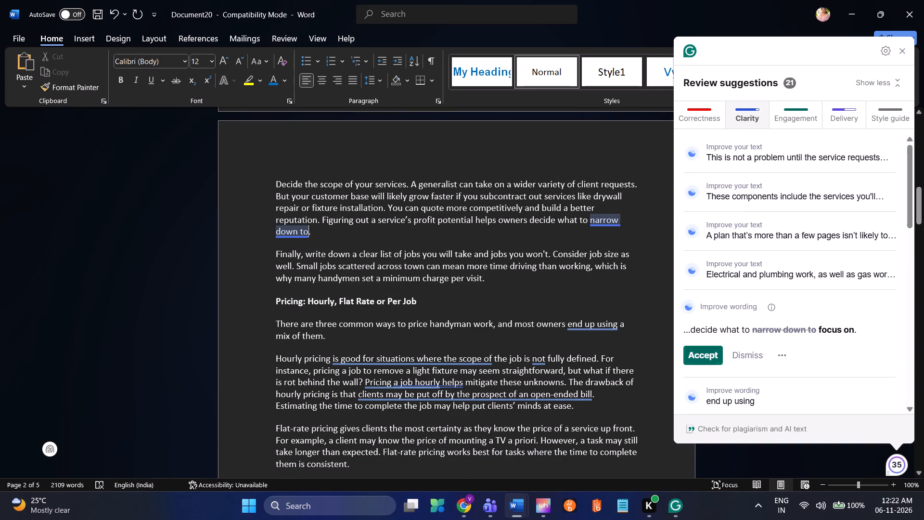
click(704, 353)
click(704, 353)
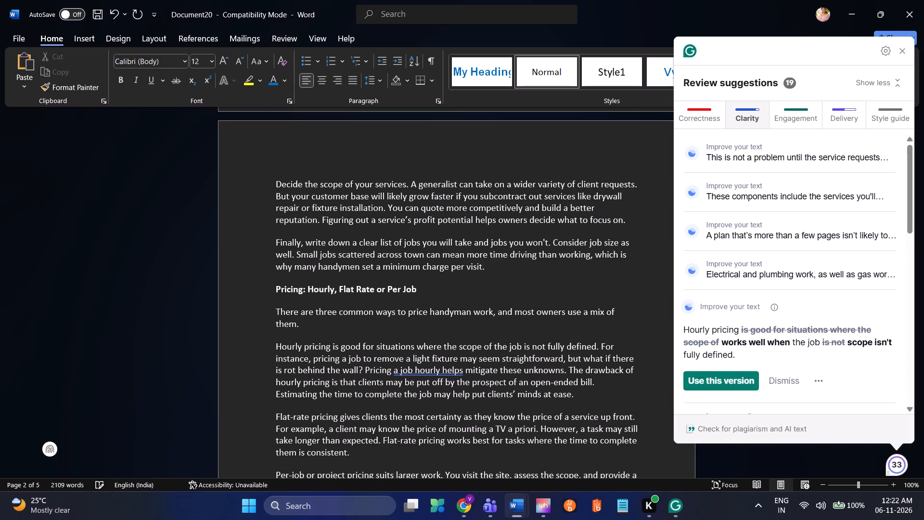
Accept clarity rewordings to "This isn't a problem until service requests start flowing in" and the tightened "These components include" sentence, ending the suggestion review.
click(738, 172)
click(729, 156)
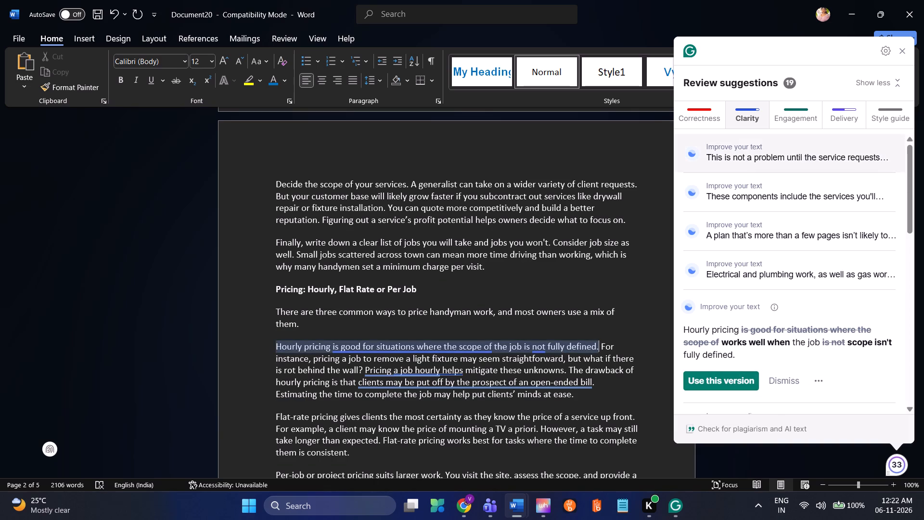
click(720, 208)
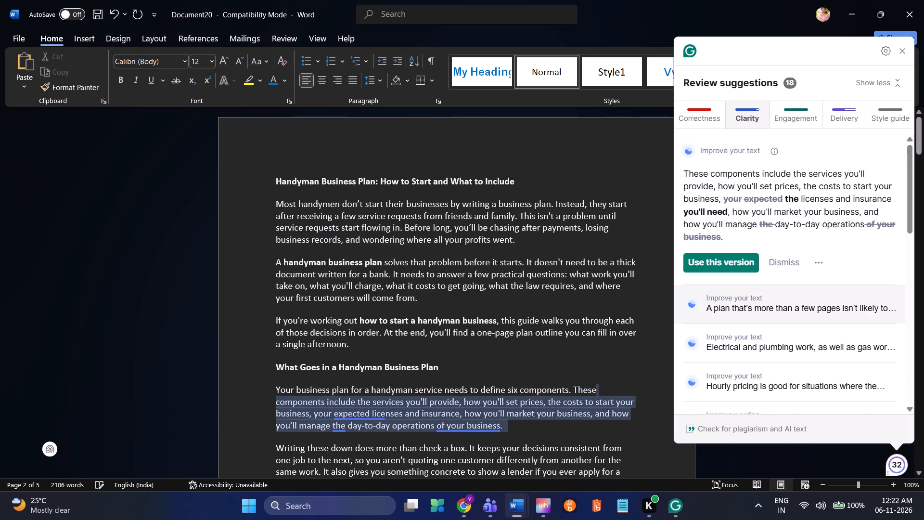
click(713, 267)
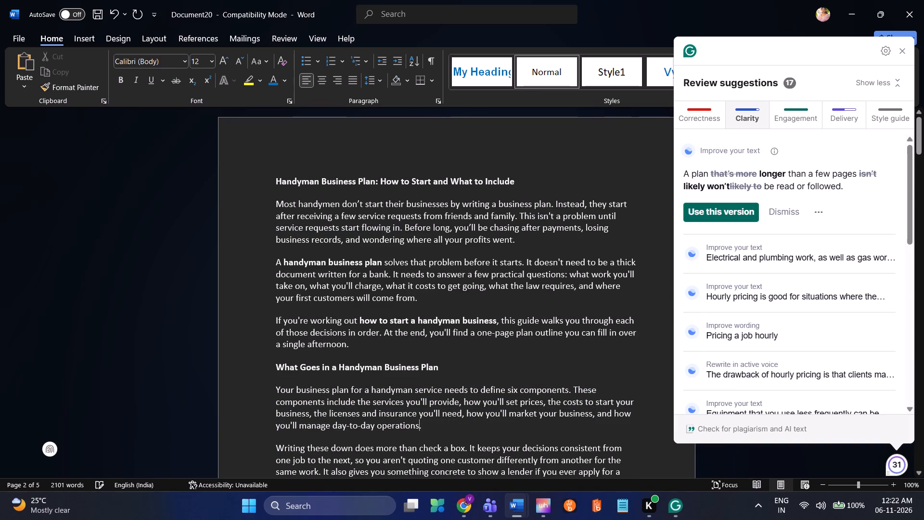
click(905, 55)
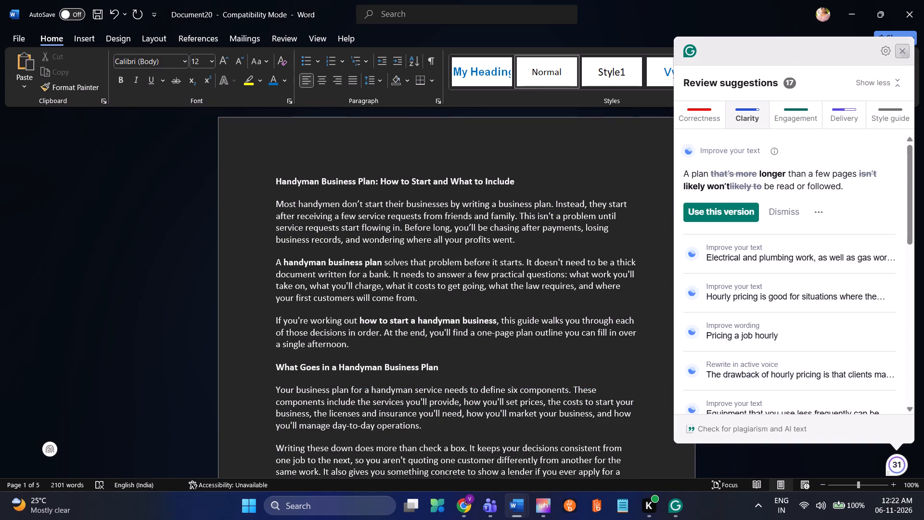
scroll(636, 189, up, 9)
key(ctrl+a)
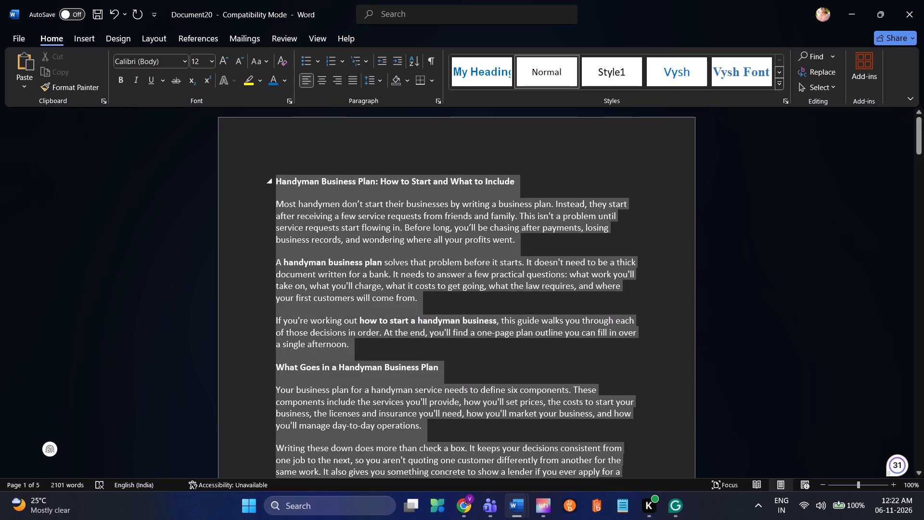
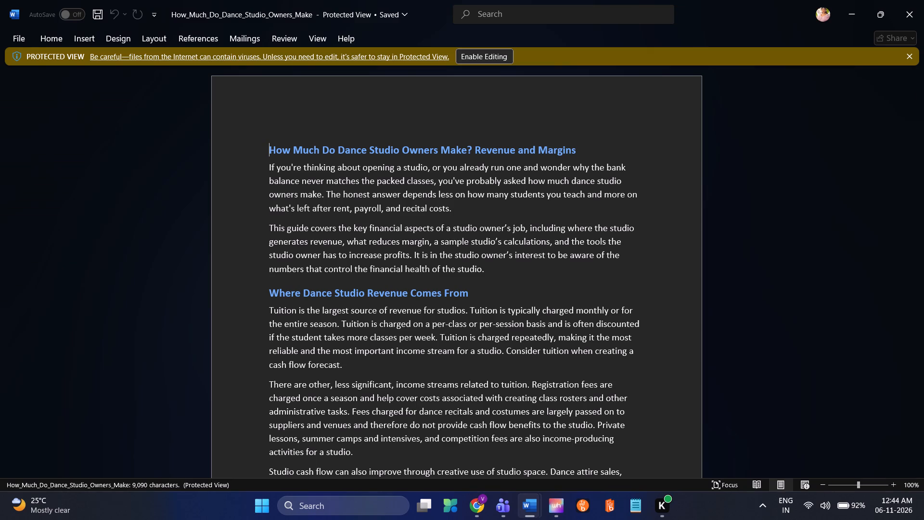
Enable editing in How_Much_Do_Dance_Studio_Owners_Make and paste the AI detector image from Document19 on its own line above the title.
click(474, 46)
click(476, 54)
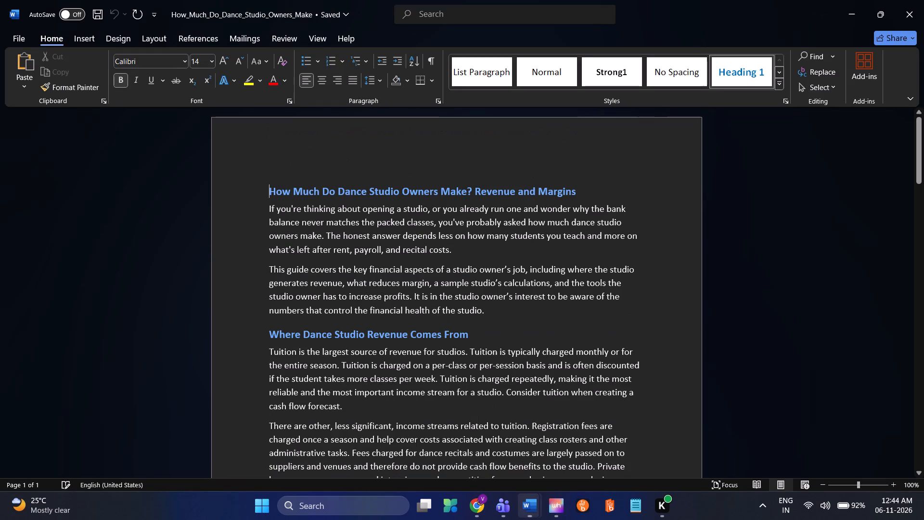
scroll(433, 375, down, 2)
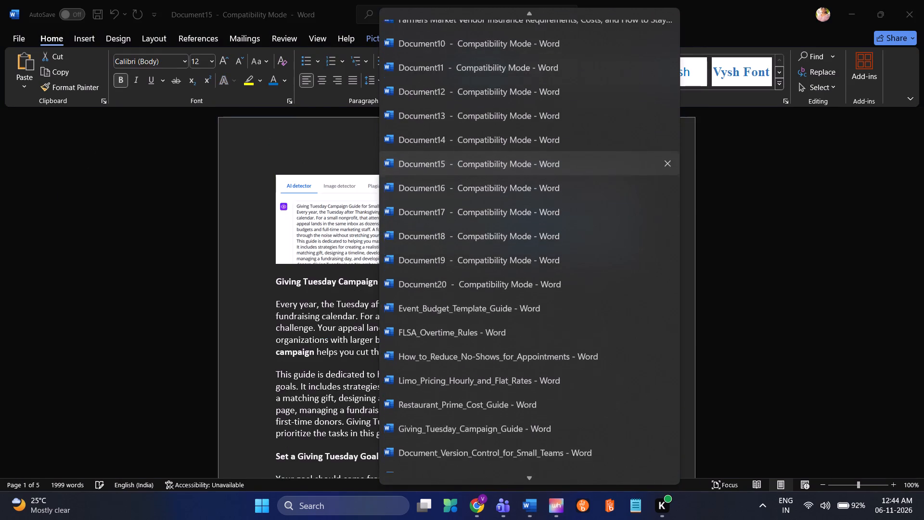
click(406, 233)
click(357, 217)
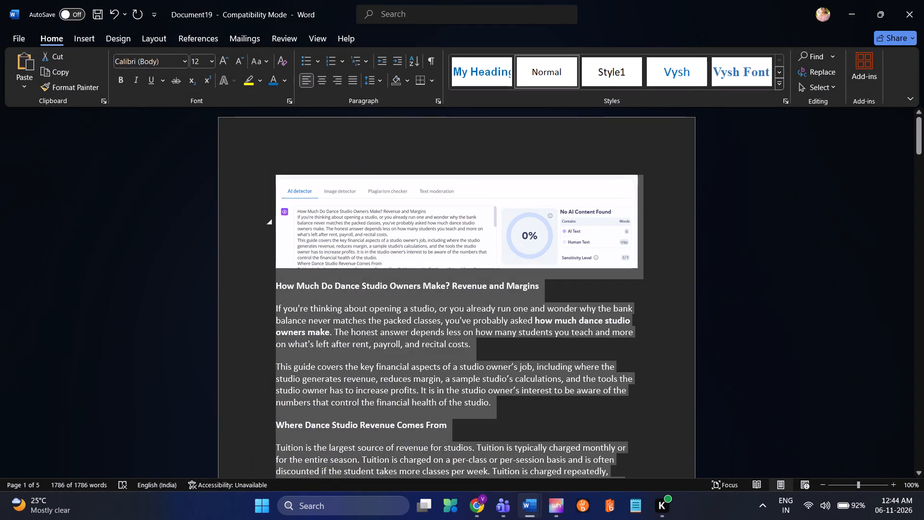
key(ctrl+c)
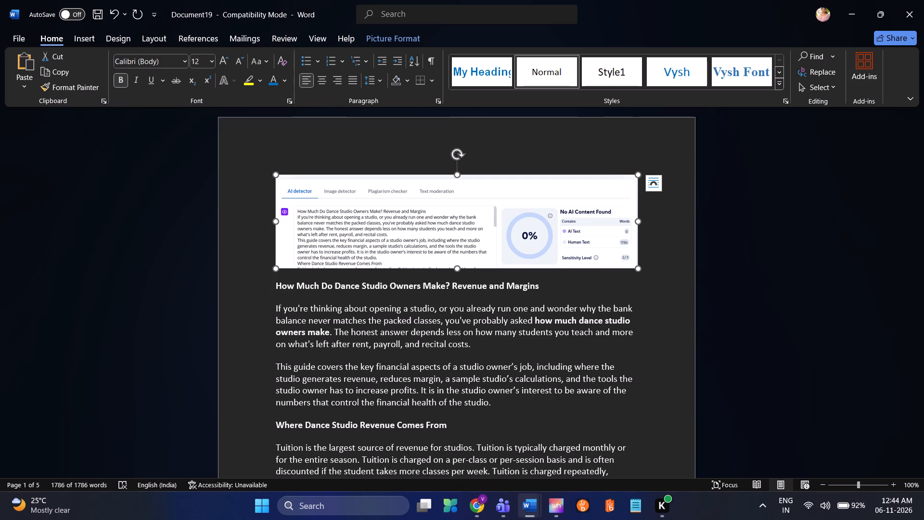
scroll(506, 480, down, 3)
click(440, 438)
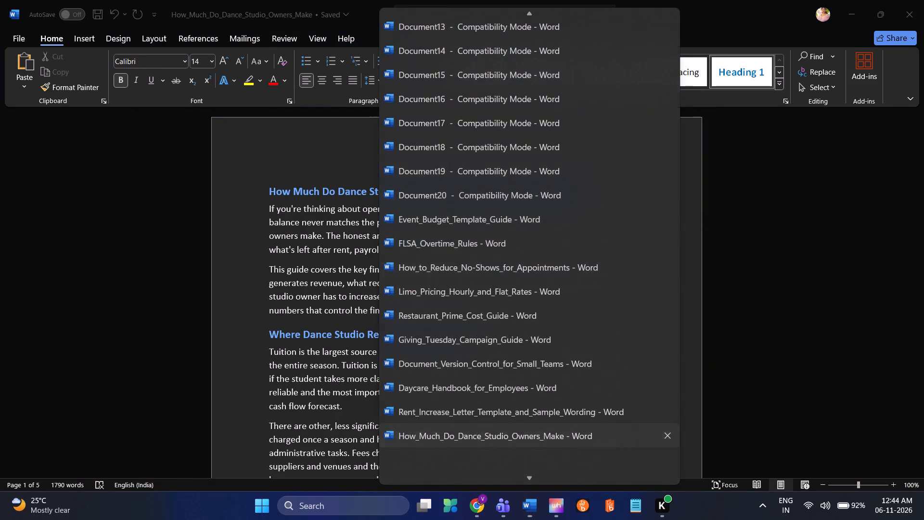
key(ctrl+v)
key(Return)
Copy the entire dance studio document and paste it into a new page of the Event Budget Template document in Grammarly.
key(ctrl+a)
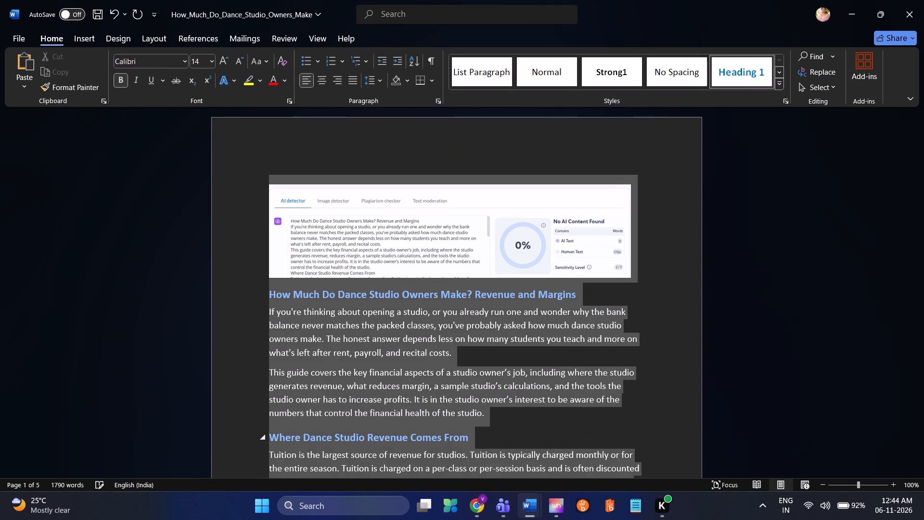
key(ctrl+c)
click(455, 452)
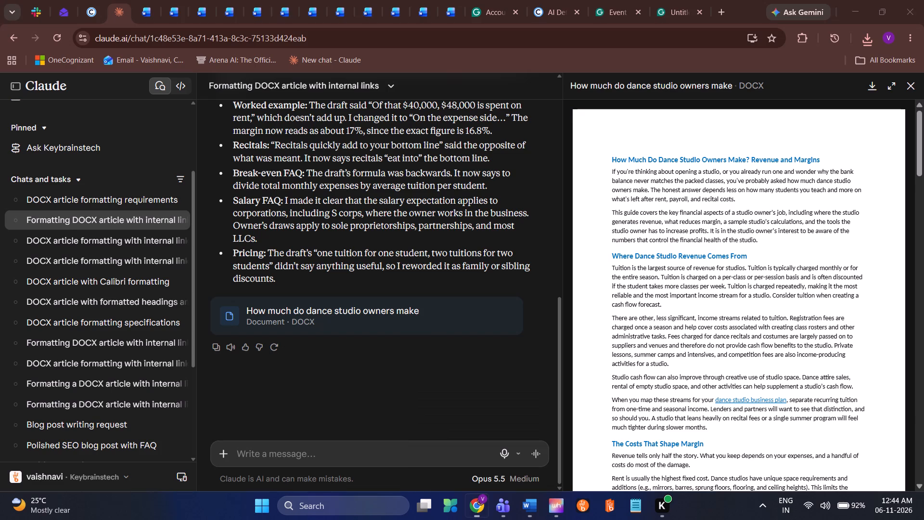
click(619, 6)
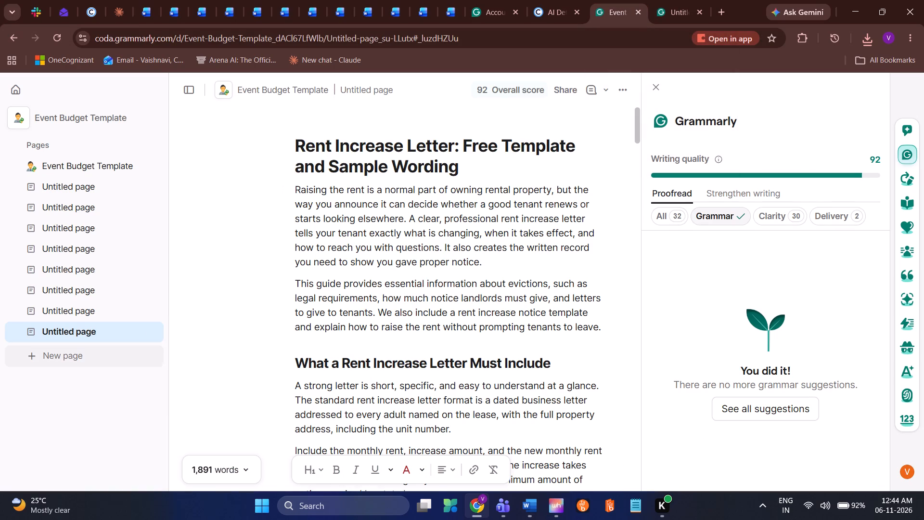
click(97, 348)
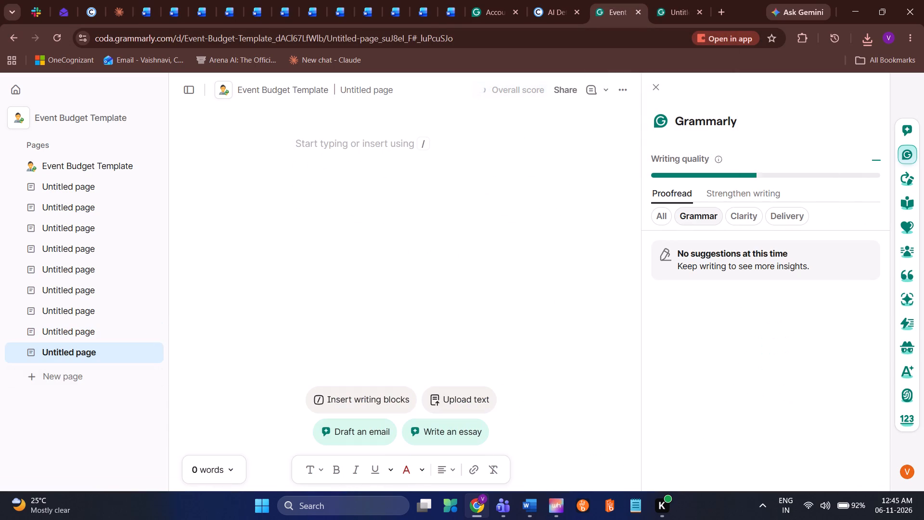
click(297, 236)
key(ctrl+v)
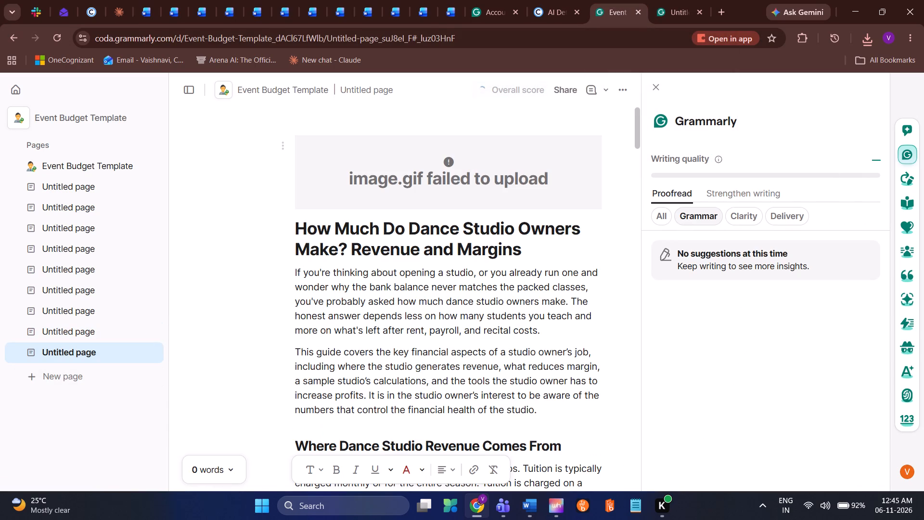
Delete the image placeholder above the dance studio article title on the Grammarly page.
click(383, 195)
key(BackSpace)
key(BackSpace)
key(BackSpace)
key(BackSpace)
key(BackSpace)
key(BackSpace)
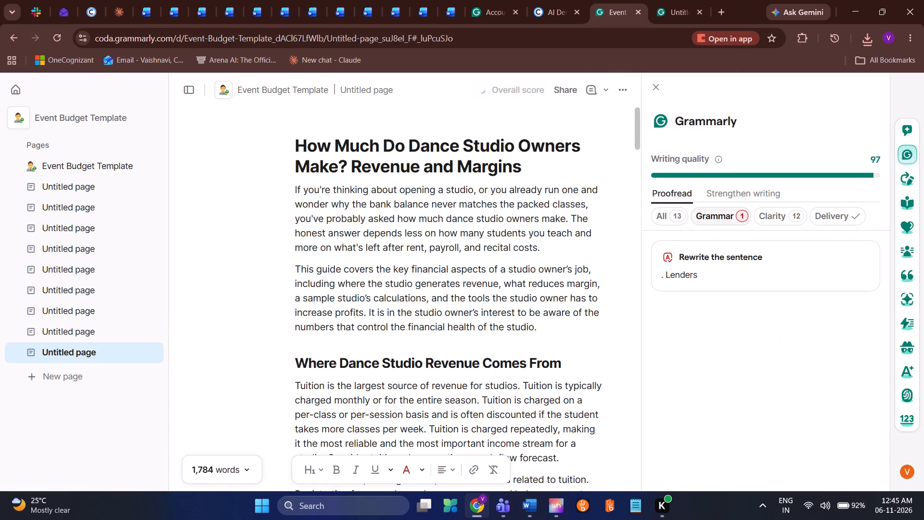
Accept Grammarly's sentence rewrite that changes "income. Lenders" to "income, lenders" in the dance studio article.
click(689, 274)
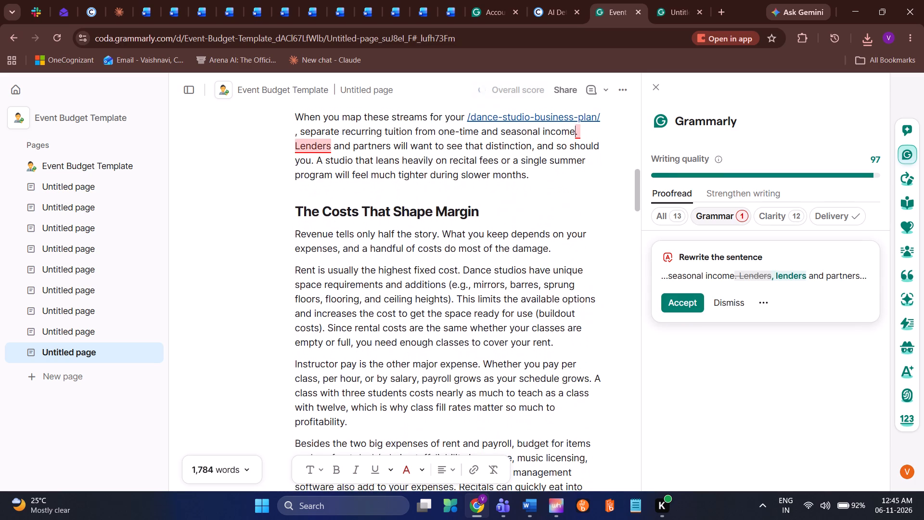
scroll(532, 326, up, 1)
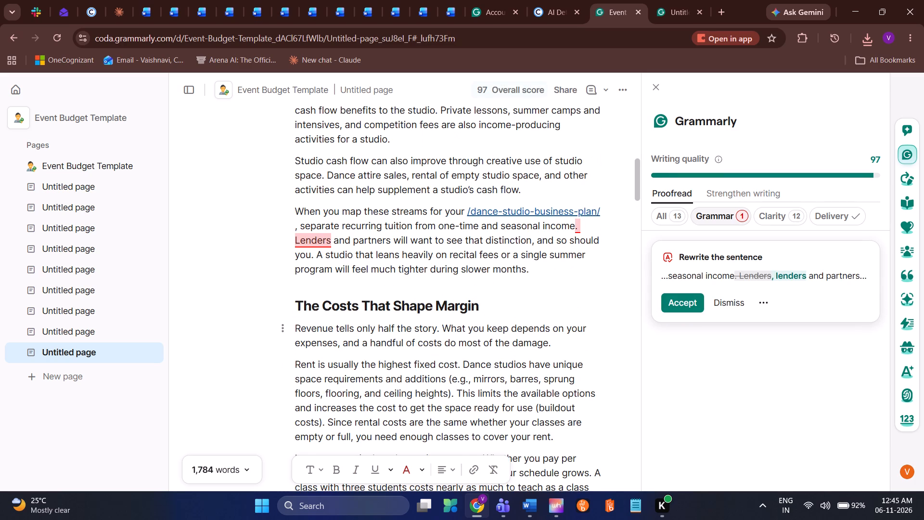
click(681, 304)
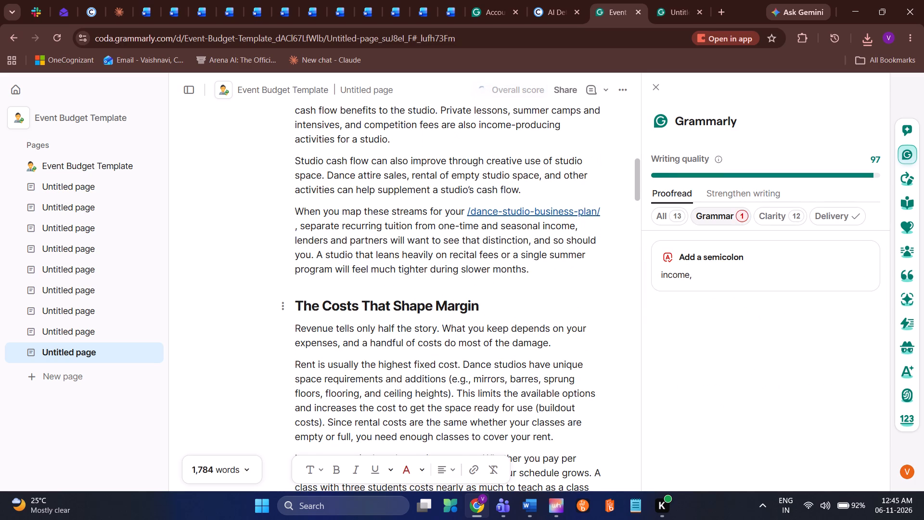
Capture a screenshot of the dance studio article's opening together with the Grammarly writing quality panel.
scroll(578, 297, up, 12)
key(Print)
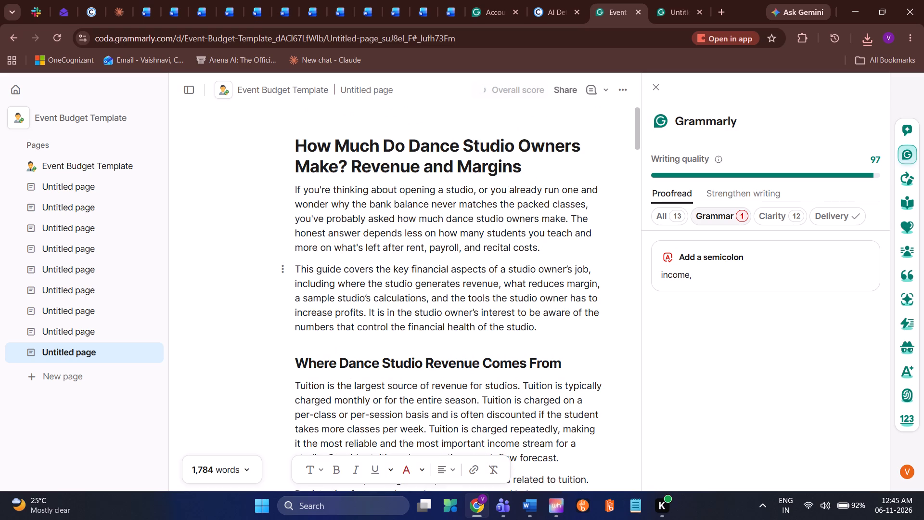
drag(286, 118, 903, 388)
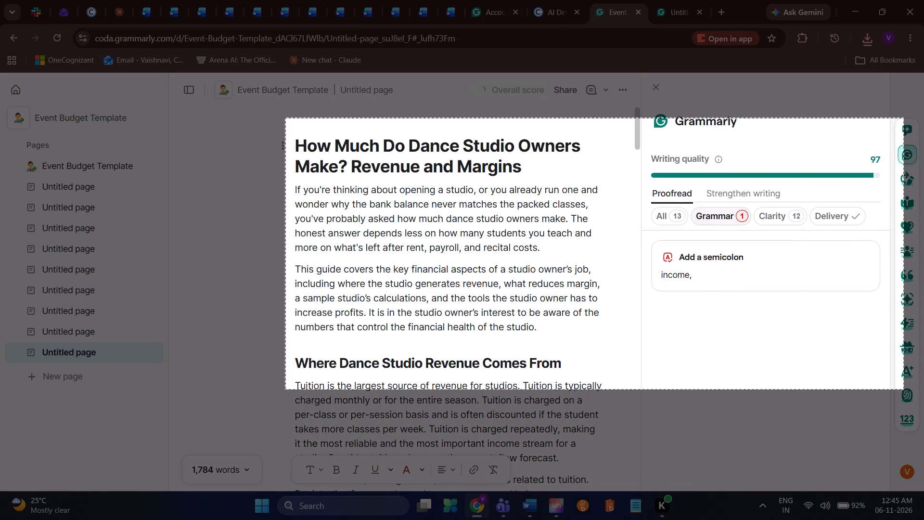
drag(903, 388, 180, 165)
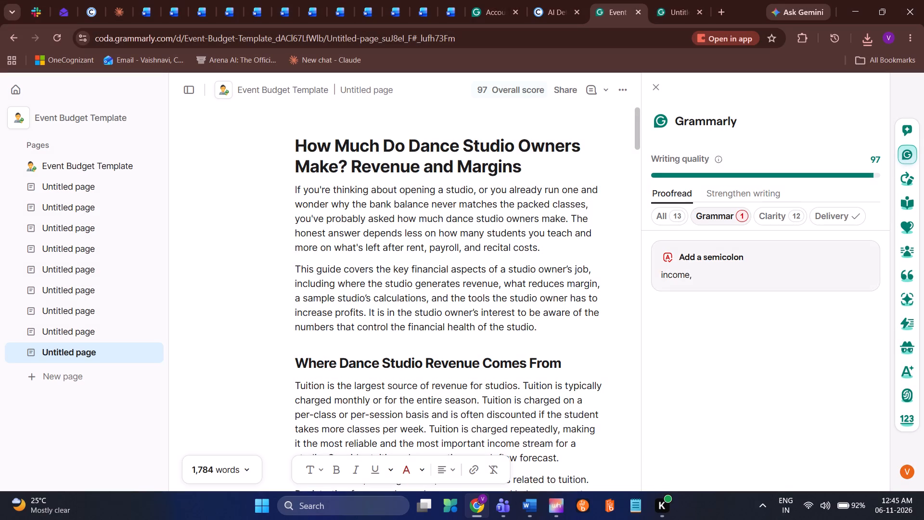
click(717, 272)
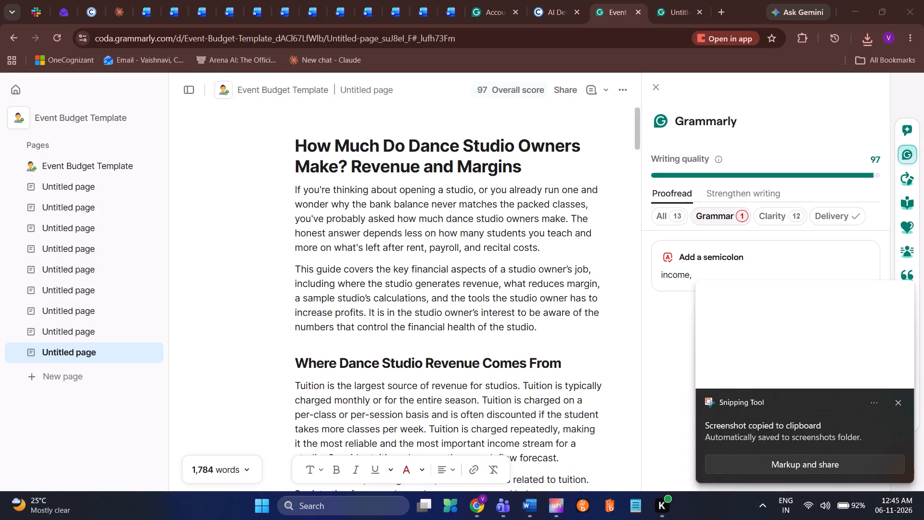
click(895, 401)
Accept the suggestion to add a semicolon after "seasonal income" in the dance studio article.
click(752, 249)
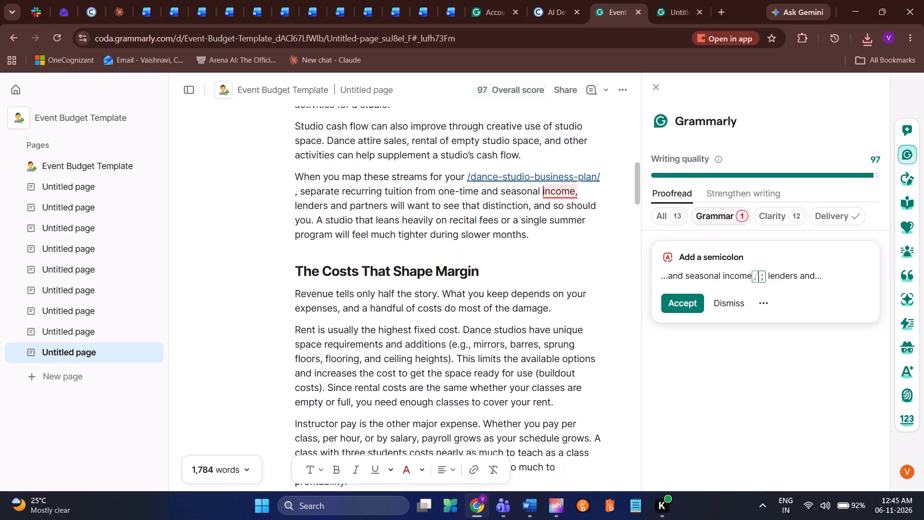
scroll(576, 284, up, 1)
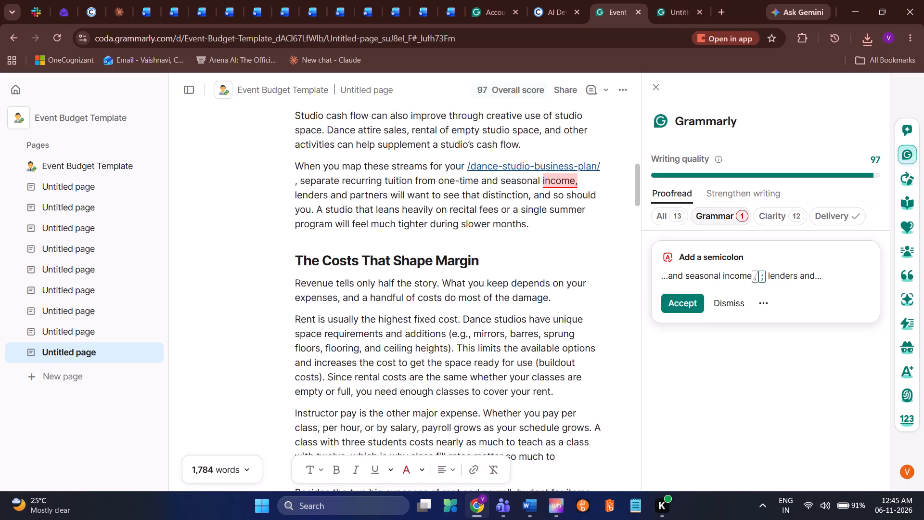
click(667, 312)
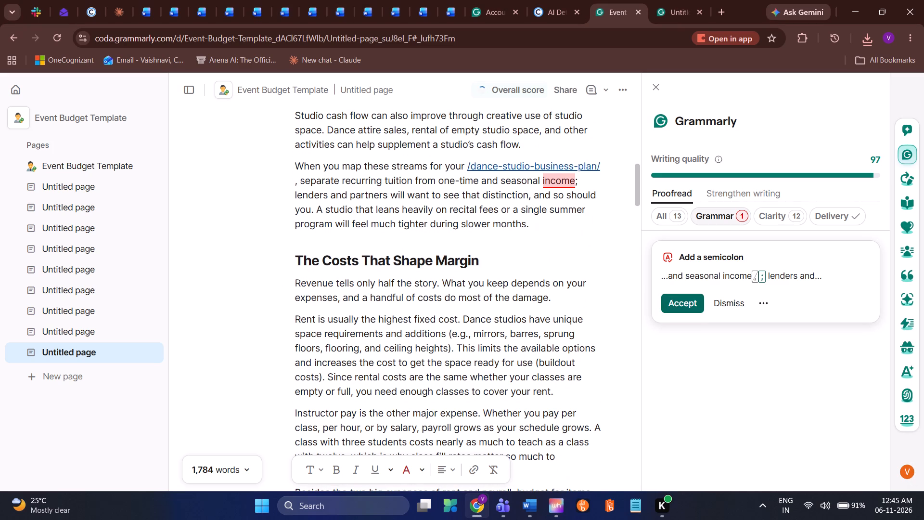
click(671, 304)
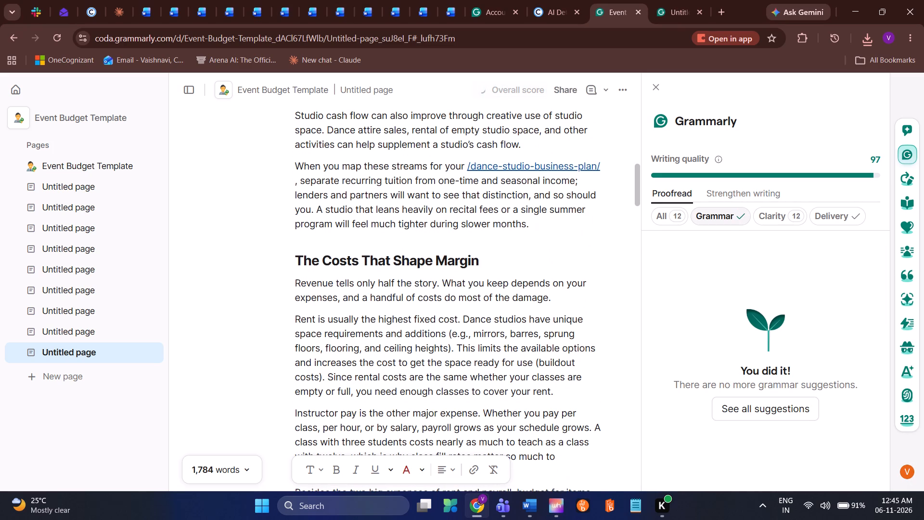
Capture a screenshot from the dance studio article's title across to the Grammarly writing quality and grammar results.
scroll(560, 254, up, 9)
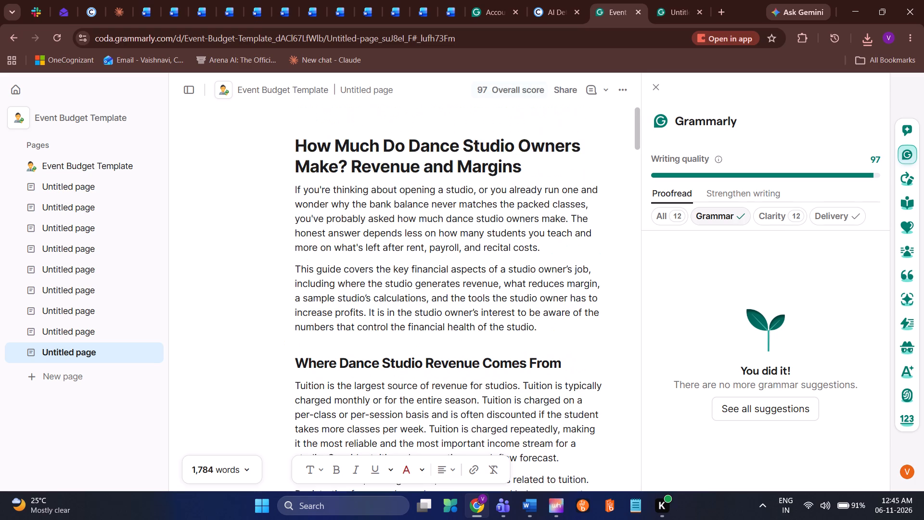
key(Print)
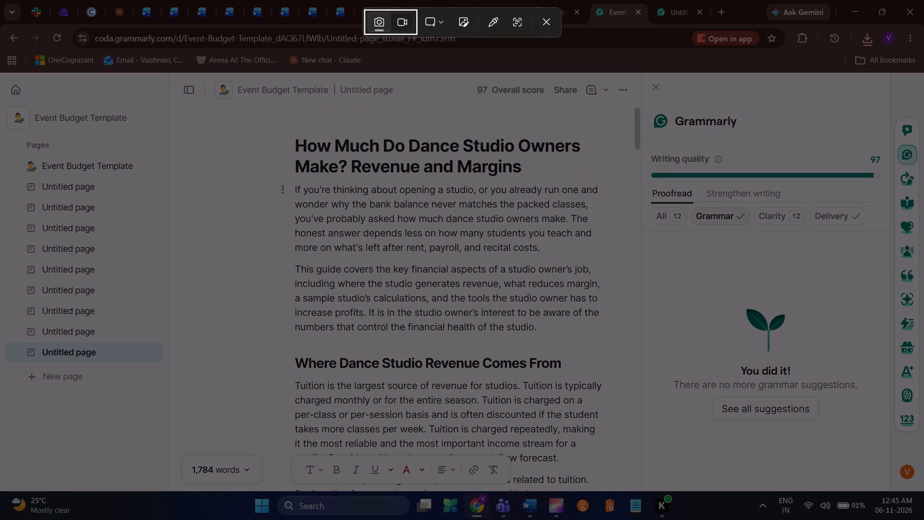
drag(287, 122, 885, 393)
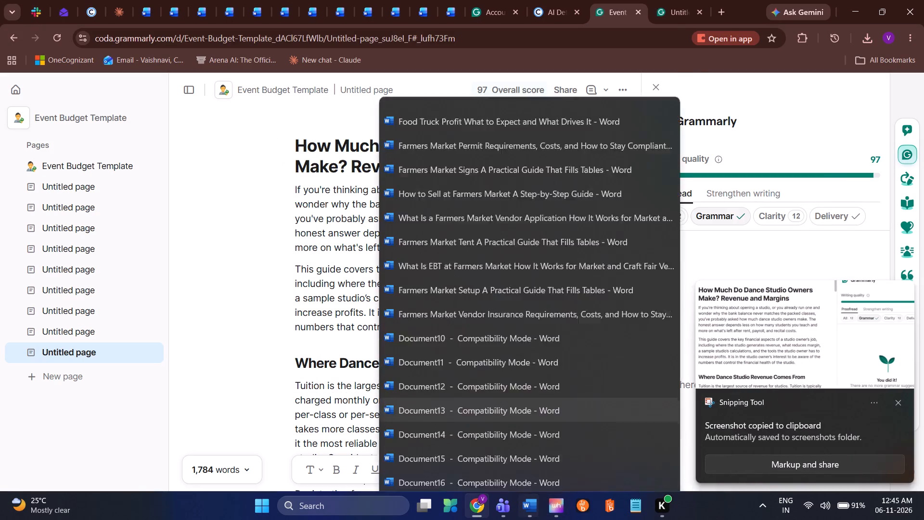
Paste the Grammarly screenshot on its own line between the AI detector image and the title in How_Much_Do_Dance_Studio_Owners_Make in Word.
scroll(467, 460, down, 4)
click(431, 460)
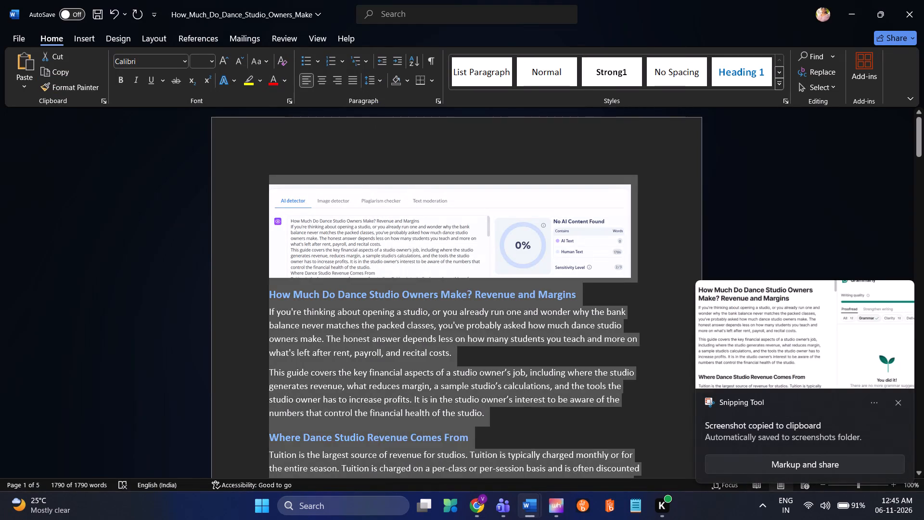
click(385, 326)
click(269, 299)
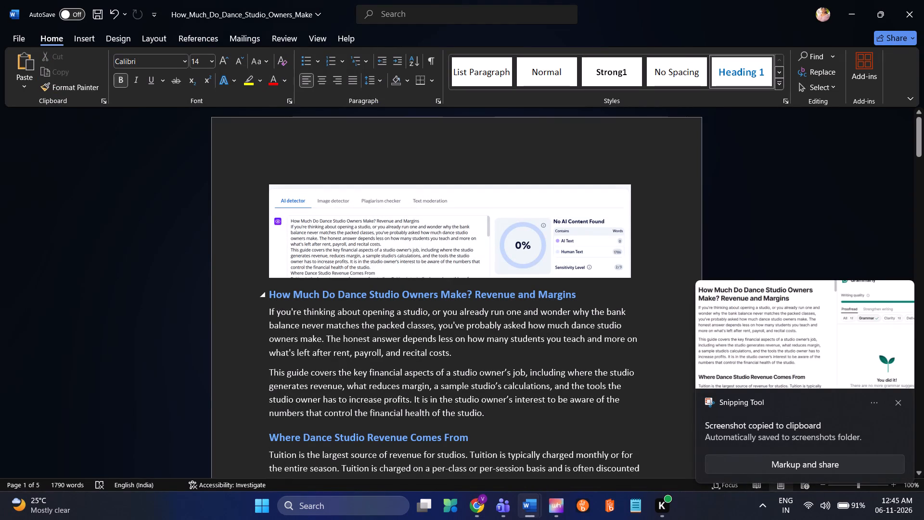
key(ctrl+v)
key(Return)
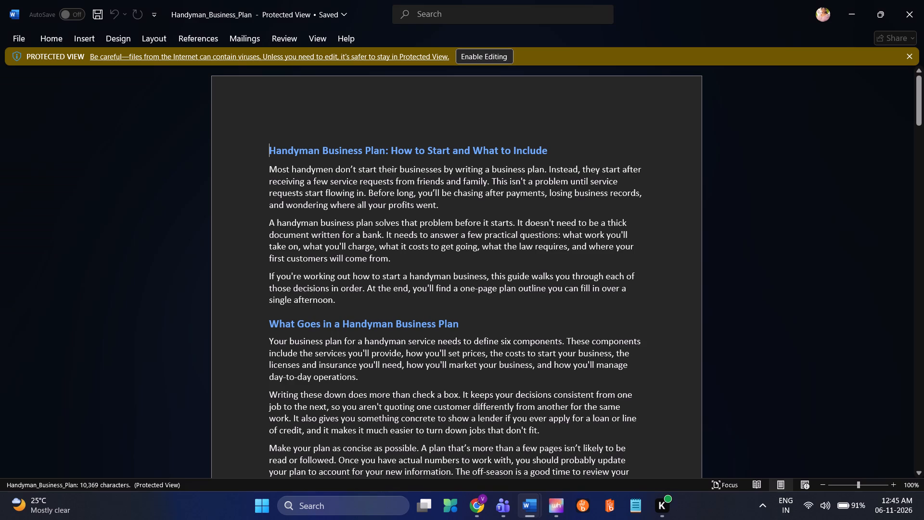
Enable editing in the Handyman_Business_Plan document.
click(475, 48)
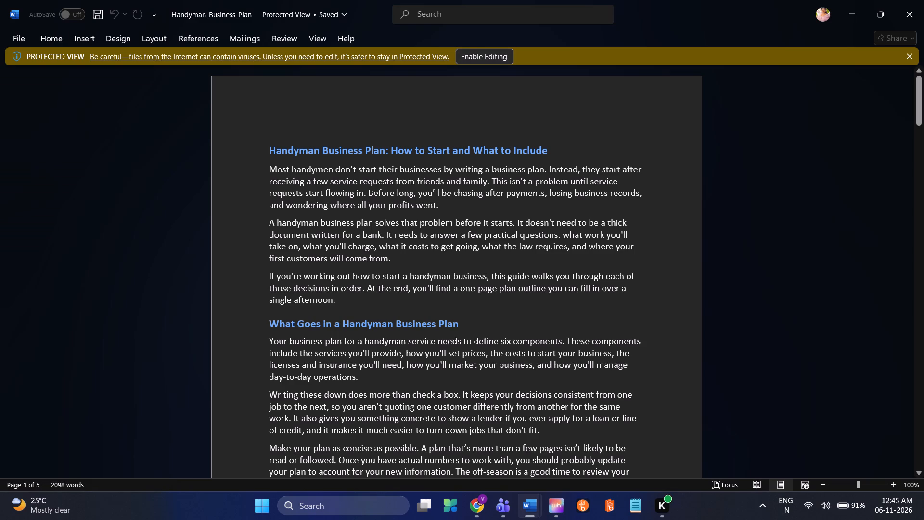
click(485, 65)
click(477, 59)
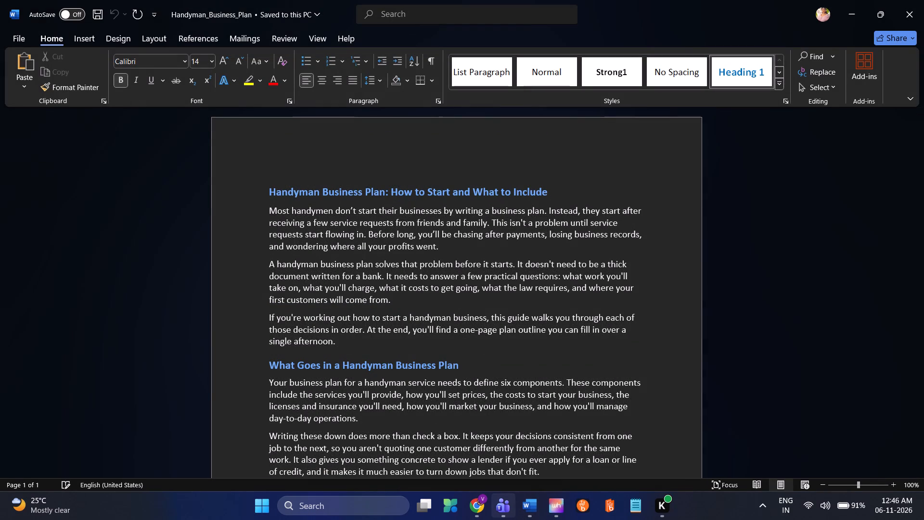
Copy the AI detector image from Document20 and paste it on its own line above the title in Handyman_Business_Plan.
scroll(485, 452, down, 3)
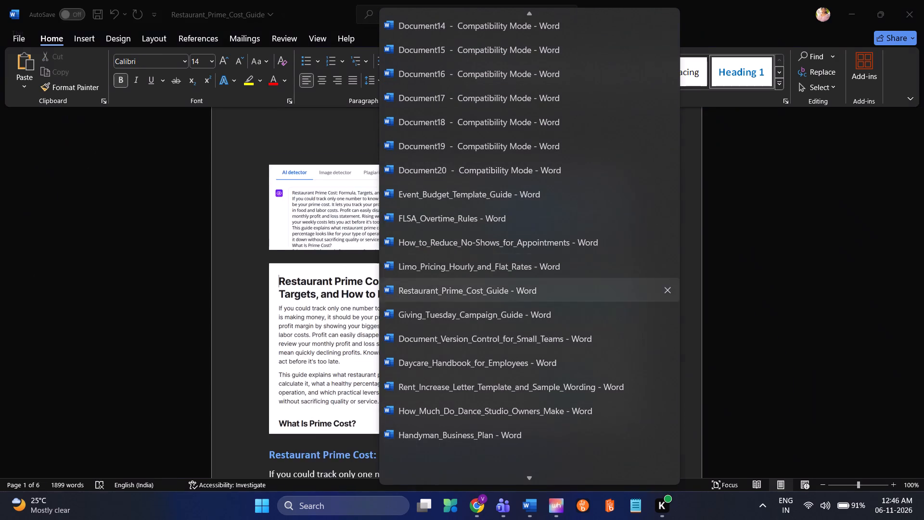
click(428, 178)
click(403, 197)
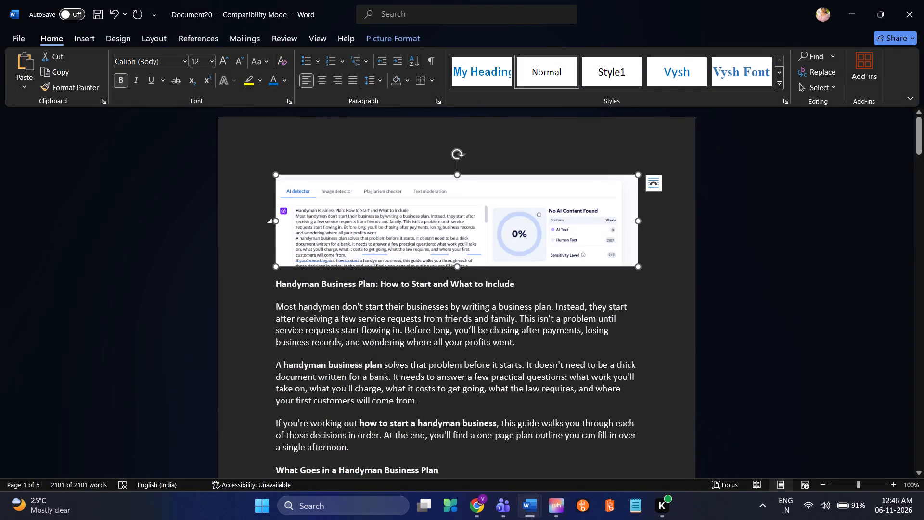
key(ctrl+c)
key(ctrl+f)
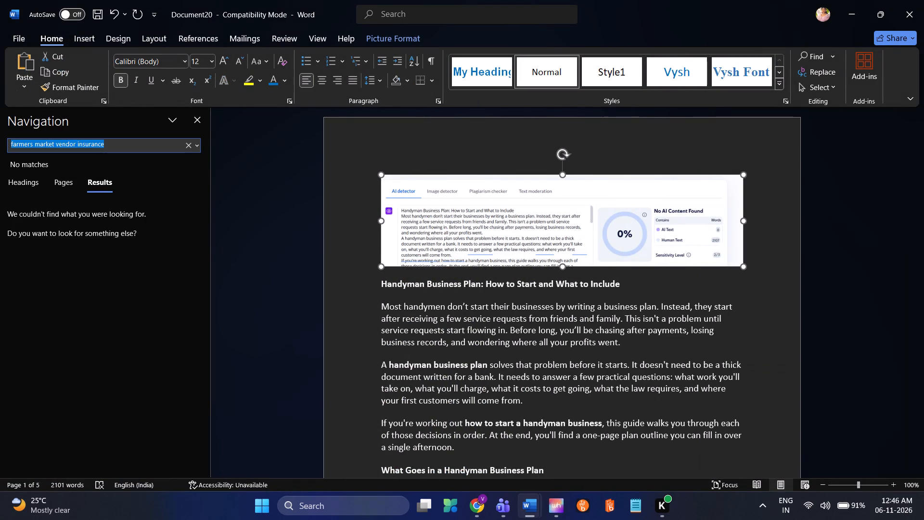
click(201, 120)
key(ctrl+c)
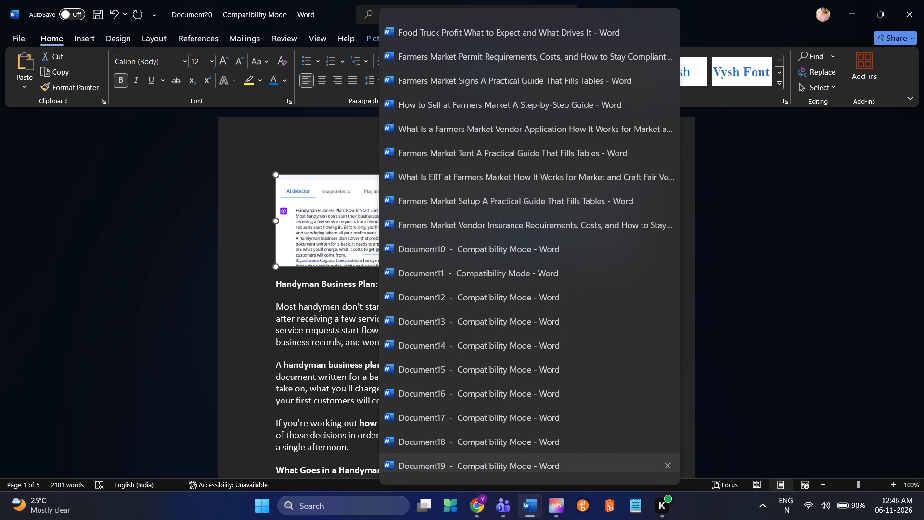
scroll(450, 463, down, 5)
click(411, 457)
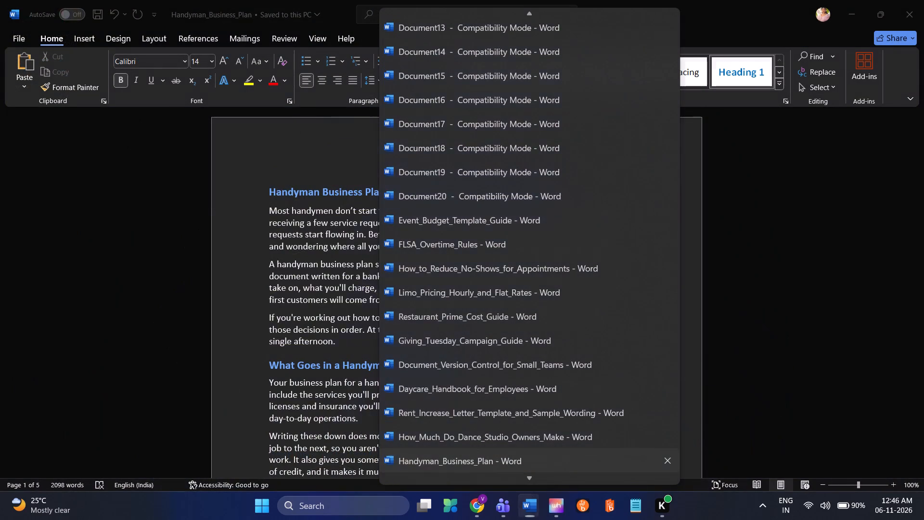
key(ctrl+v)
key(Return)
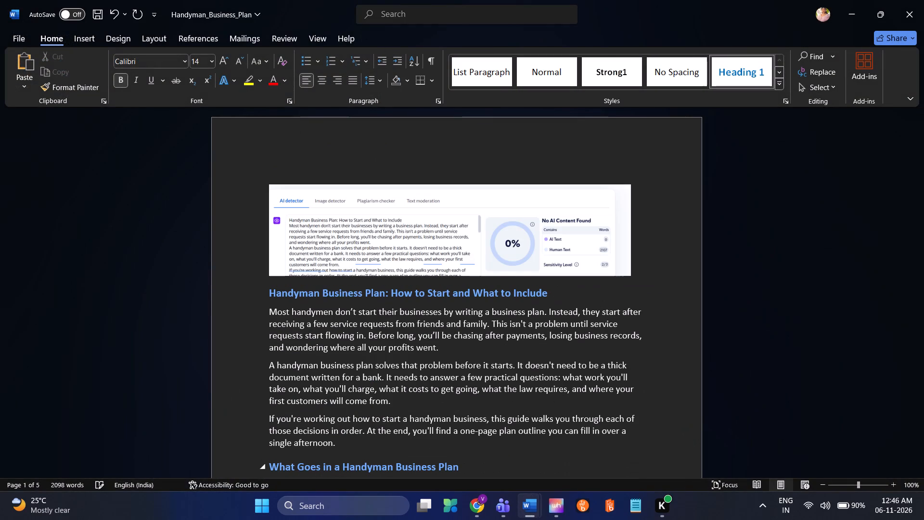
Copy all content of Handyman_Business_Plan and paste it into a new page of the Event Budget Template doc in Grammarly.
key(ctrl+a)
key(ctrl+c)
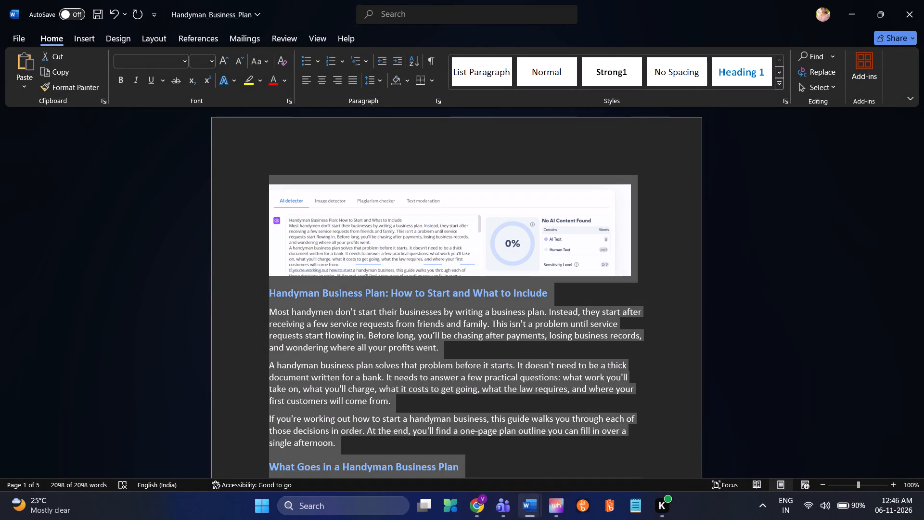
click(436, 435)
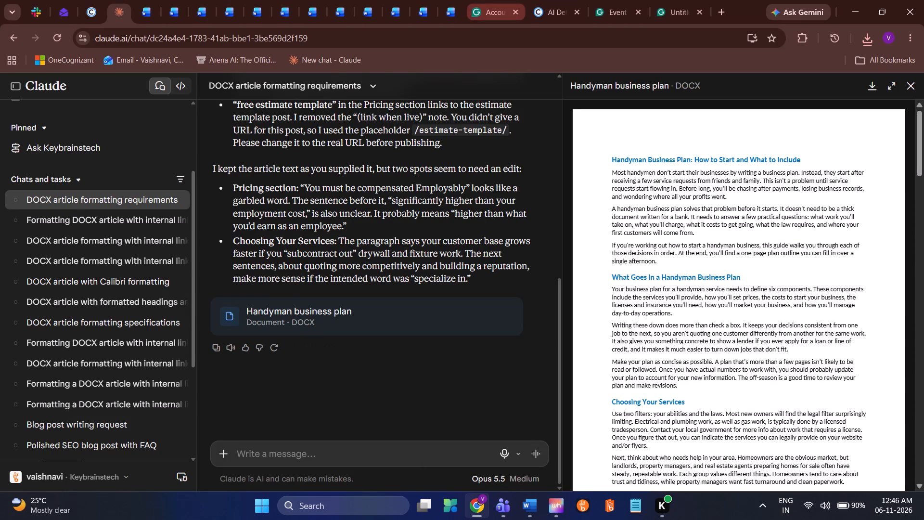
click(473, 0)
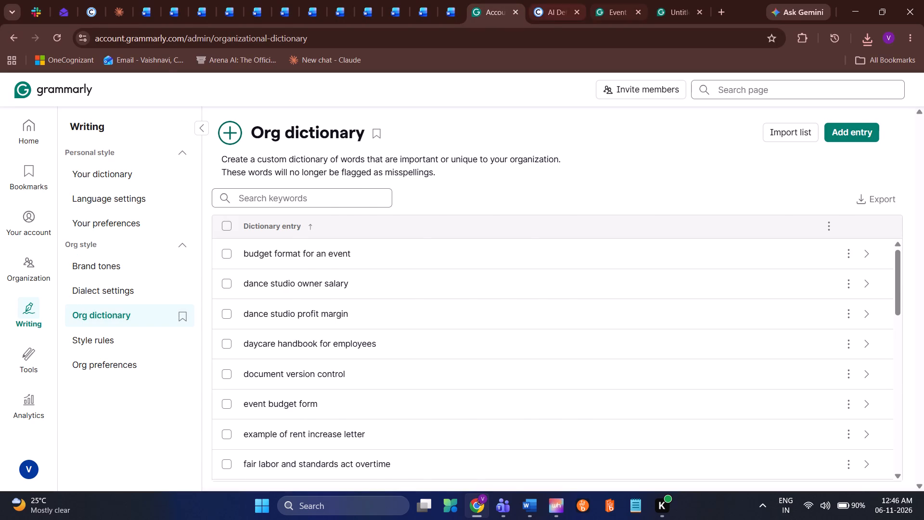
click(622, 0)
click(85, 386)
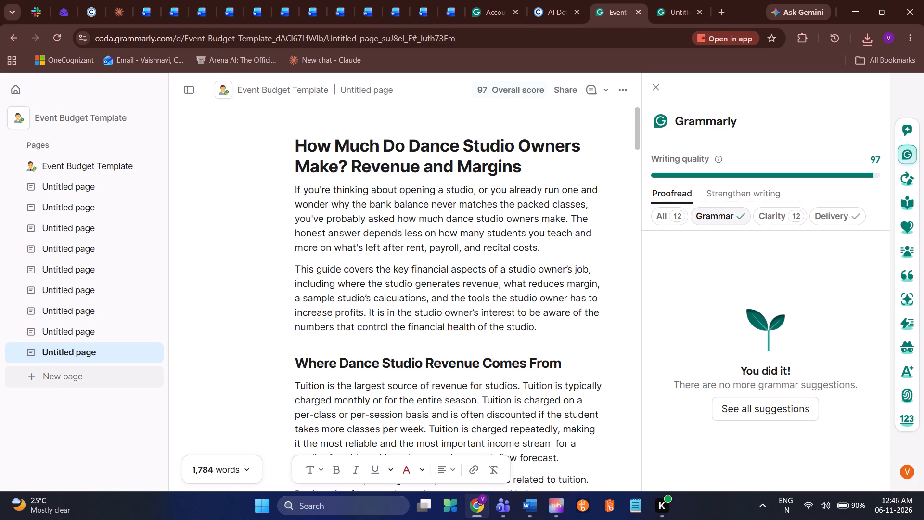
click(342, 192)
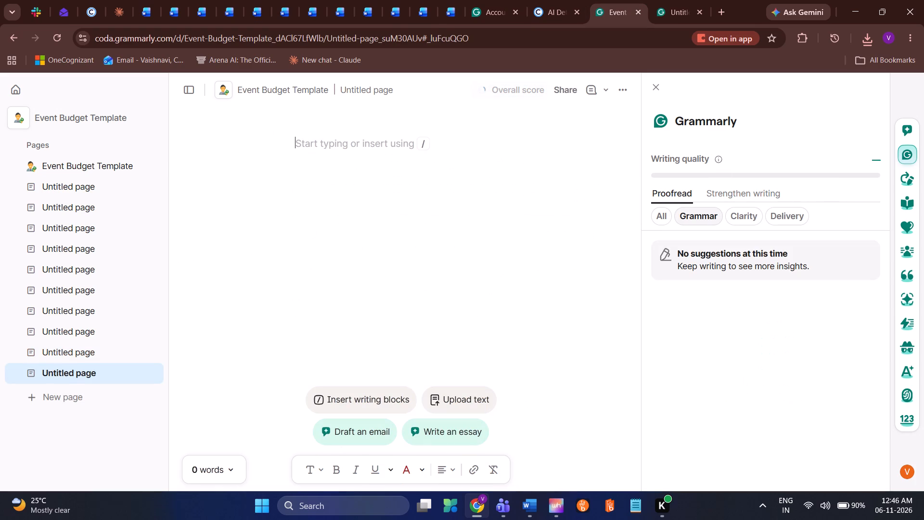
key(ctrl+v)
Delete the image placeholder above the Handyman Business Plan title on the Grammarly page.
click(342, 192)
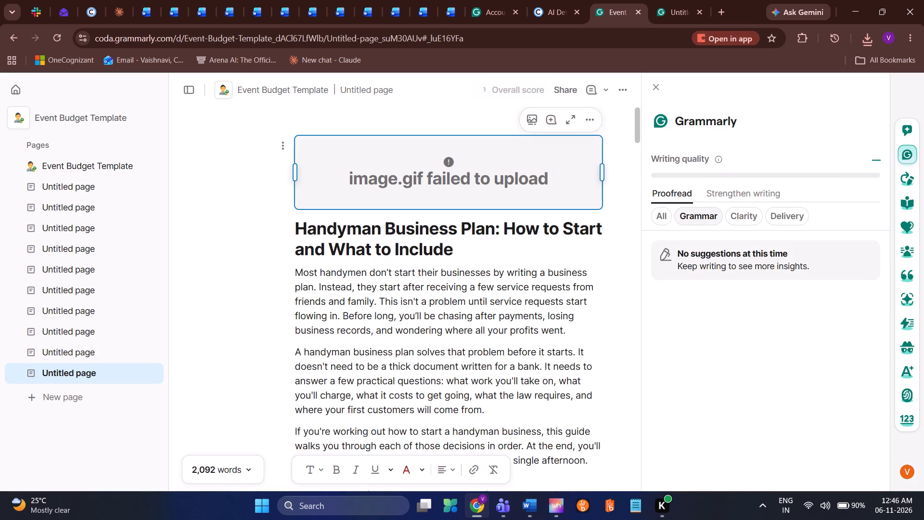
key(BackSpace)
key(BackSpace)
key(BackSpace)
key(BackSpace)
key(BackSpace)
key(BackSpace)
key(BackSpace)
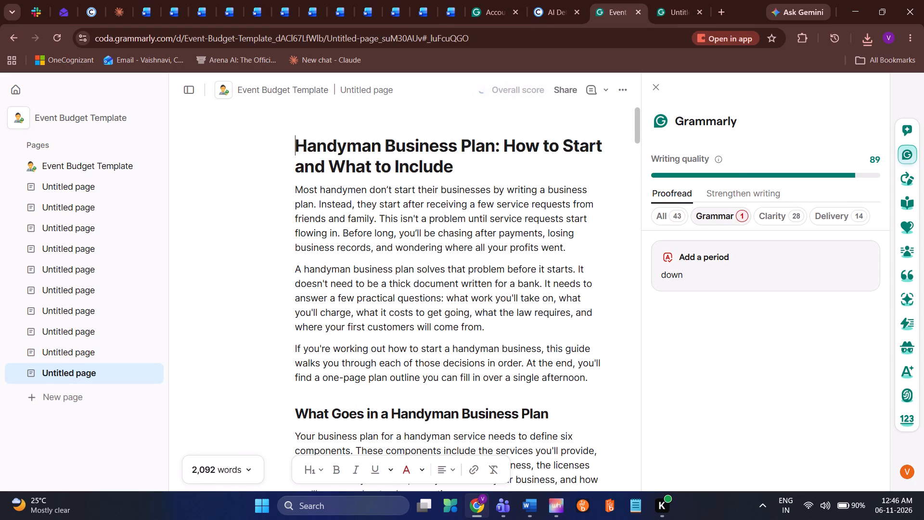
Accept the grammar suggestion to add a period after "Services you'll offer and jobs you'll turn down".
click(712, 268)
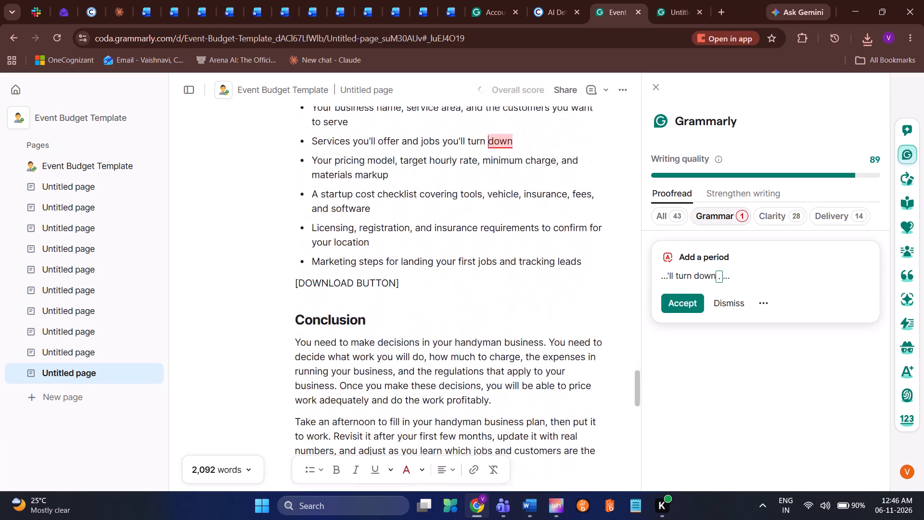
click(675, 315)
click(671, 308)
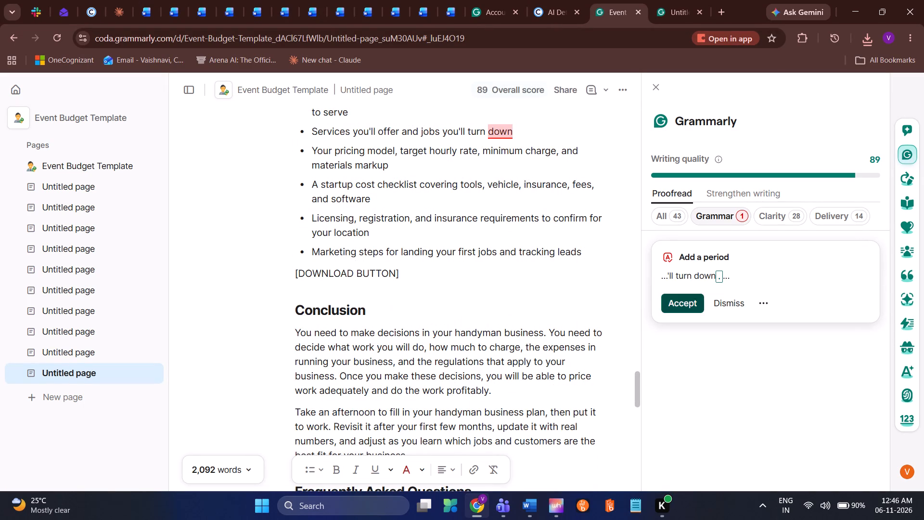
Capture a screenshot of the Handyman article's opening together with the Grammarly writing quality and grammar results.
scroll(474, 279, up, 16)
scroll(474, 279, up, 6)
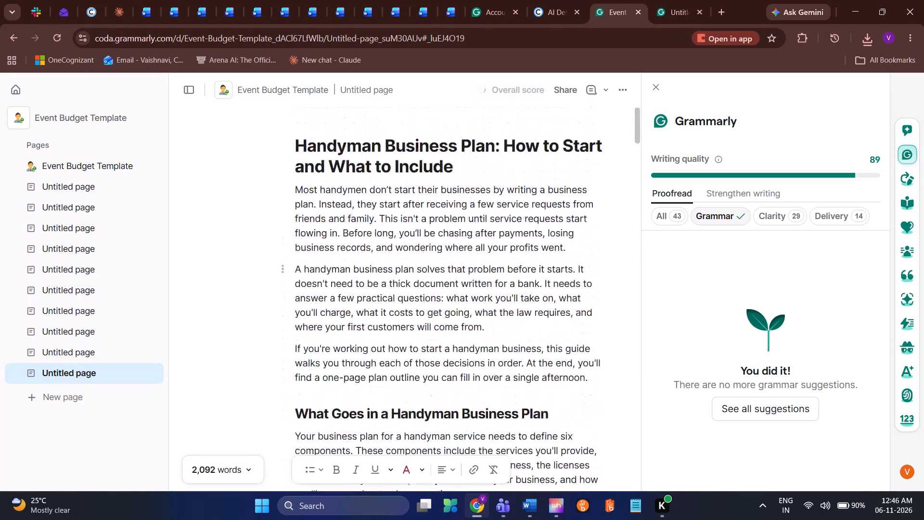
key(Print)
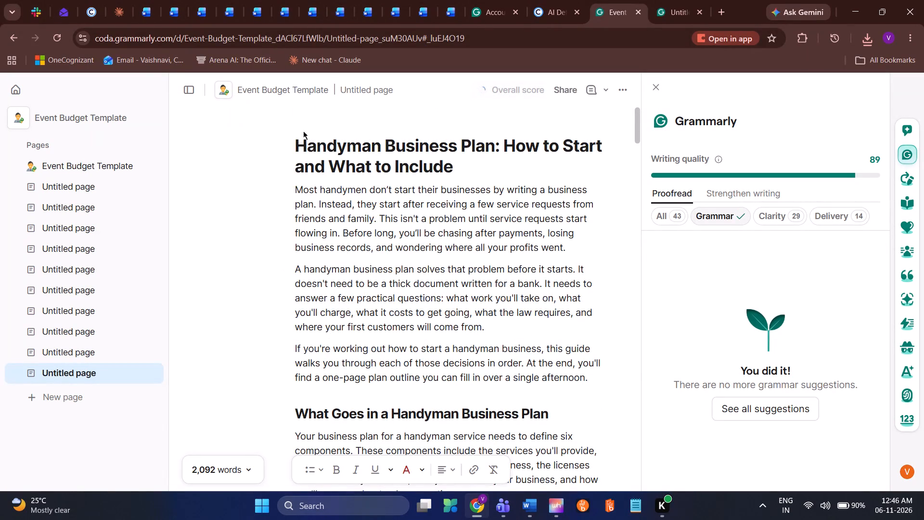
drag(283, 127, 923, 454)
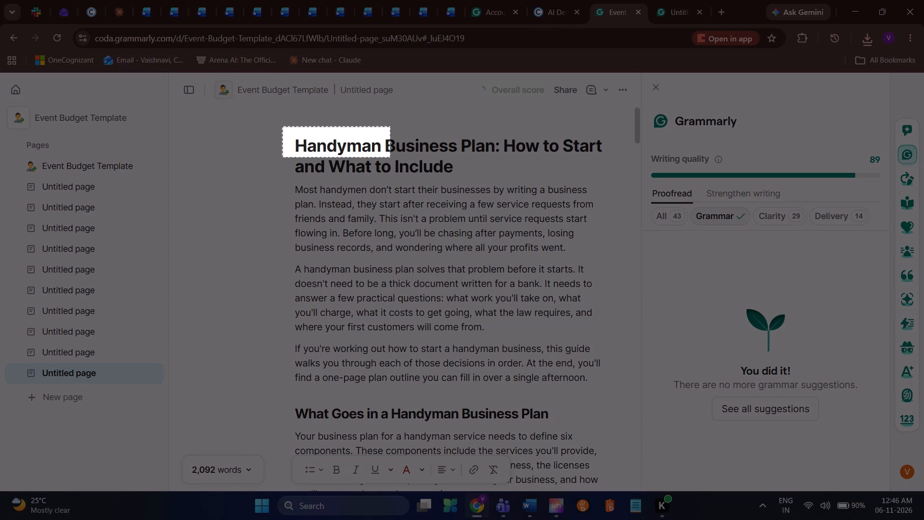
drag(923, 454, 886, 393)
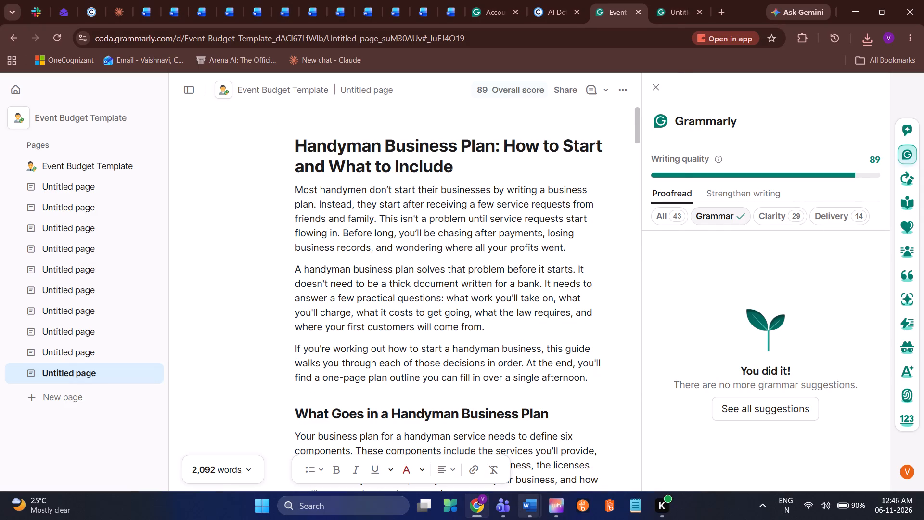
Paste the Grammarly screenshot on its own line between the AI detector image and the title in Handyman_Business_Plan in Word.
scroll(479, 466, down, 5)
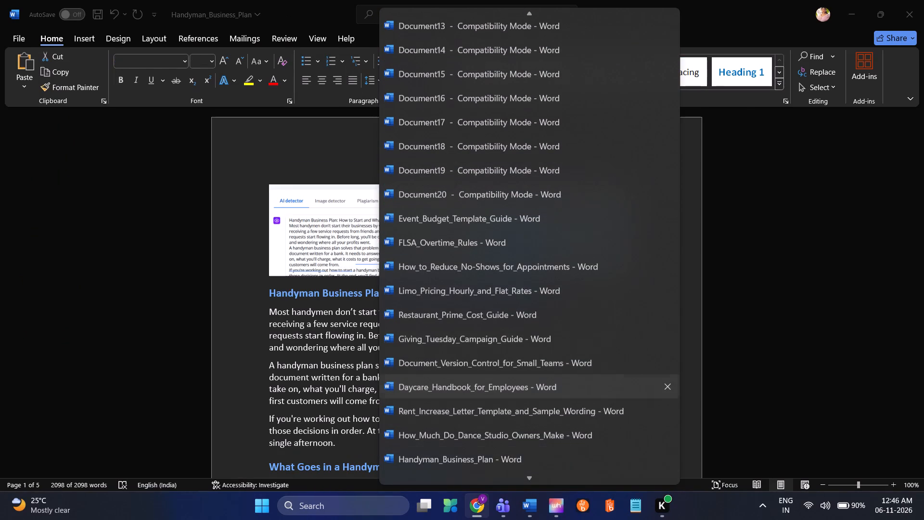
click(426, 460)
click(330, 335)
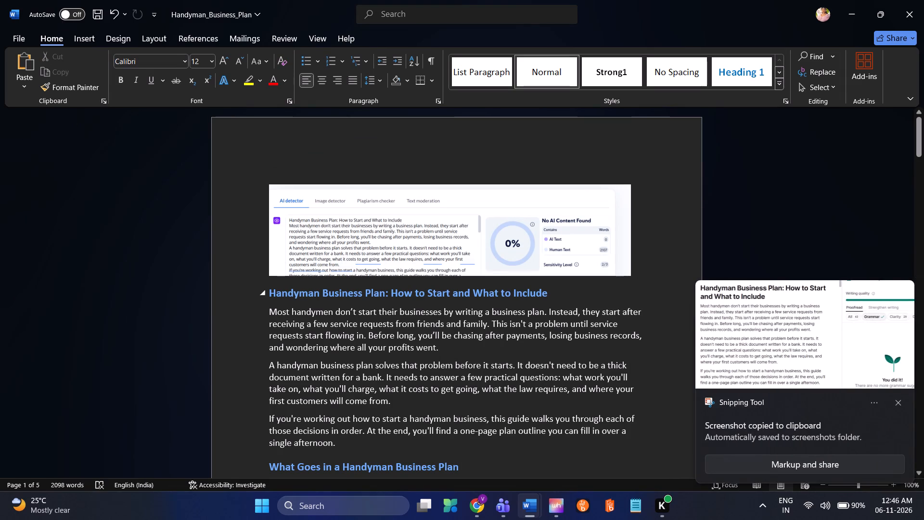
click(269, 289)
key(ctrl+v)
key(Return)
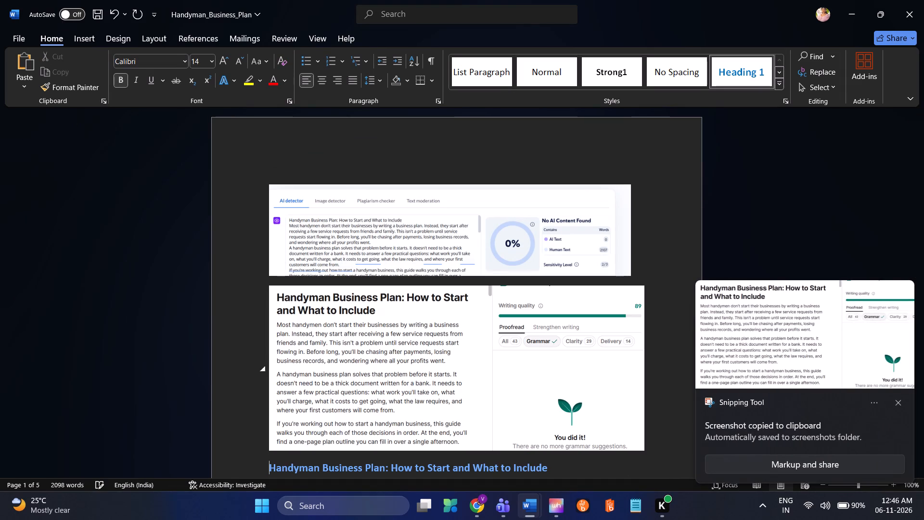
Minimize the stack of open Word document windows one after another.
triple_click(858, 8)
triple_click(858, 8)
triple_click(858, 8)
triple_click(858, 8)
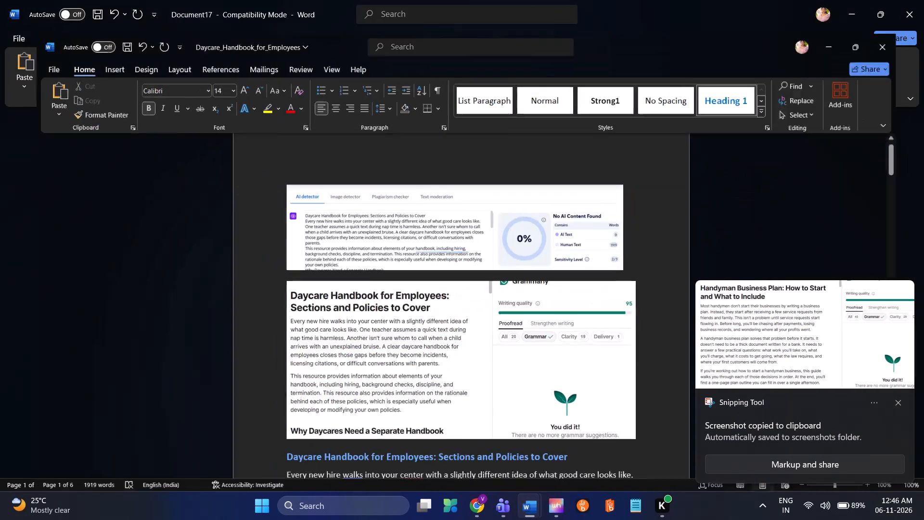
triple_click(858, 8)
triple_click(858, 8)
triple_click(858, 8)
triple_click(858, 8)
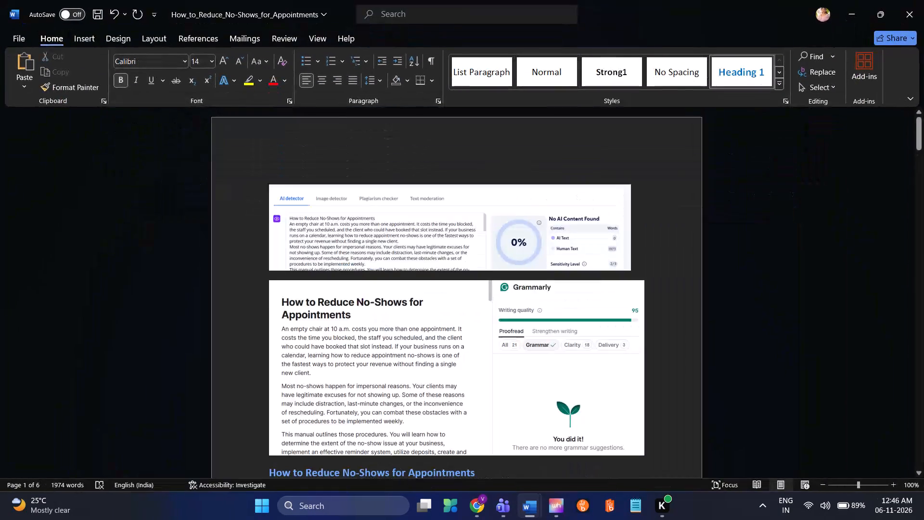
triple_click(858, 8)
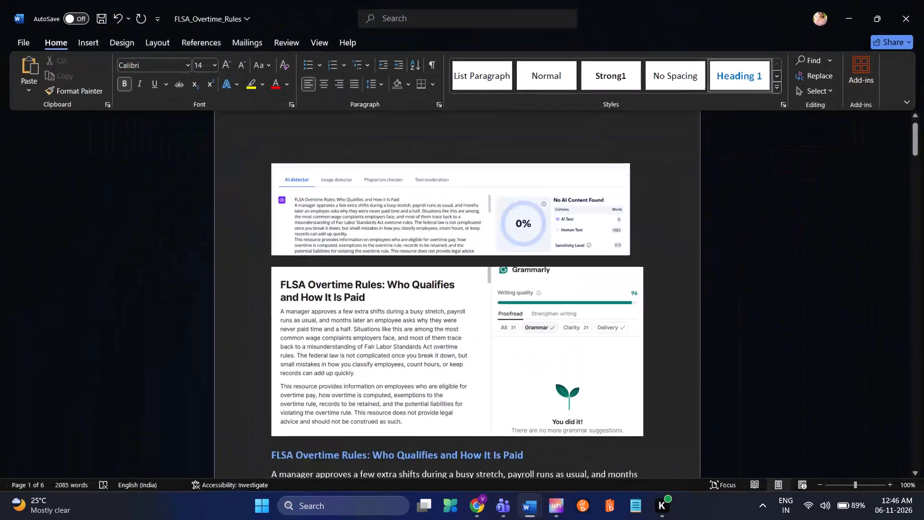